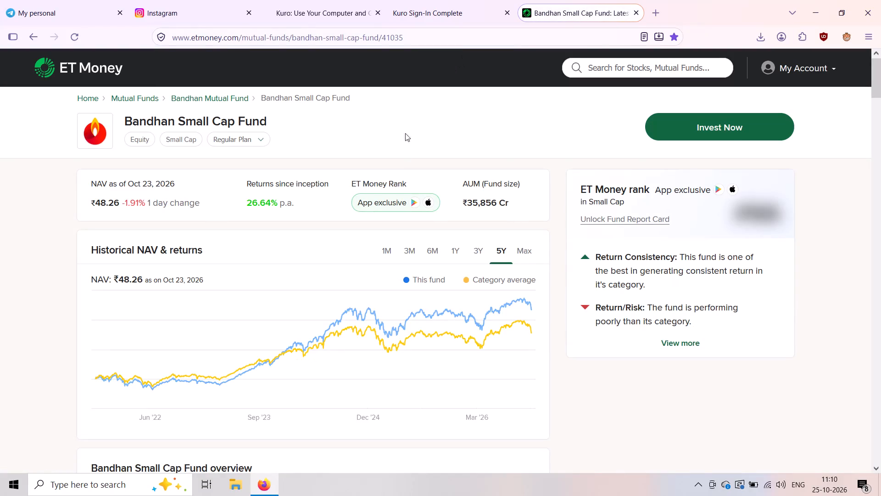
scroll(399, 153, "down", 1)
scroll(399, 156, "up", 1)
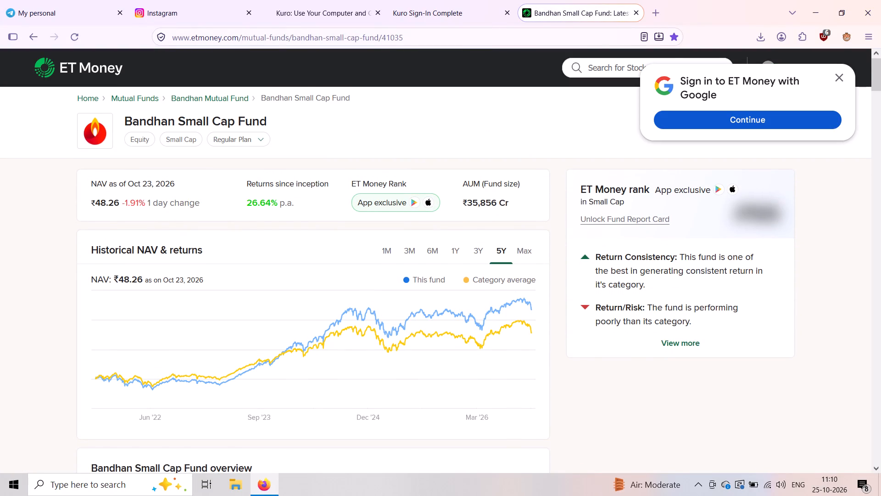
Open the bookmarked Value Research Mutual Fund Calculator page in a new browser tab.
left_click(647, 14)
left_click(541, 55)
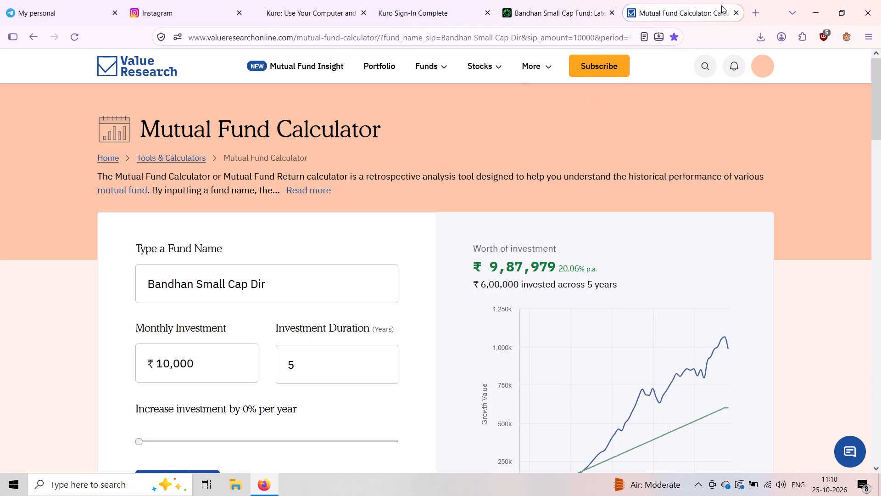
Open another blank browser tab and close the Instagram tab.
left_click(746, 12)
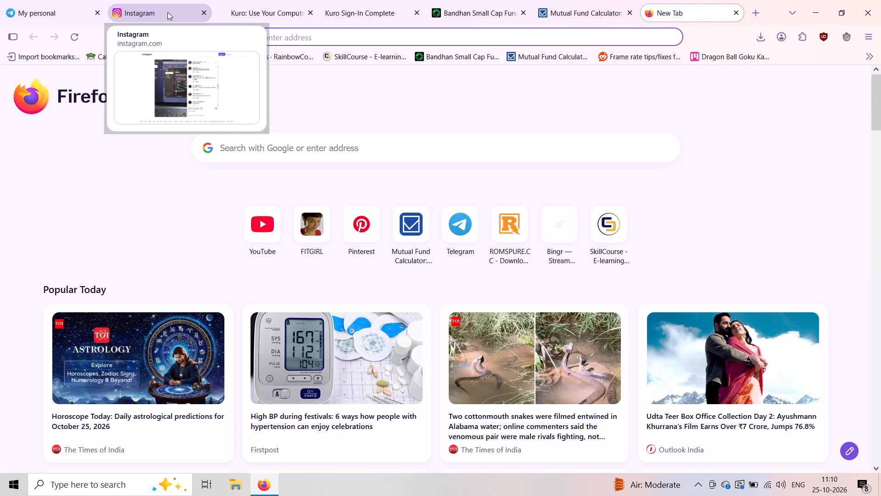
left_click(202, 13)
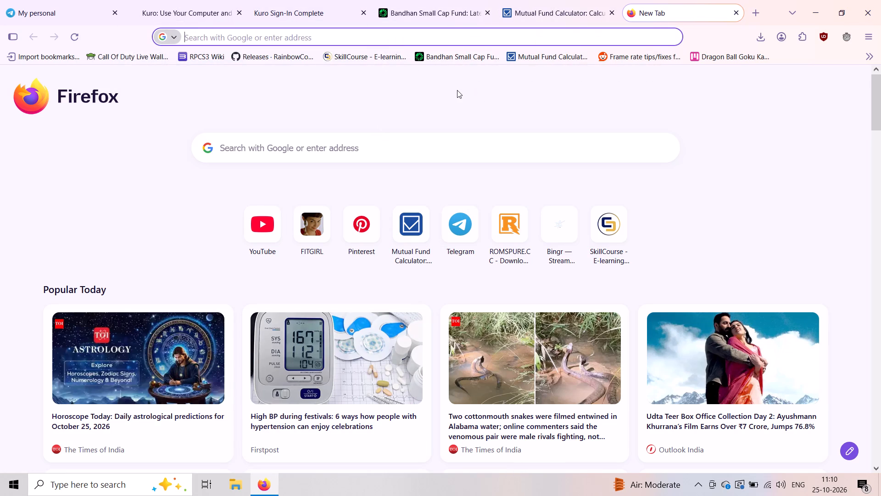
Search the web for the suggested query "bandhan small cap fund direct growth nav today".
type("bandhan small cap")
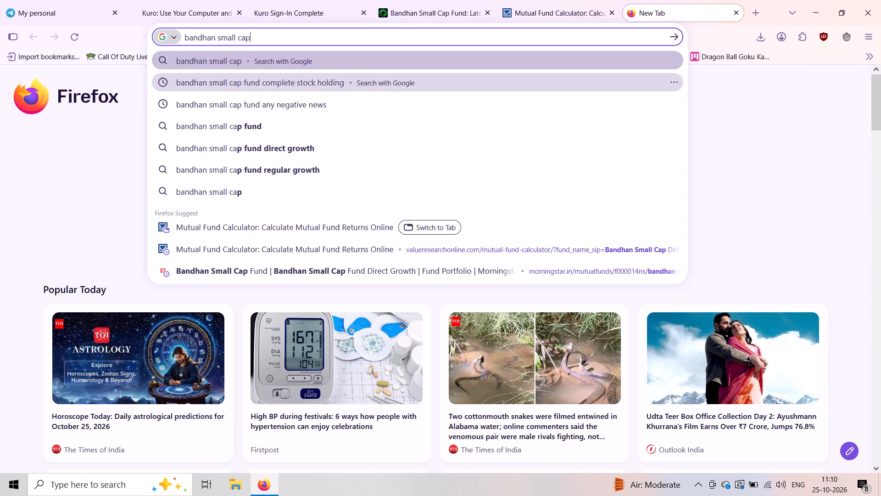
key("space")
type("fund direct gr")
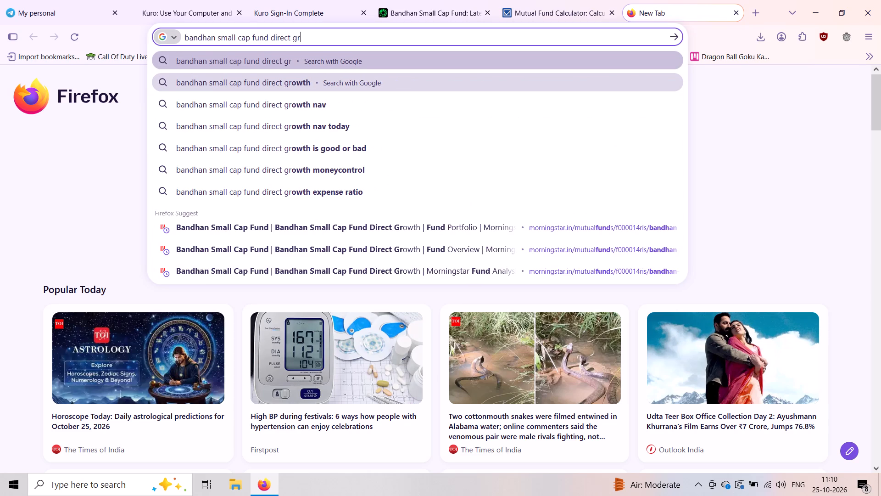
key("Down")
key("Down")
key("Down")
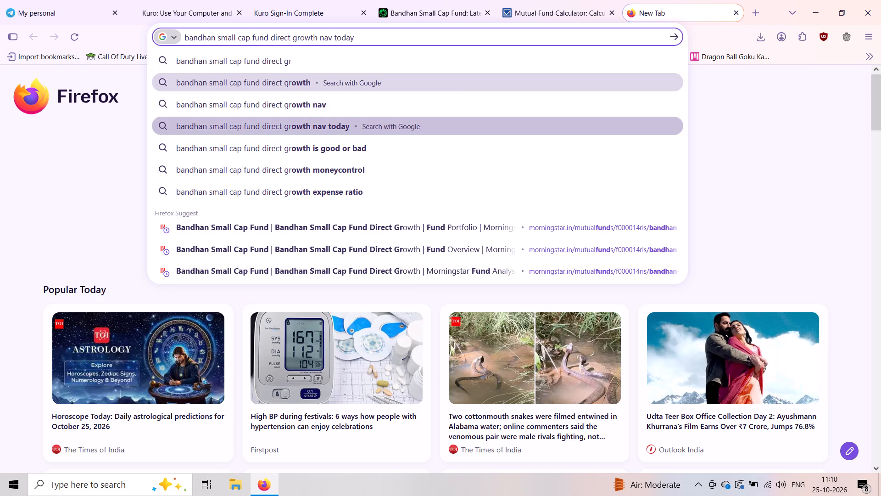
Search the web for "bandhan small cap fund direct growth nav today" and review the NAV overview, key fund details and results.
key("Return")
scroll(408, 203, "down", 2)
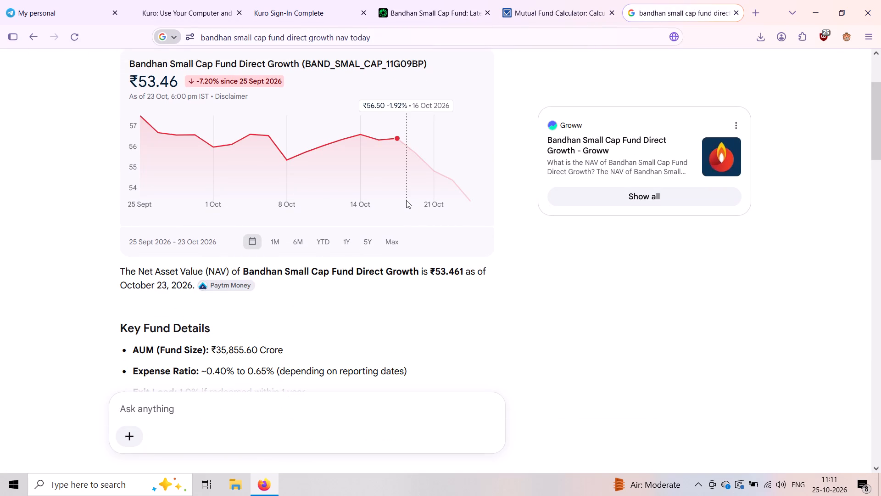
scroll(406, 200, "down", 2)
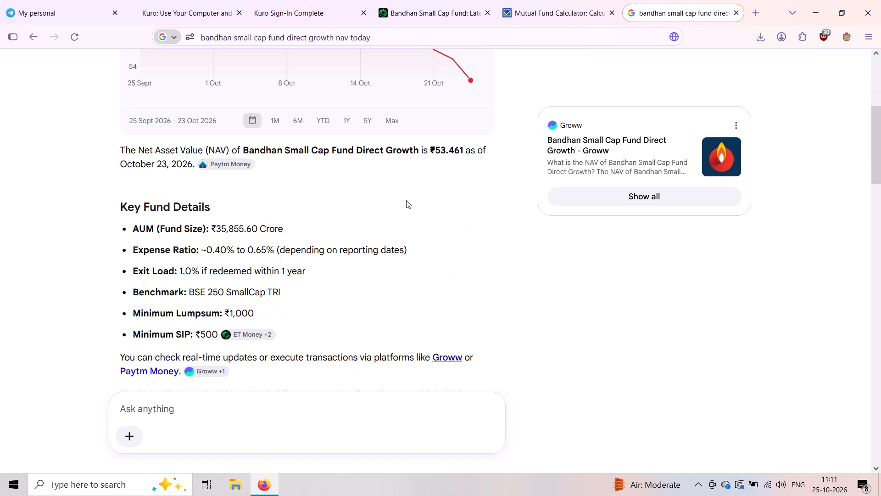
scroll(402, 187, "up", 3)
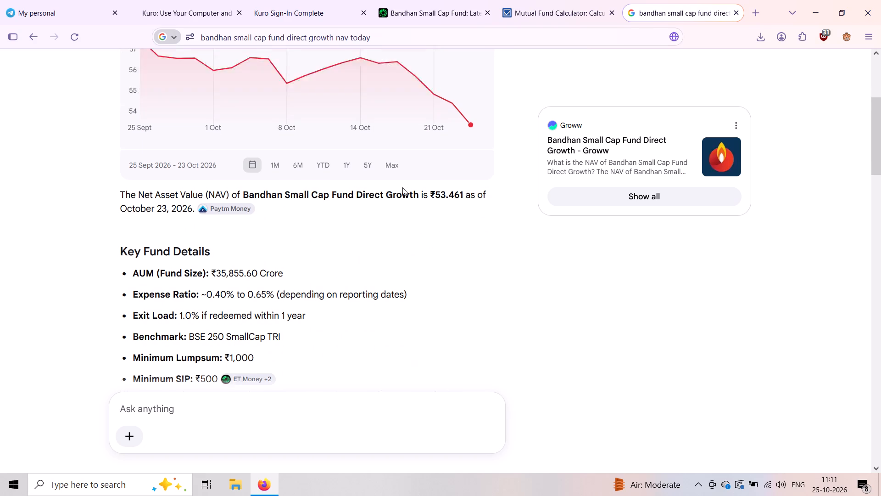
scroll(402, 187, "up", 1)
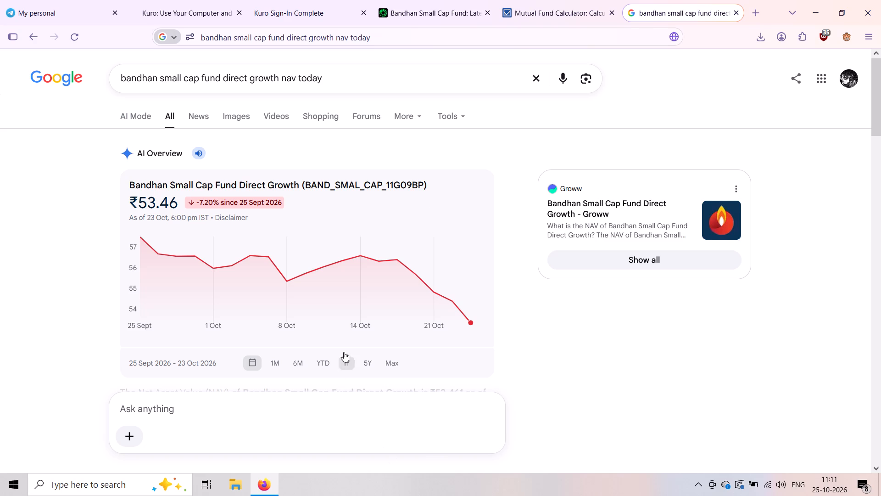
scroll(344, 352, "down", 5)
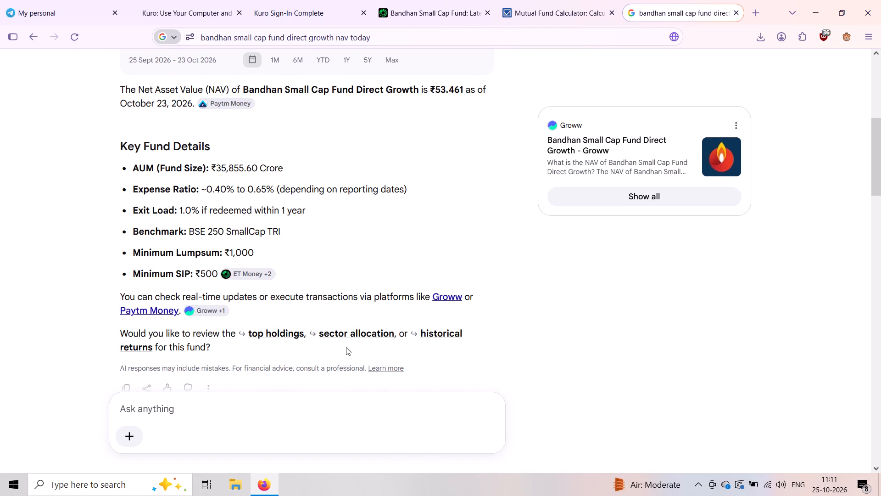
scroll(351, 345, "down", 4)
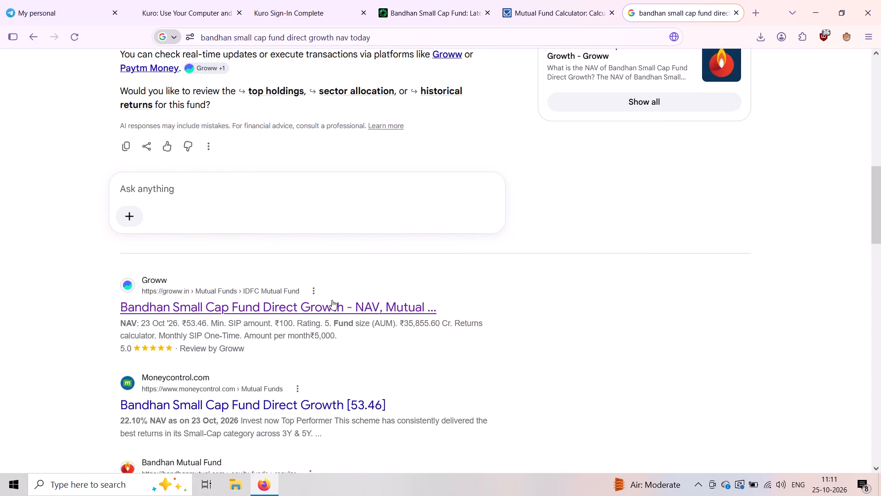
Open Groww's Bandhan Small Cap Fund Direct Growth page and examine its NAV, fund details and historic returns, dismissing the Google sign-in prompt.
left_click(334, 310)
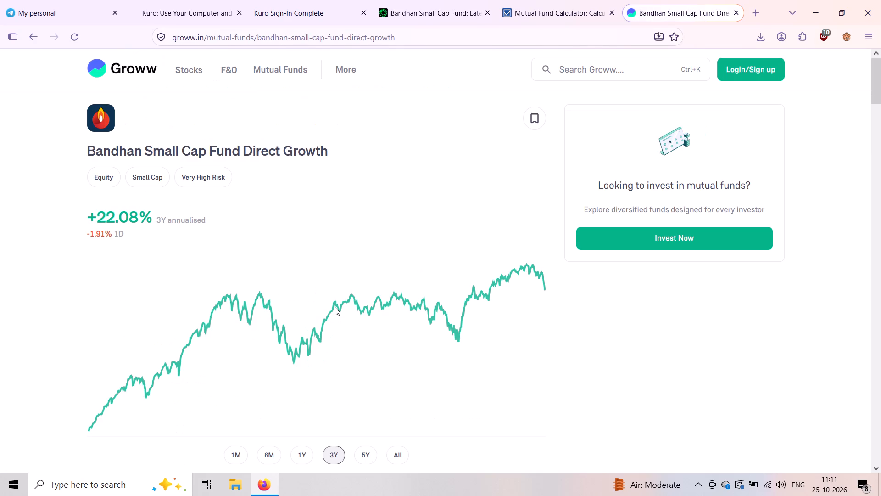
scroll(335, 307, "down", 4)
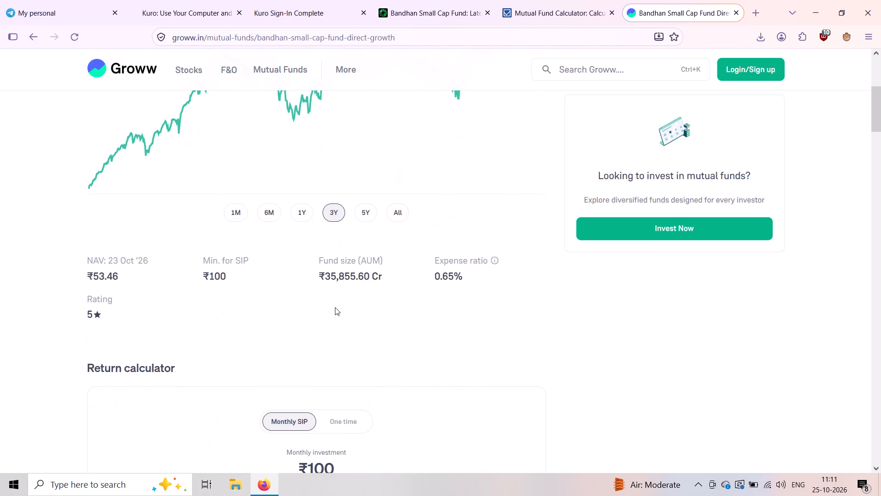
scroll(335, 307, "down", 1)
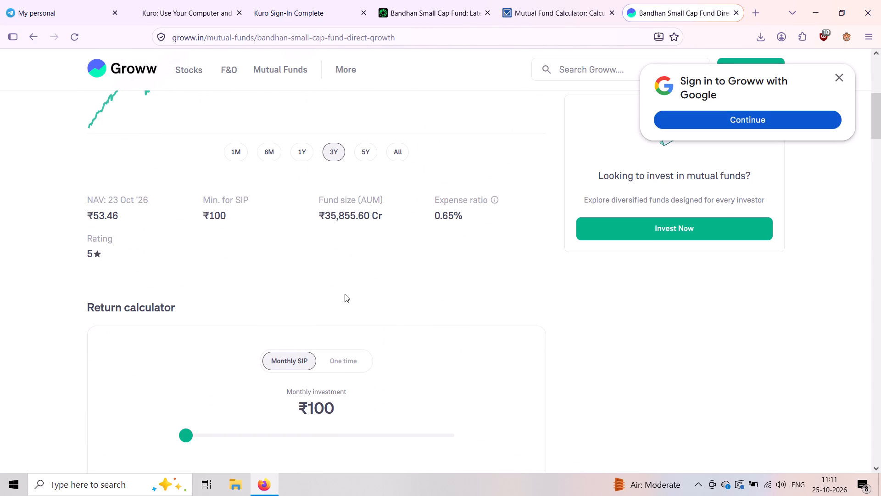
left_click(849, 84)
scroll(410, 398, "down", 4)
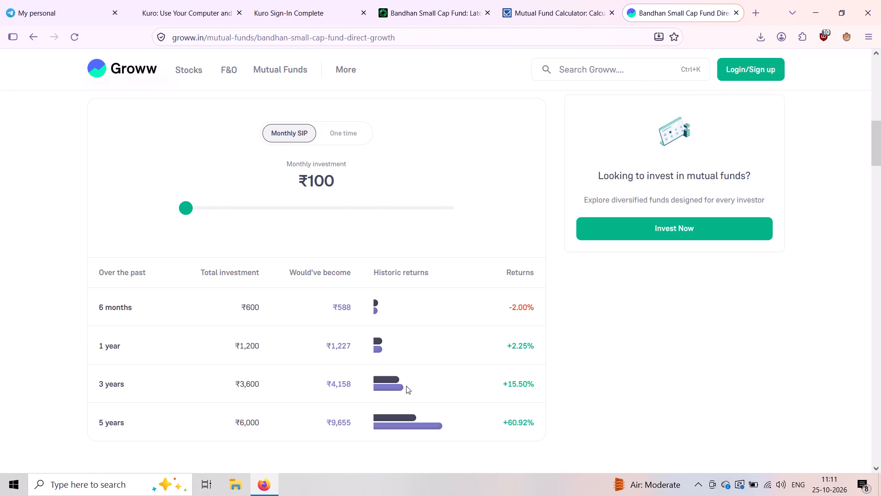
Minimize the browser and launch Kuro from the desktop.
left_click(814, 1)
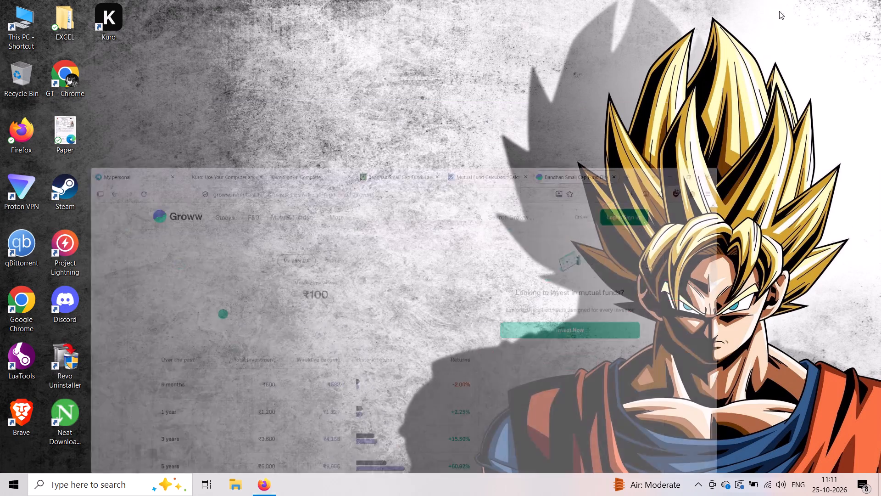
double_click(109, 24)
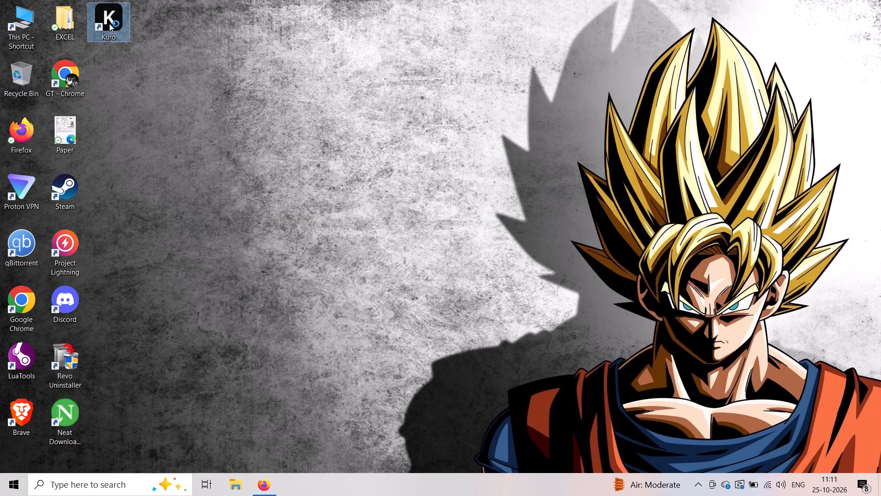
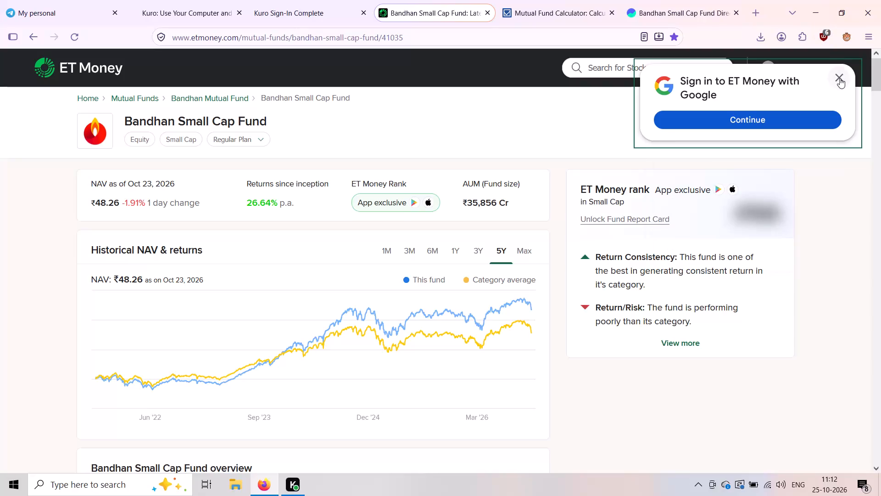
Dismiss ET Money's Google sign-in prompt and examine Bandhan Small Cap Fund's overview, returns calculator and trailing returns.
left_click(840, 78)
scroll(543, 196, "down", 7)
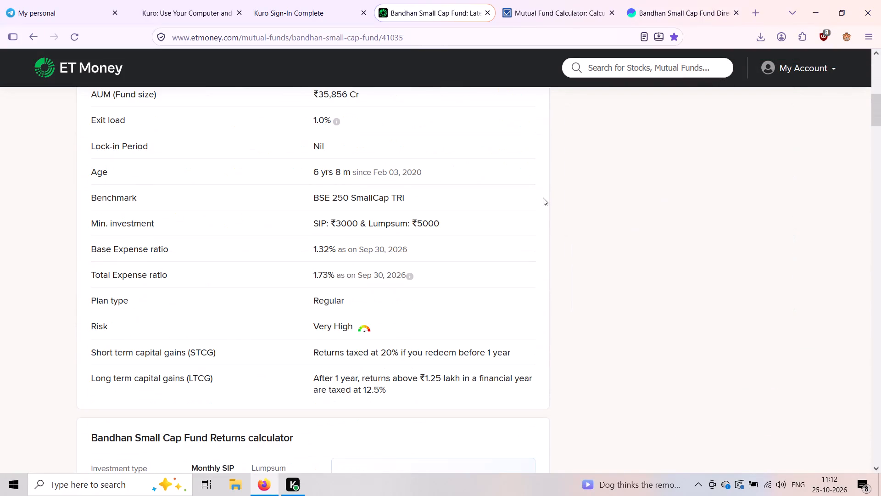
scroll(542, 201, "down", 1)
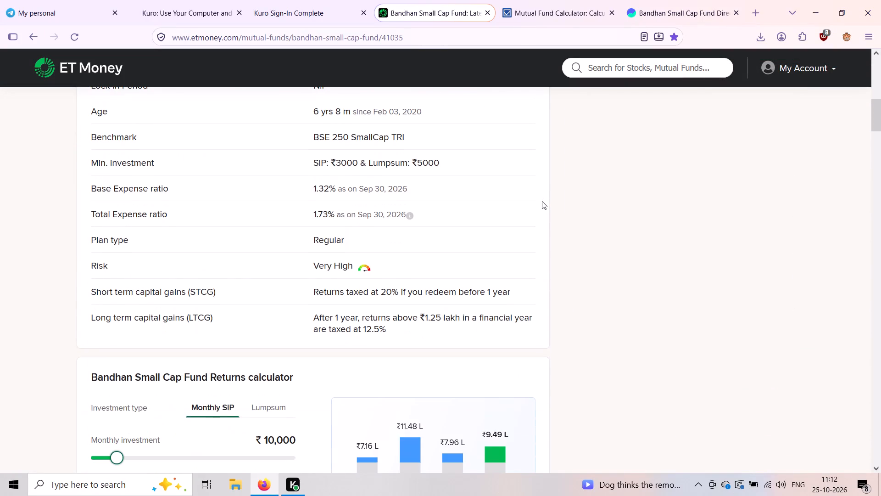
scroll(542, 201, "down", 5)
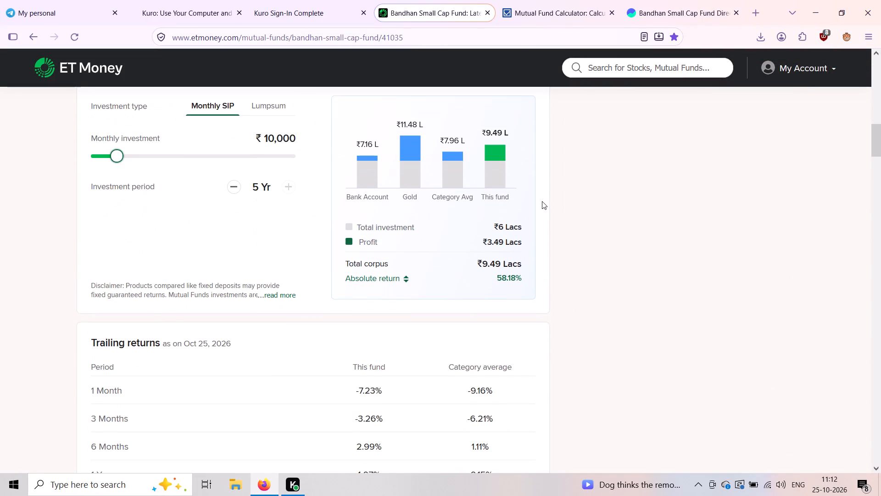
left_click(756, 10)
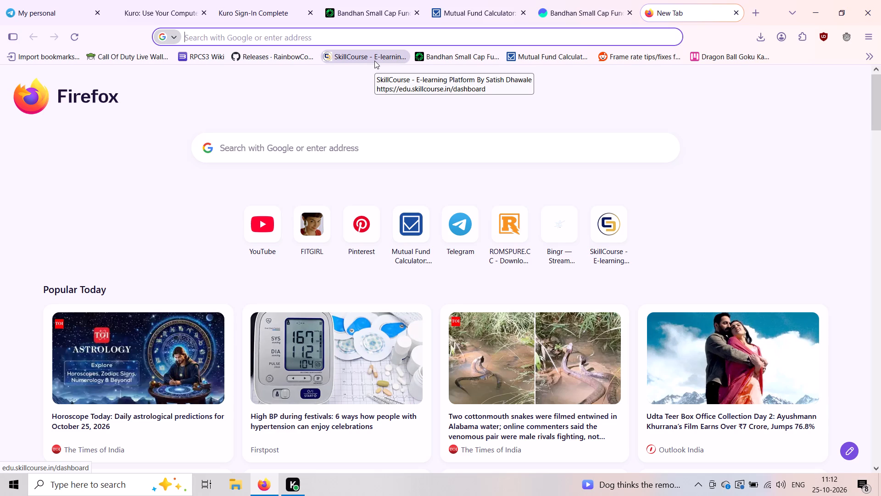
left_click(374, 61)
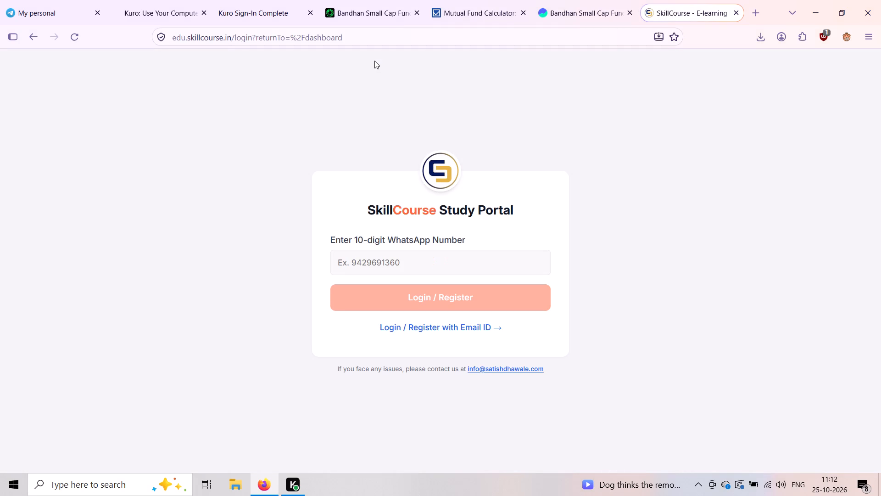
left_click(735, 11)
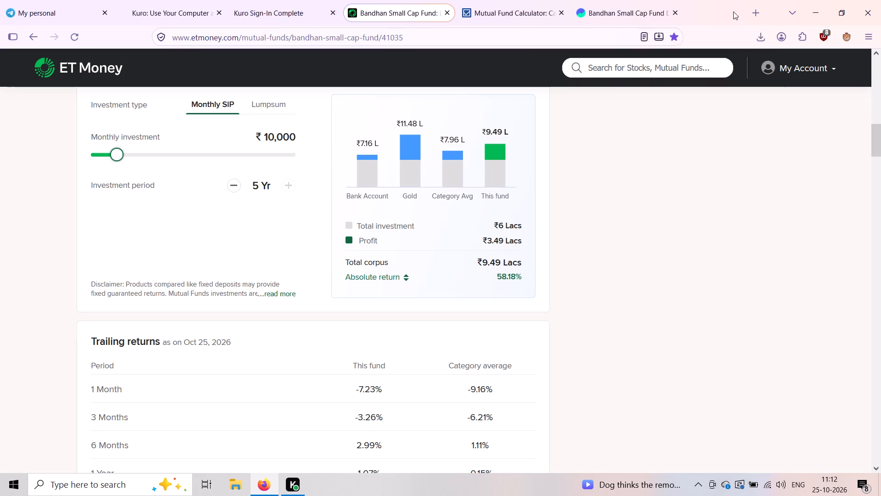
Switch to Groww's Bandhan Small Cap Fund Direct Growth page and examine its holdings.
left_click(680, 20)
scroll(666, 48, "down", 7)
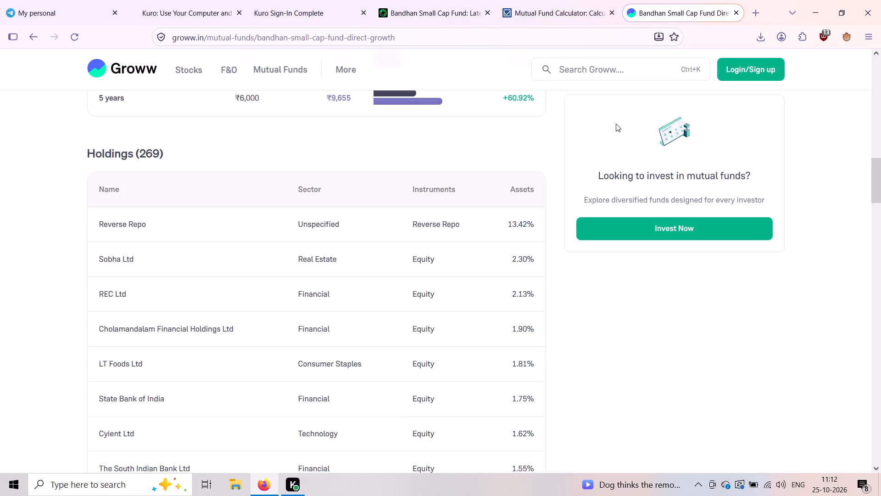
scroll(611, 133, "down", 9)
Open Value Research's Mutual Fund Calculator in a new tab and examine the SIP returns for Bandhan Small Cap Dir.
left_click(748, 11)
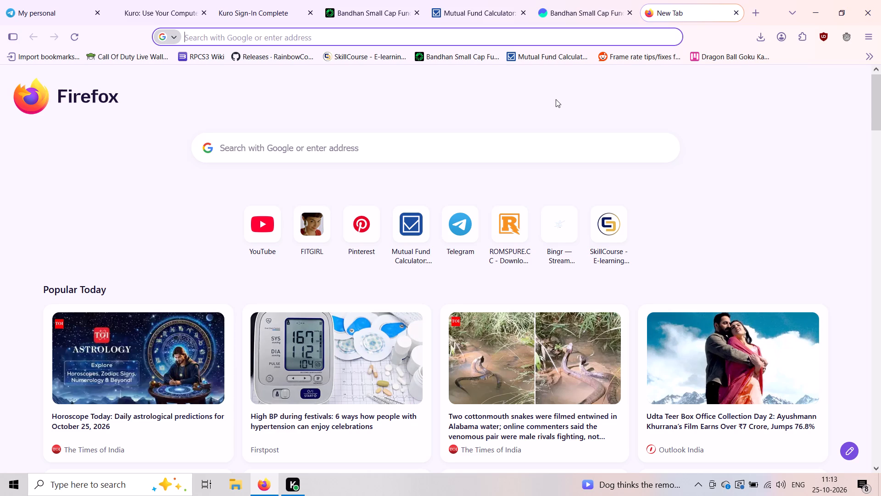
scroll(556, 99, "down", 3)
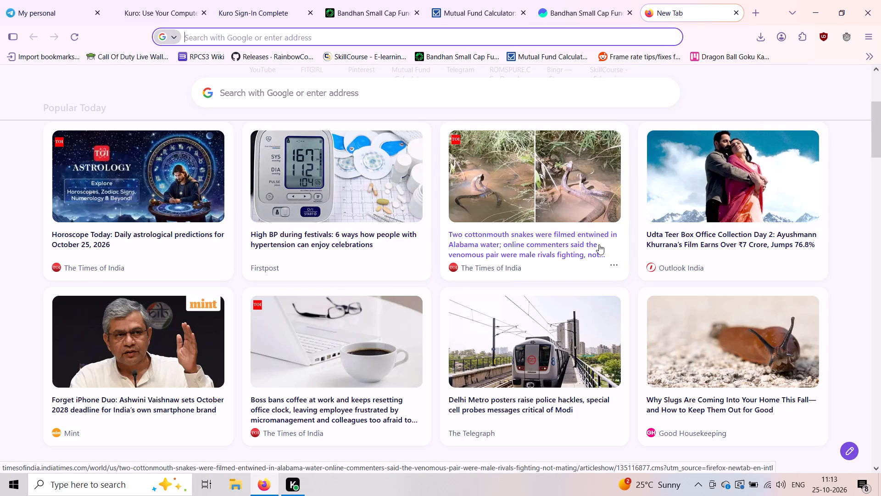
scroll(599, 244, "down", 5)
scroll(599, 244, "up", 10)
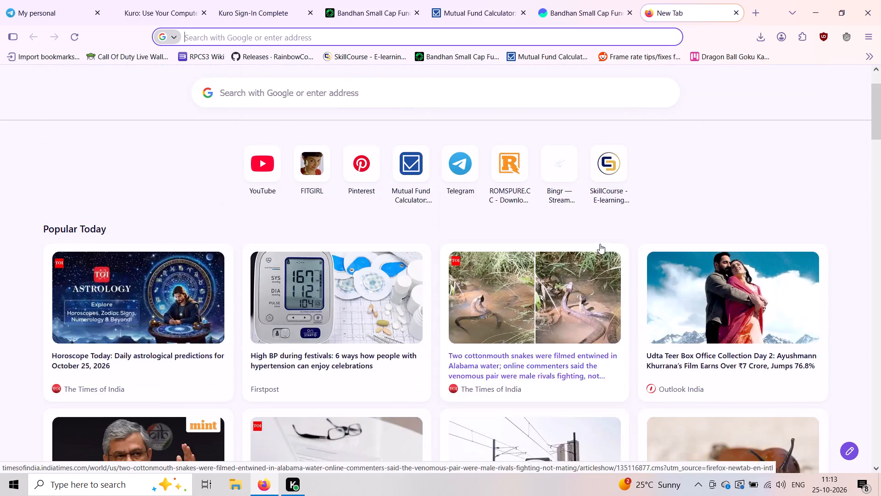
scroll(600, 244, "up", 8)
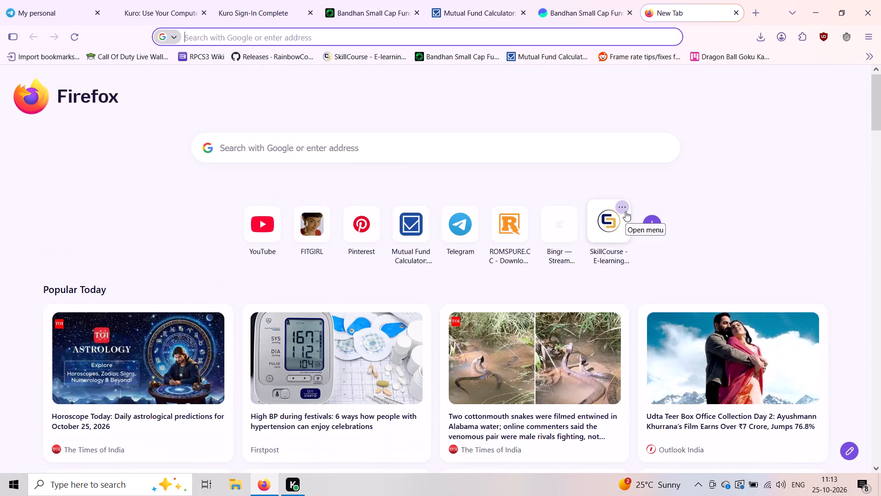
left_click(408, 246)
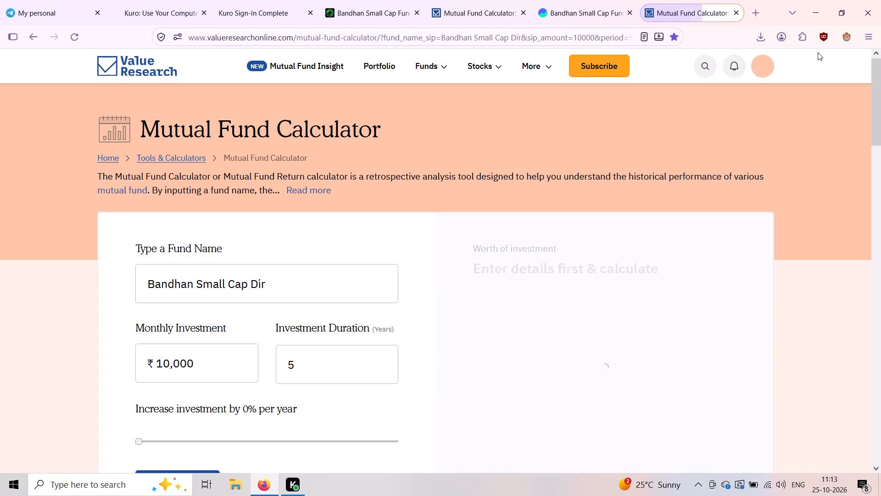
scroll(399, 220, "down", 3)
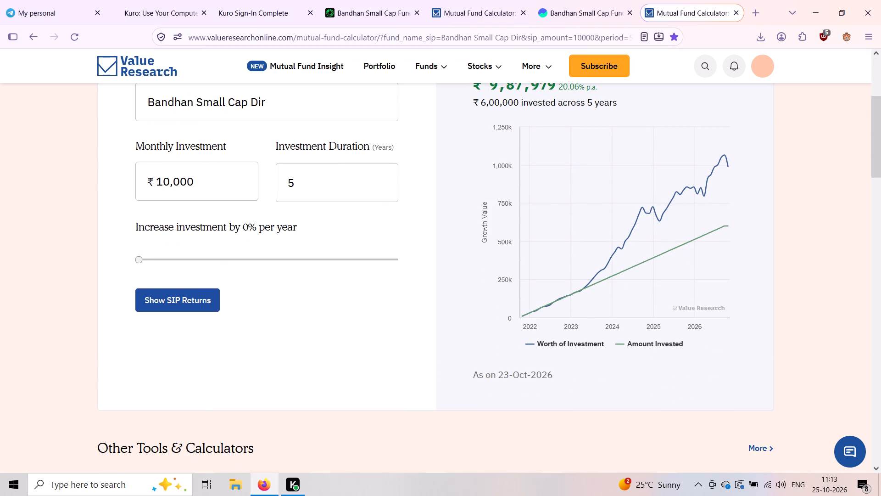
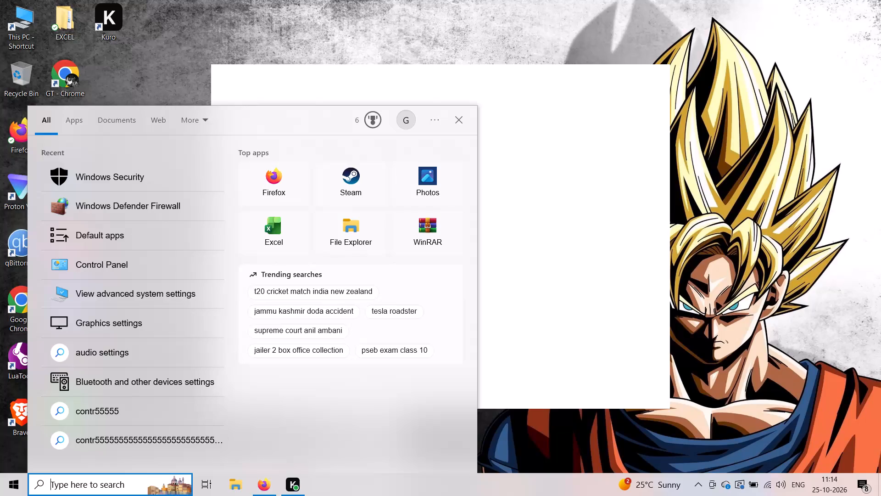
Launch Excel, maximize its window, dismiss the licence notice and open the recent workbook Book2.
type("ez")
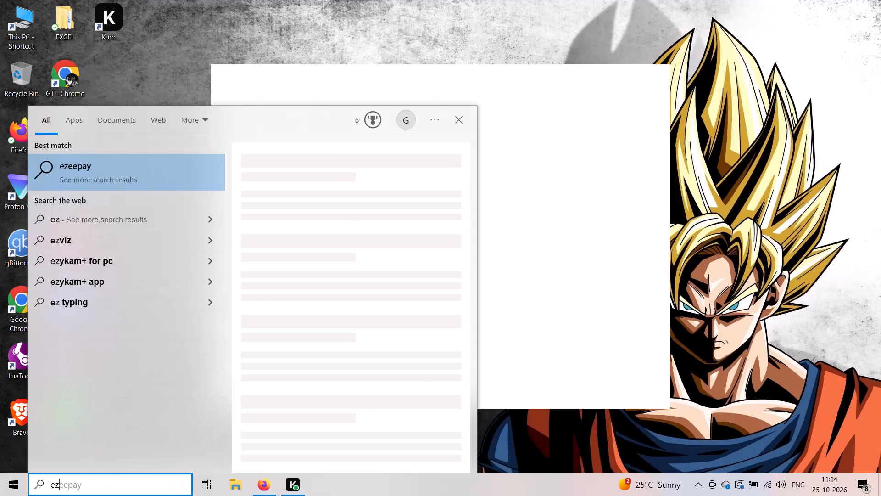
key("BackSpace")
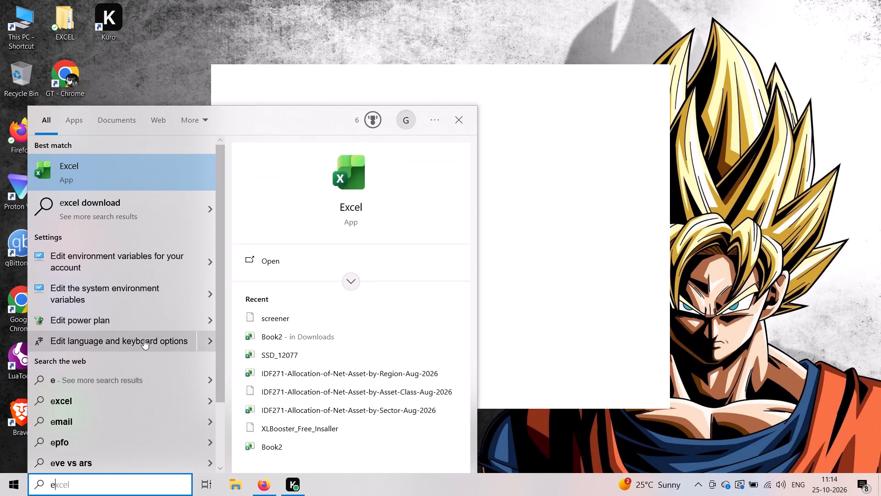
left_click(177, 168)
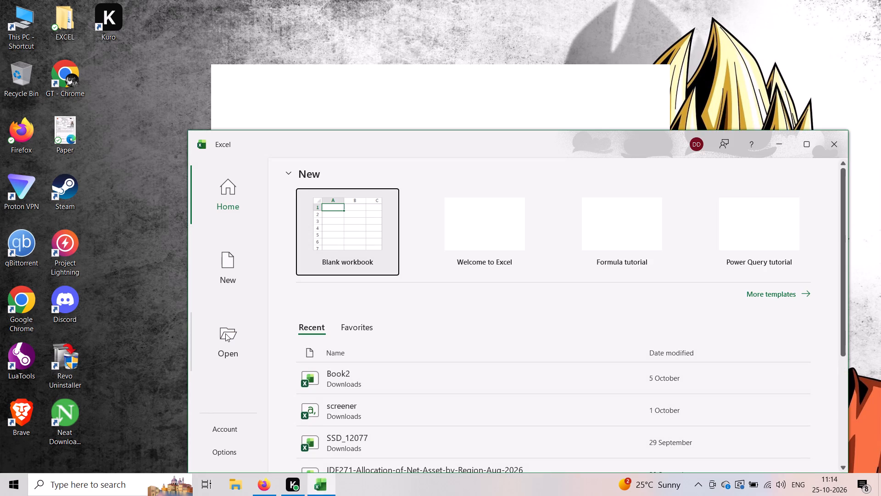
left_click(803, 147)
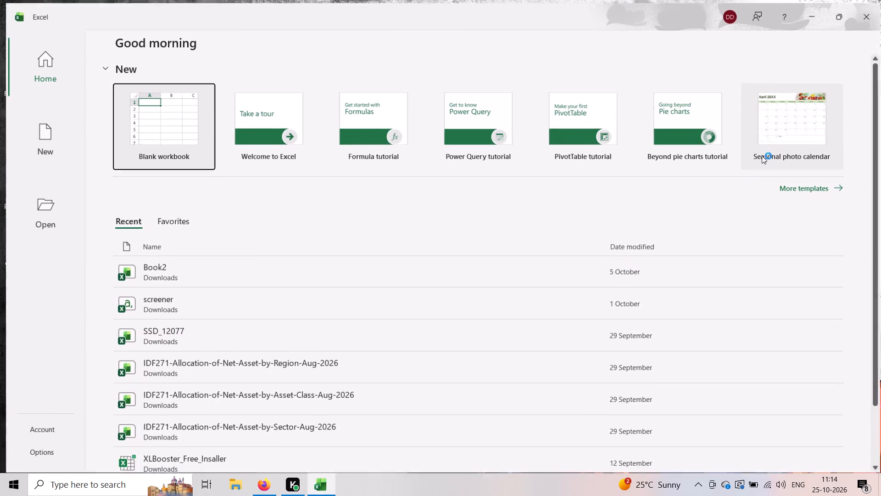
left_click(174, 274)
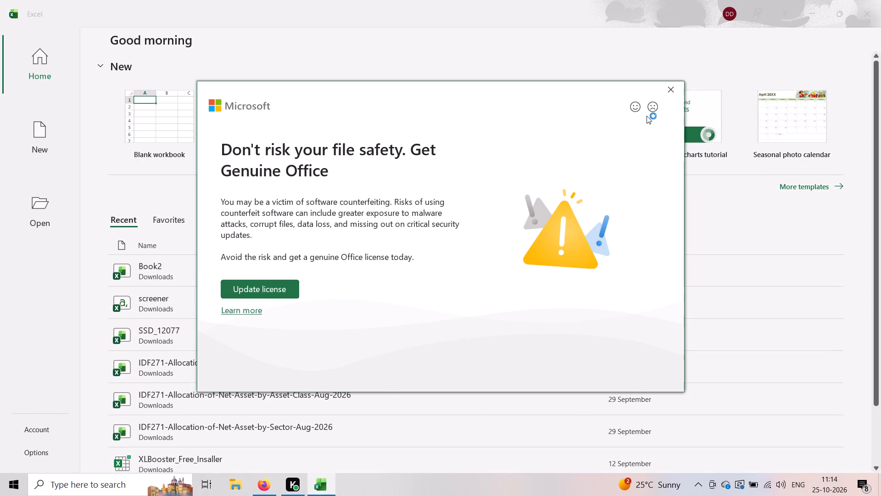
left_click(673, 96)
left_click(152, 275)
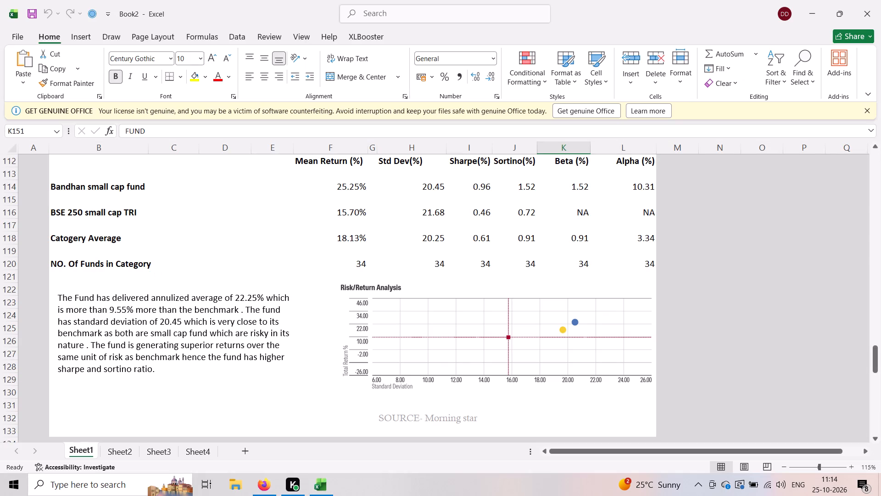
Examine Sheet1 of Book2, covering the risk analysis, the SIP investment value sections and the sector allocation table.
scroll(315, 276, "up", 2)
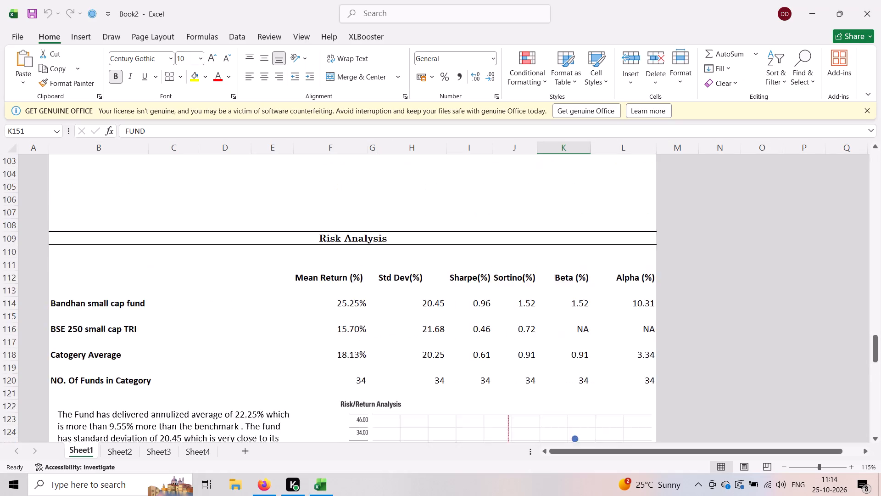
scroll(315, 276, "up", 8)
scroll(343, 271, "down", 1)
scroll(351, 277, "up", 1)
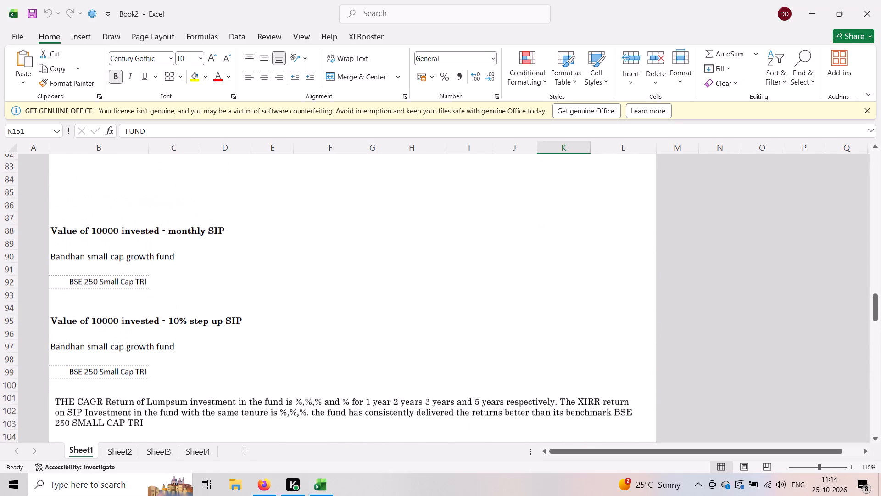
scroll(351, 277, "down", 3)
scroll(351, 277, "down", 20)
scroll(351, 277, "down", 6)
scroll(351, 278, "up", 1)
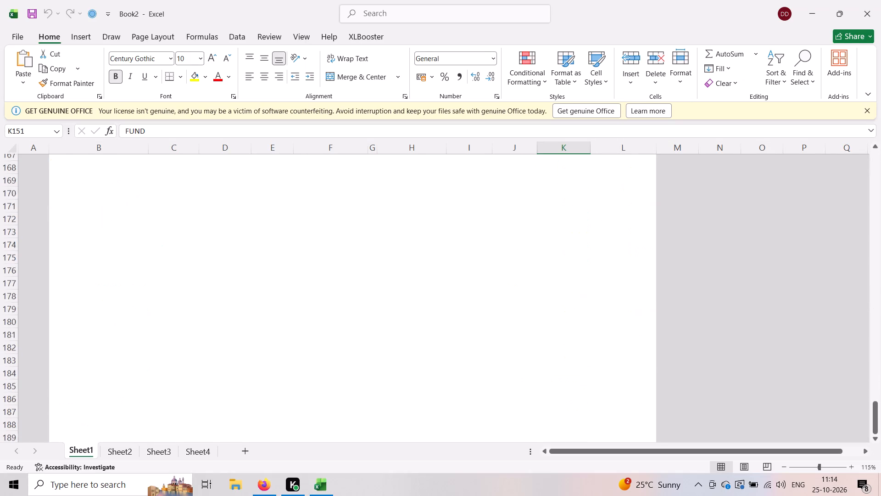
scroll(351, 279, "down", 2)
scroll(351, 279, "up", 6)
scroll(351, 279, "down", 1)
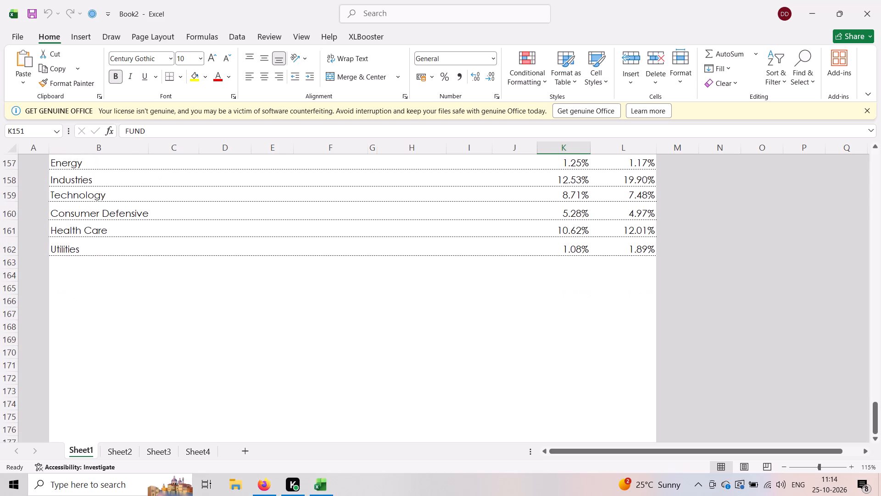
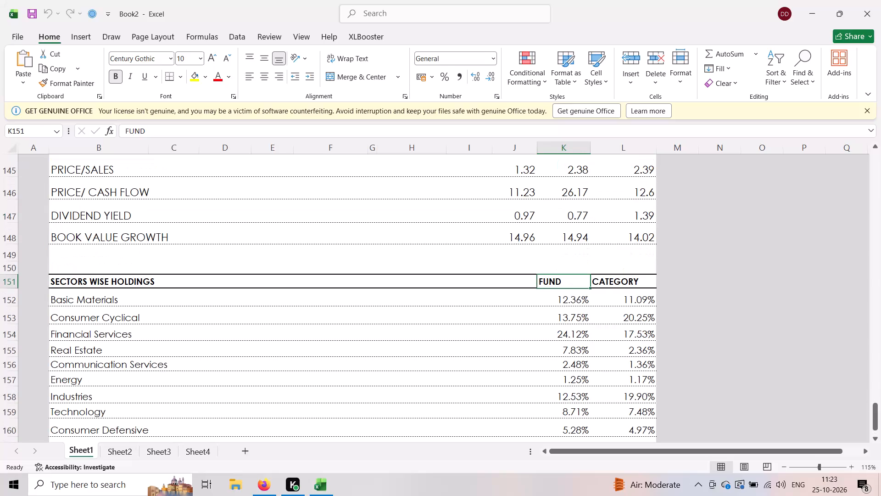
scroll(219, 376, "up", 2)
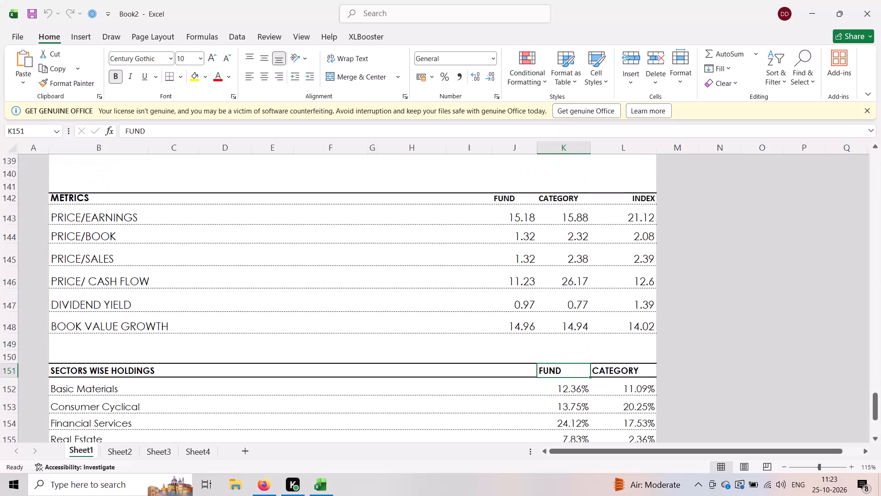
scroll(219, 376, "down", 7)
Switch to Firefox and examine the historical NAV chart and fund overview on ET Money's Bandhan Small Cap Fund page.
left_click(251, 488)
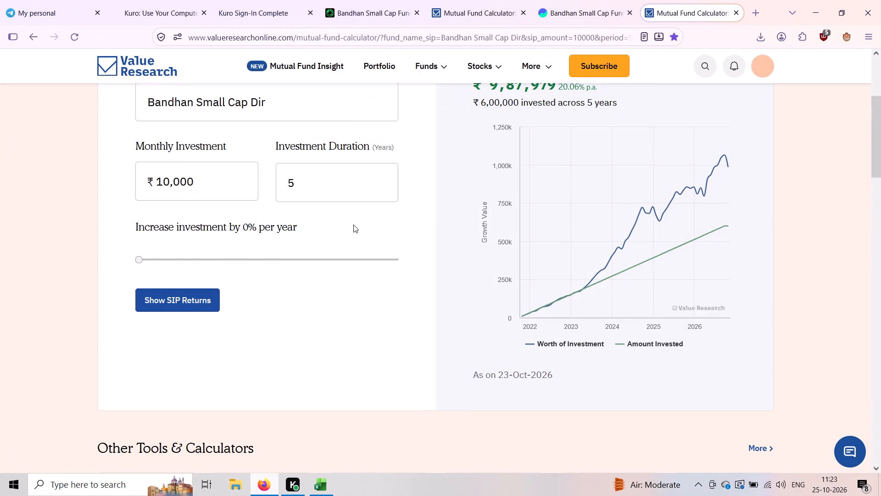
left_click(423, 0)
scroll(327, 157, "up", 1)
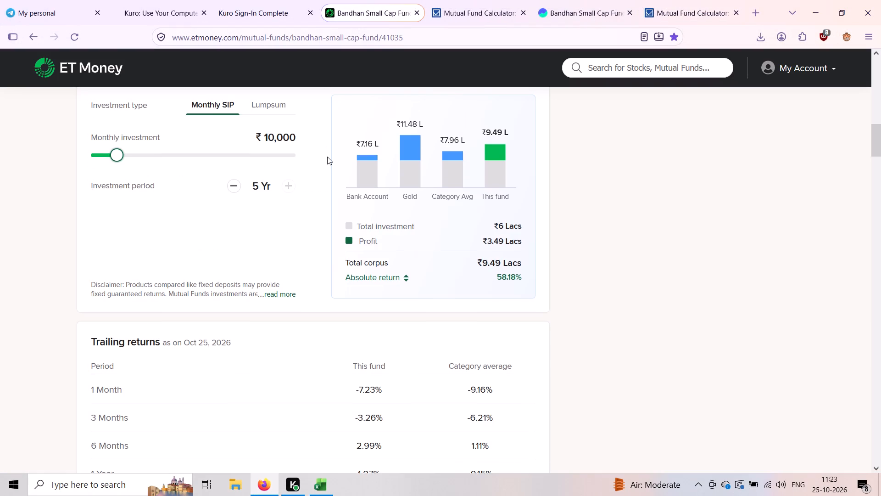
scroll(327, 157, "up", 8)
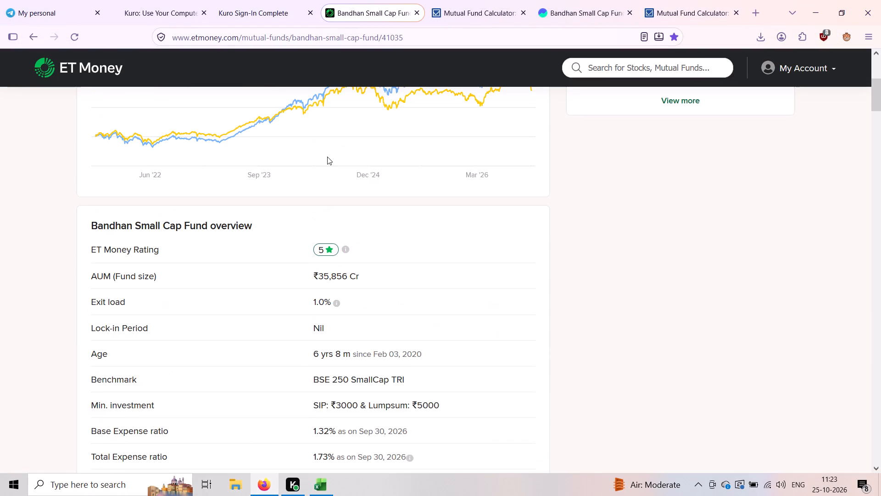
scroll(327, 157, "up", 9)
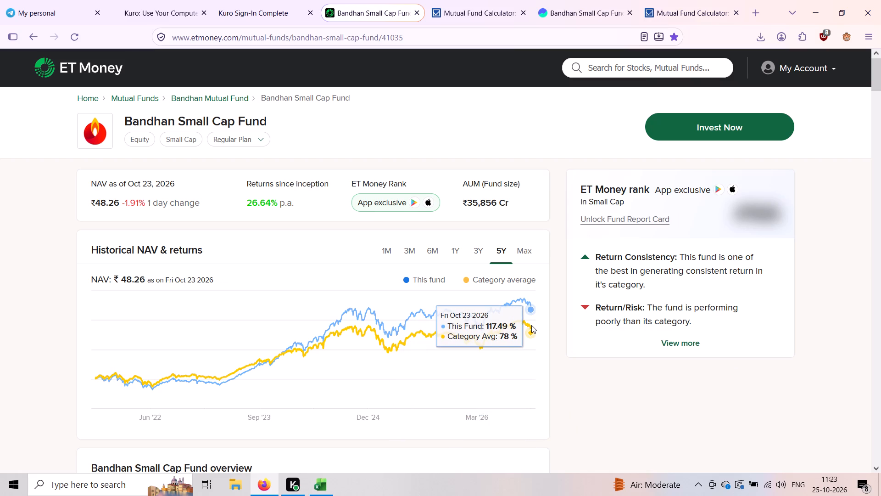
scroll(542, 383, "down", 1)
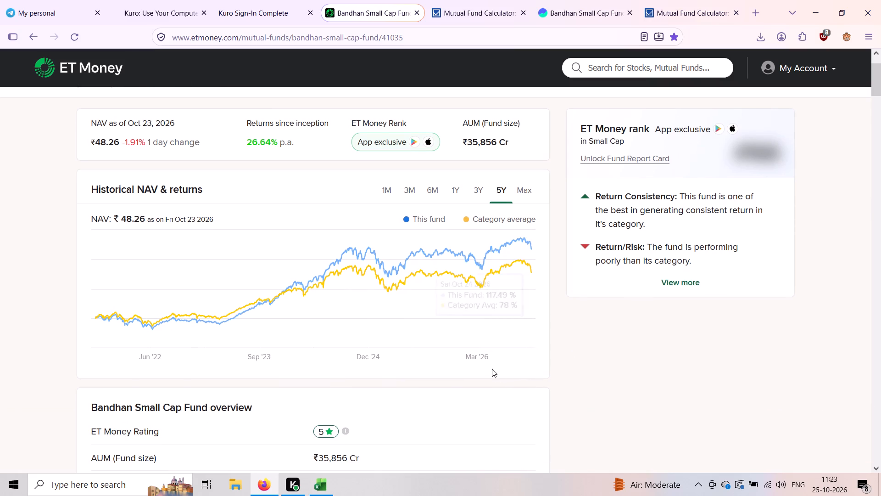
double_click(482, 359)
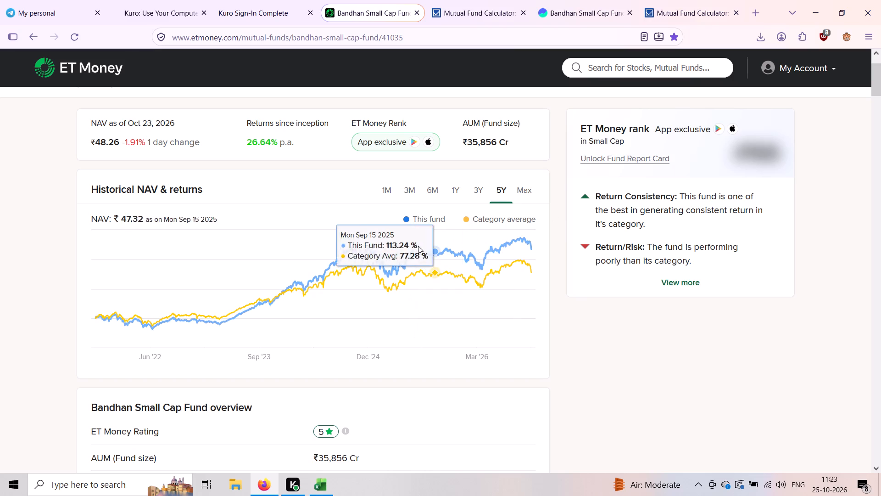
scroll(274, 379, "down", 5)
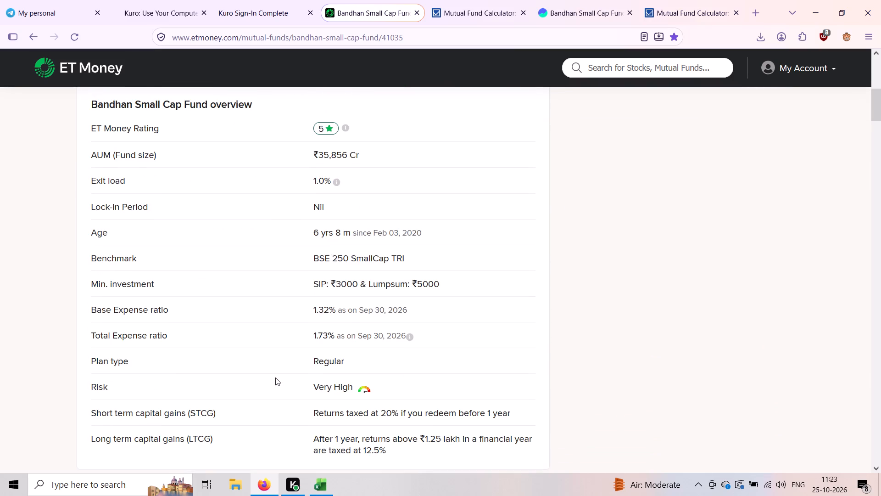
scroll(275, 378, "down", 1)
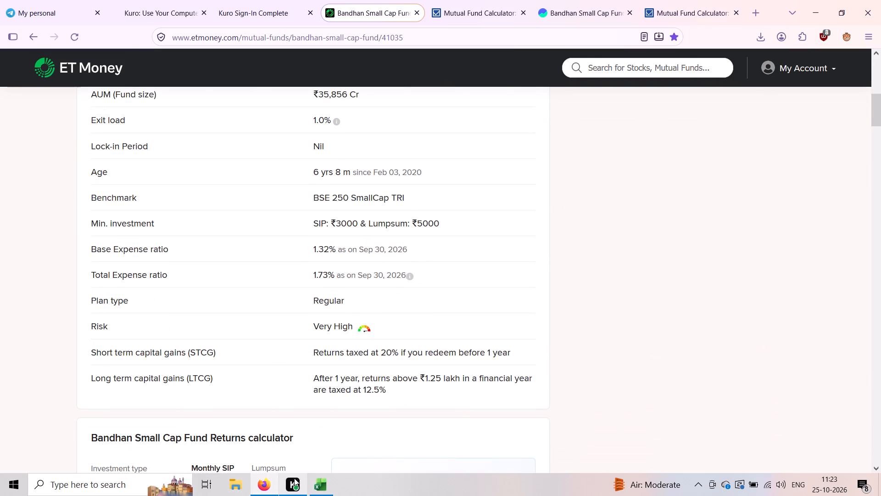
Switch to Excel and examine Sheet1's report from the basic fund details through the SIP charts to the Brief Overview section.
left_click(319, 482)
scroll(357, 323, "up", 14)
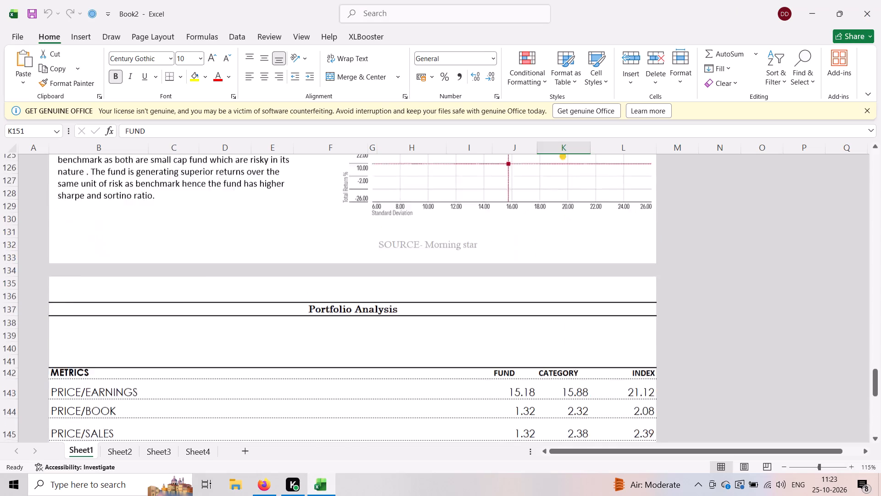
scroll(358, 321, "up", 20)
scroll(358, 321, "up", 11)
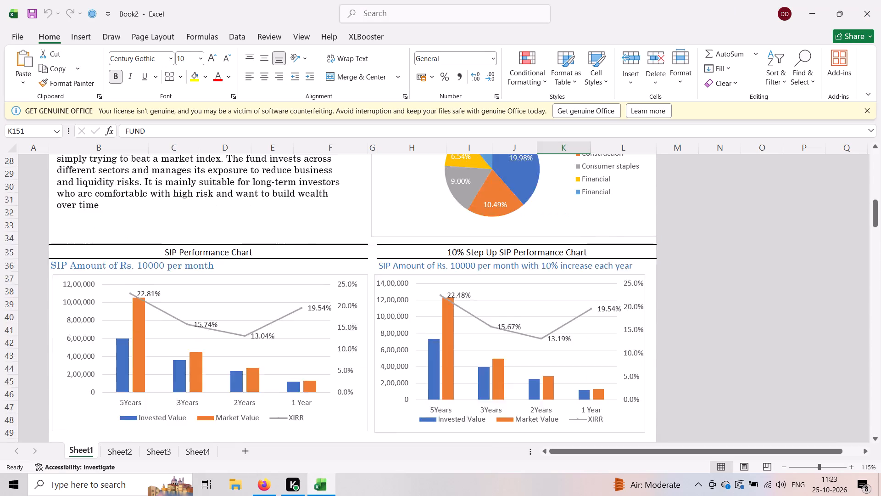
scroll(358, 321, "up", 9)
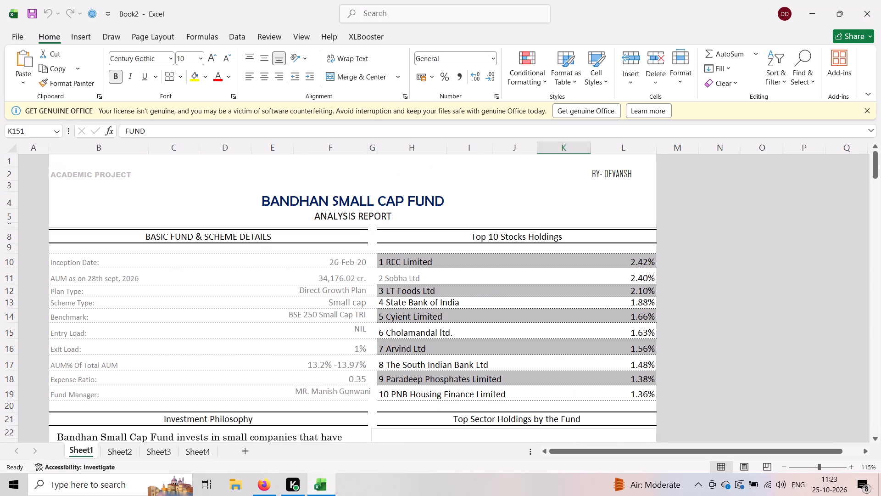
scroll(358, 321, "down", 20)
scroll(357, 321, "down", 3)
scroll(357, 321, "up", 9)
scroll(357, 321, "down", 1)
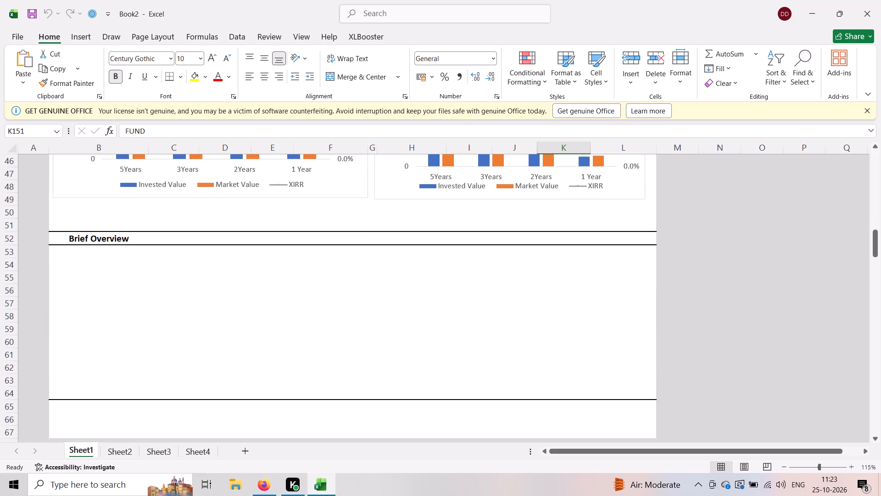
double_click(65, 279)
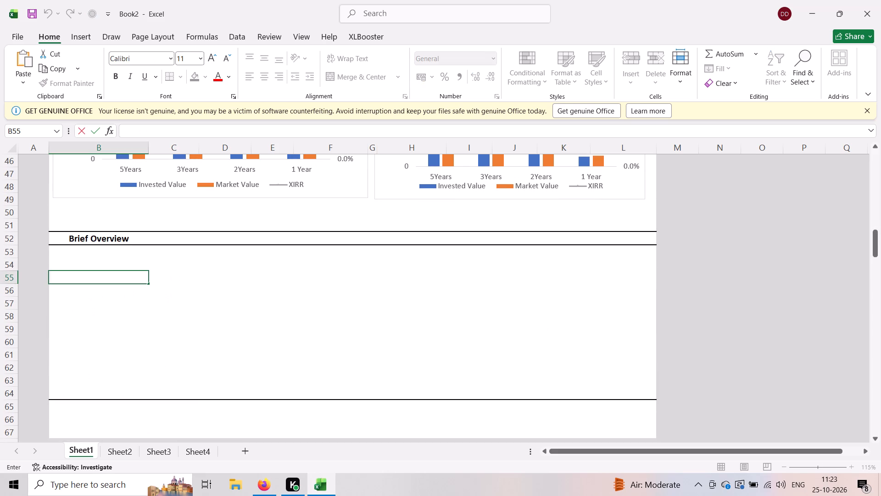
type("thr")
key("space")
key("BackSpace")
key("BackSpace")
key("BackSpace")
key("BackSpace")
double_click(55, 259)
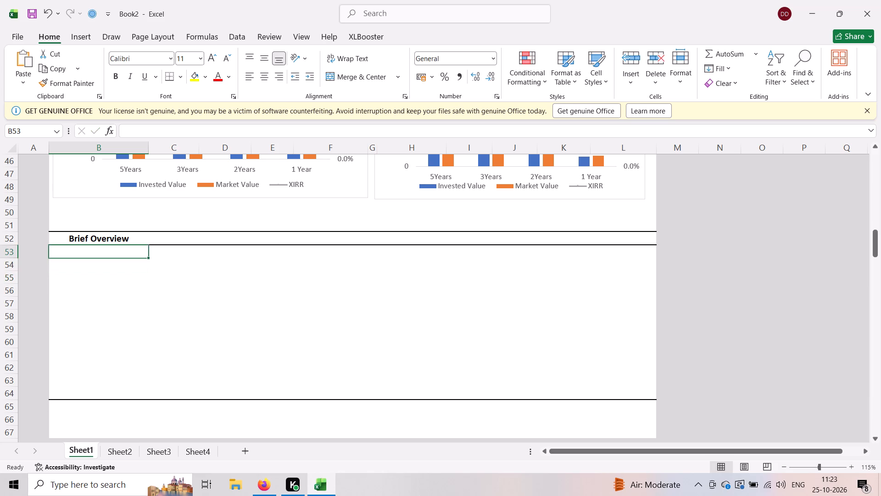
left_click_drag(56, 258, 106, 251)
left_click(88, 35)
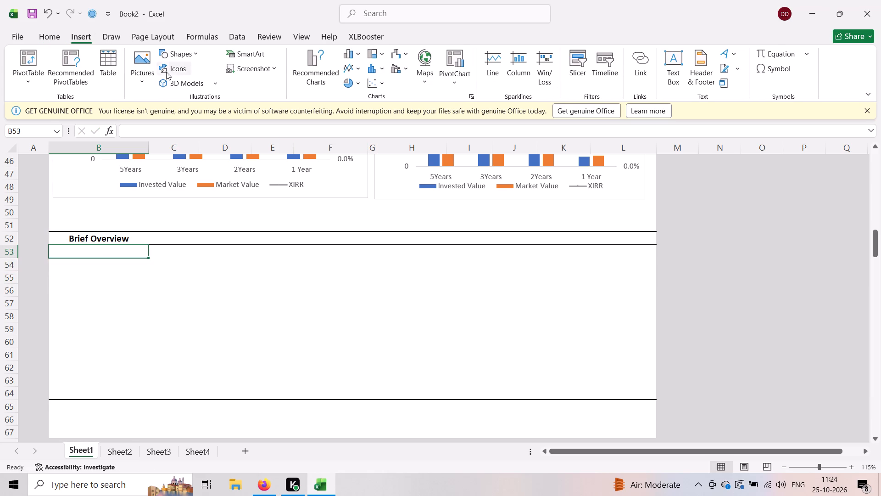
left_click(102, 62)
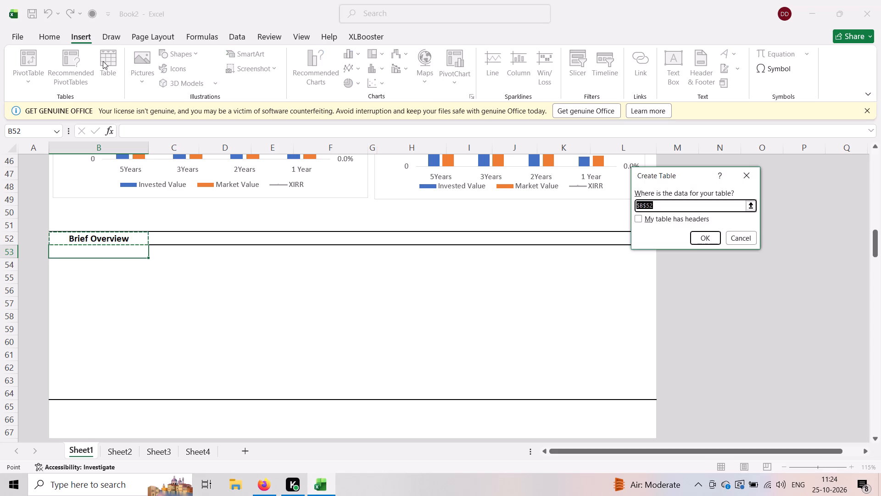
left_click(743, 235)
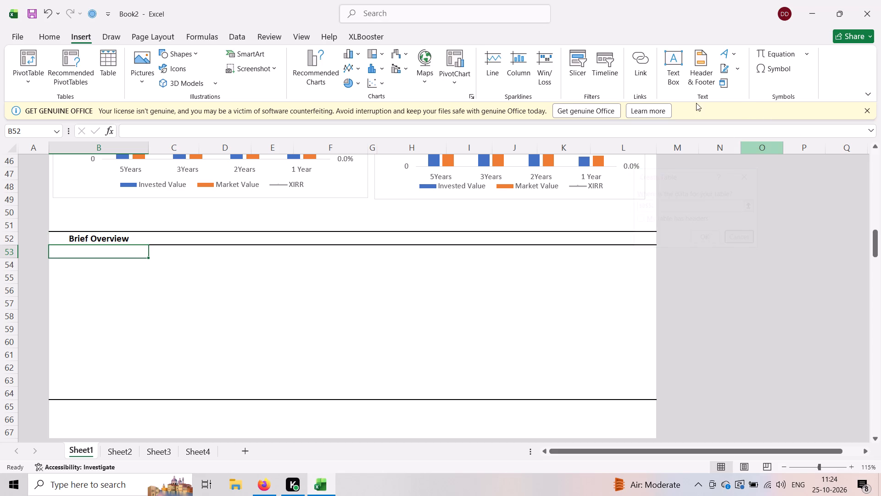
Draw a text box in the empty area under the Brief Overview heading, spanning columns B to L and rows 53 to 64.
left_click(683, 76)
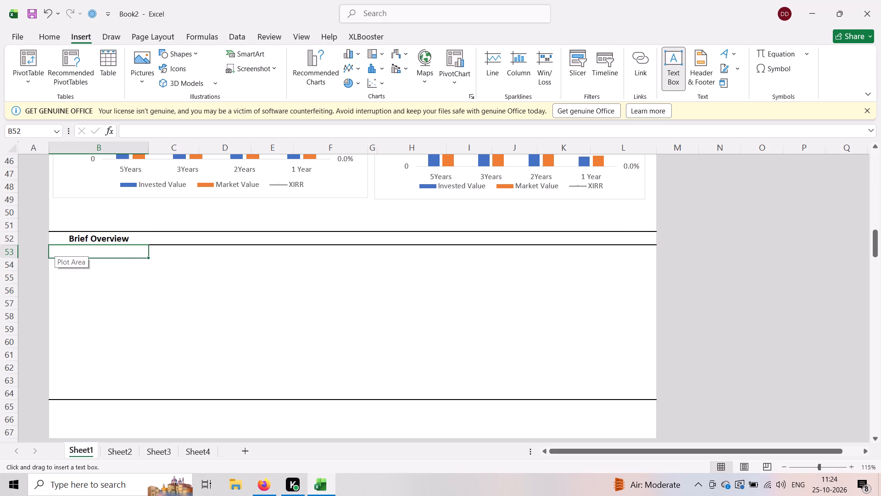
left_click_drag(57, 253, 606, 253)
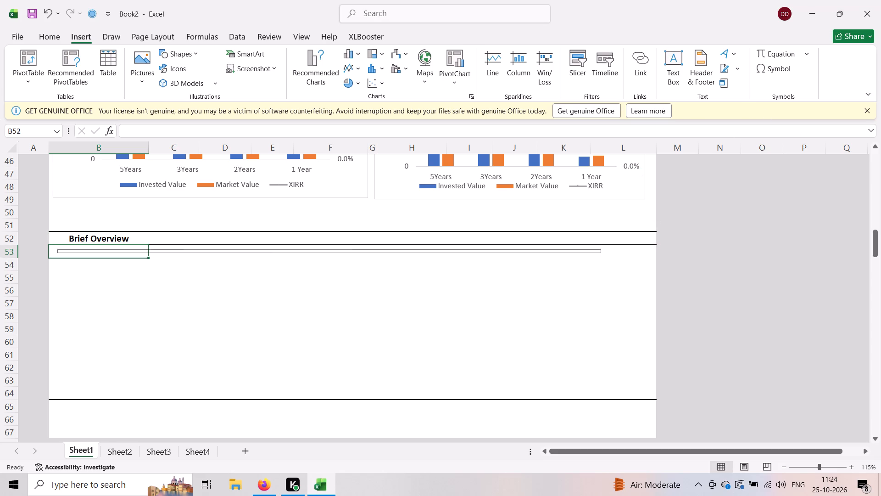
left_click_drag(606, 253, 628, 362)
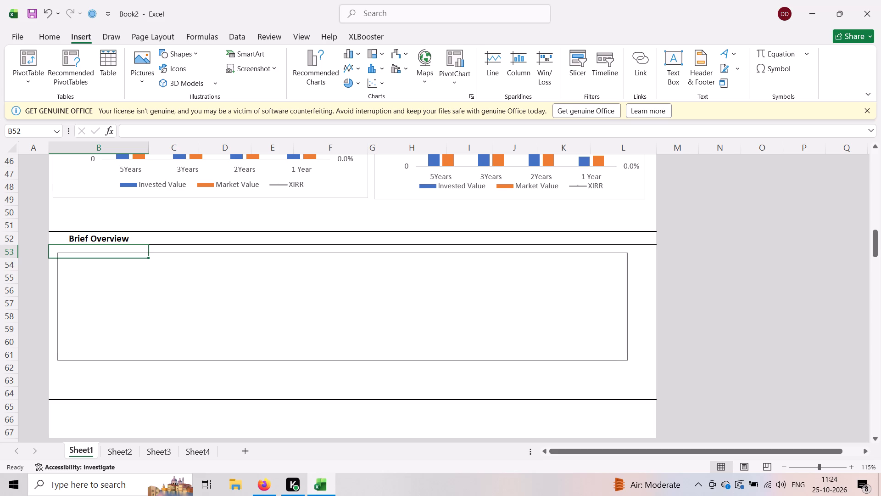
left_click_drag(628, 362, 647, 399)
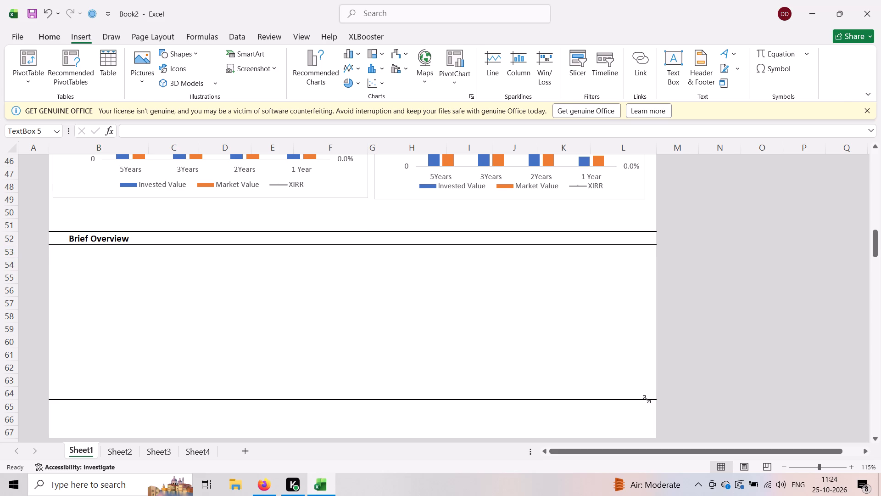
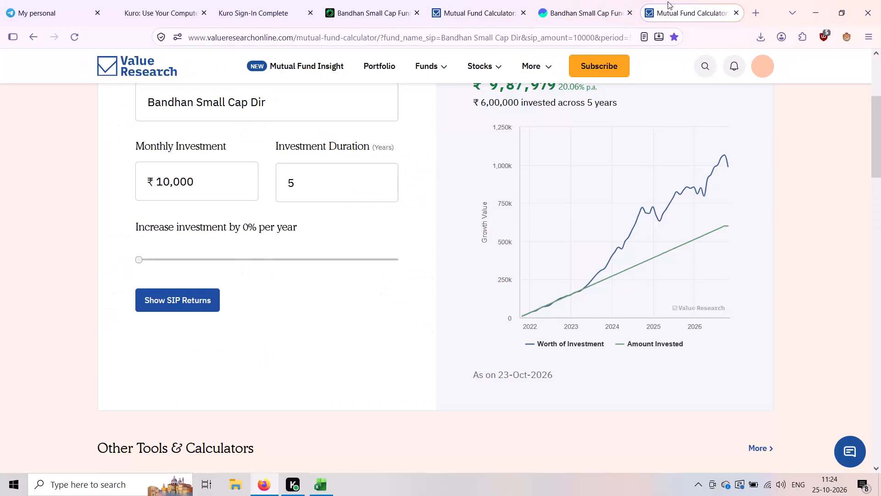
Search Google in a new browser tab for "brief intro about bandhan small cap fund direct growth".
left_click(761, 21)
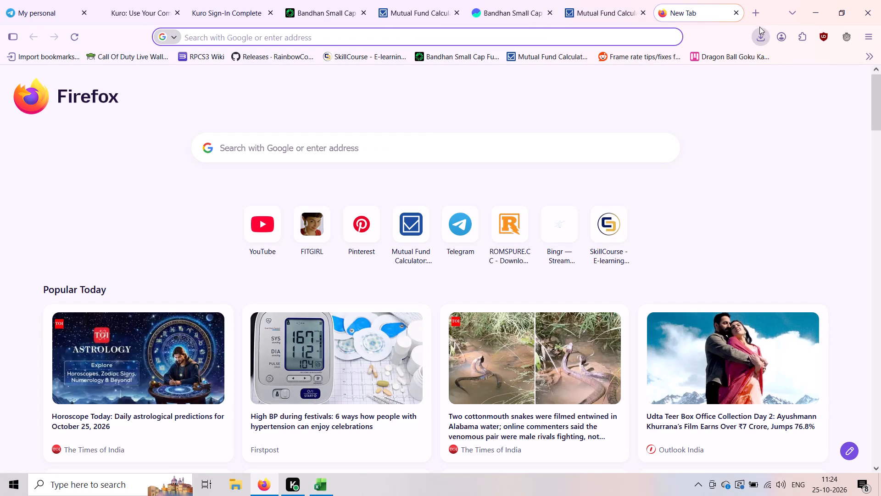
type("brief")
key("space")
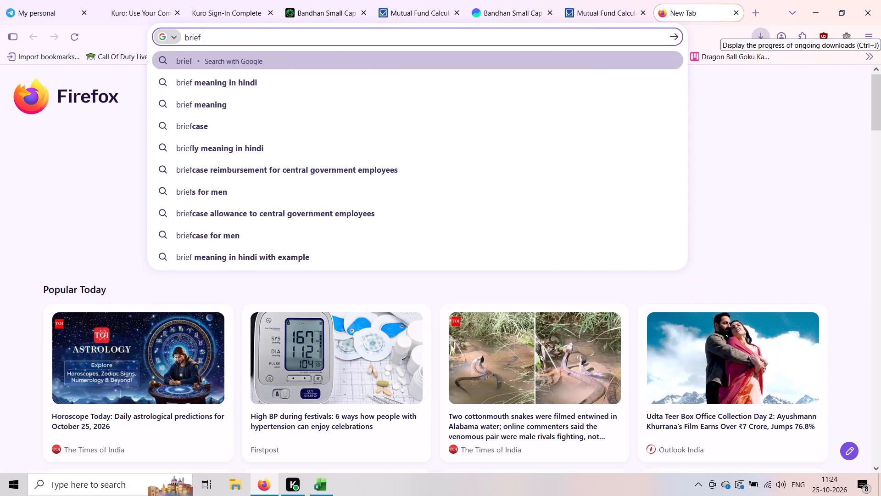
type("intro about bandhan small c")
type("ap fund")
key("Down")
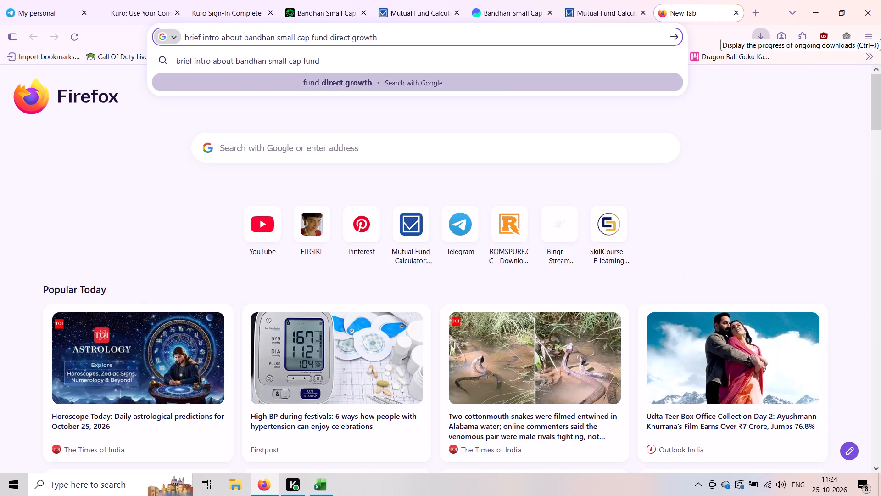
key("Return")
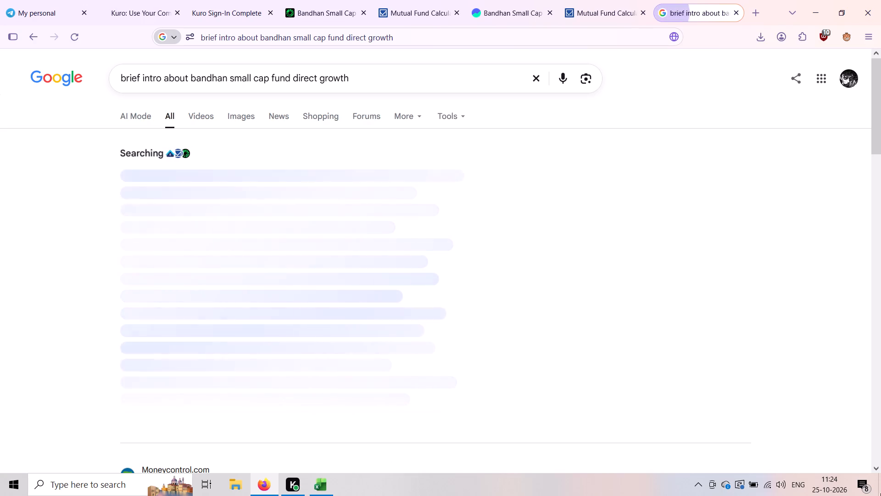
Open Value Research's Bandhan Small Cap Fund - Direct Plan page from the search results.
scroll(177, 354, "down", 6)
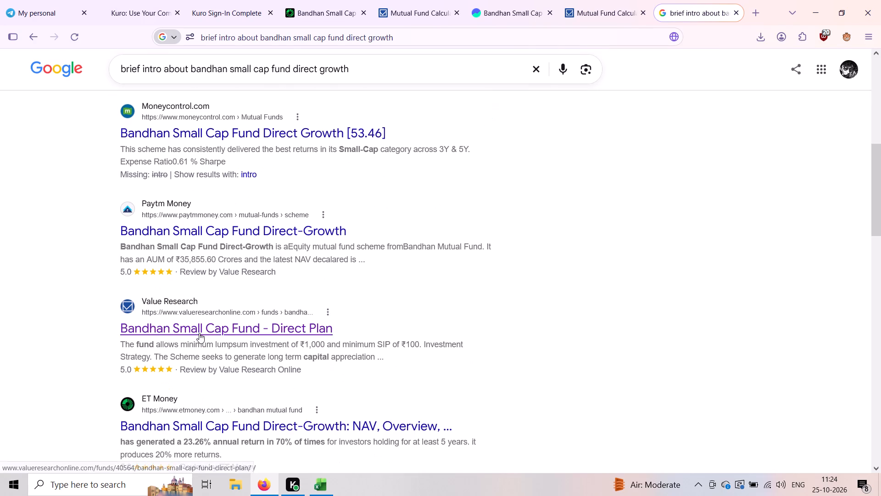
scroll(135, 336, "down", 1)
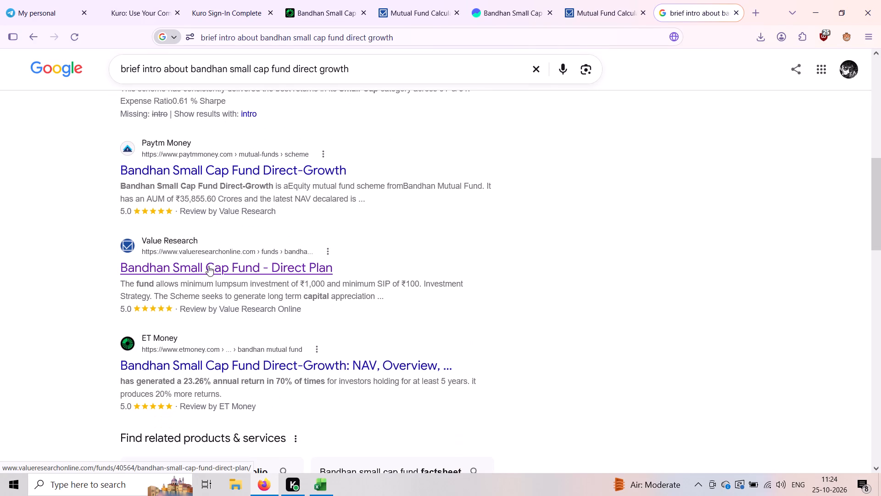
left_click(208, 266)
Examine the fund page from the returns chart through portfolio, peer comparison and other details to the About, Investment Strategy and Suitability sections.
scroll(219, 254, "down", 3)
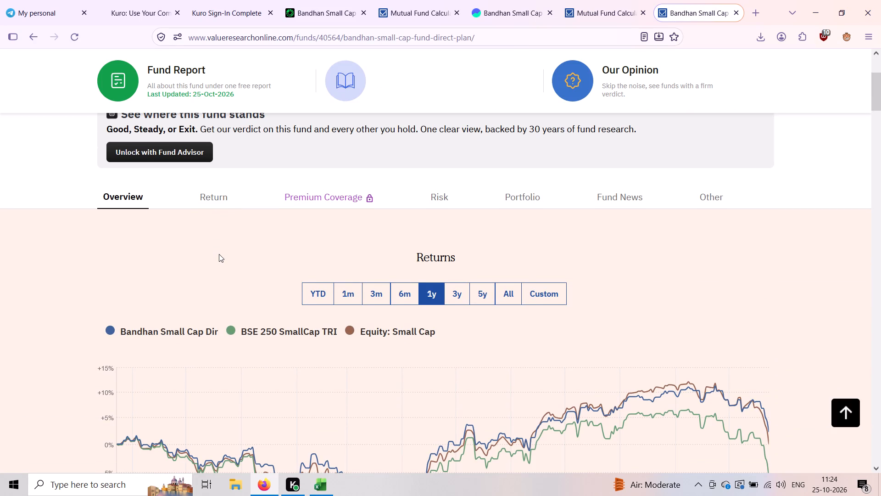
scroll(219, 254, "up", 1)
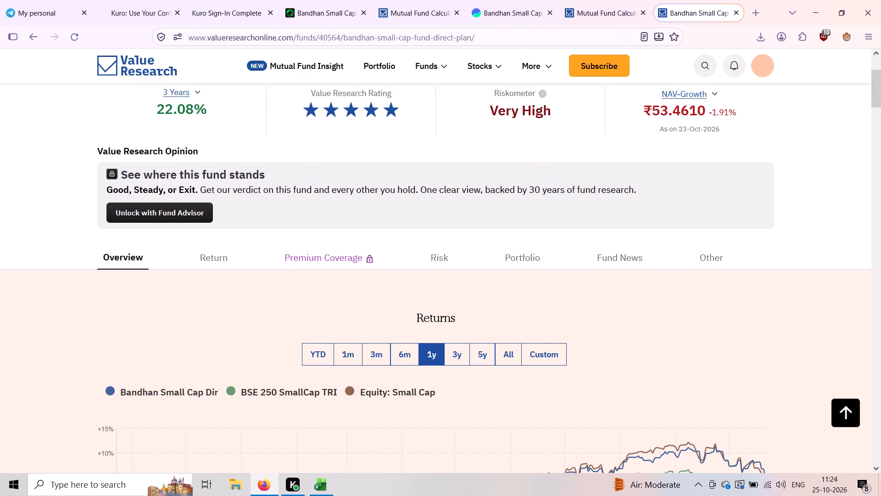
scroll(464, 216, "down", 3)
scroll(464, 215, "up", 3)
scroll(465, 215, "down", 7)
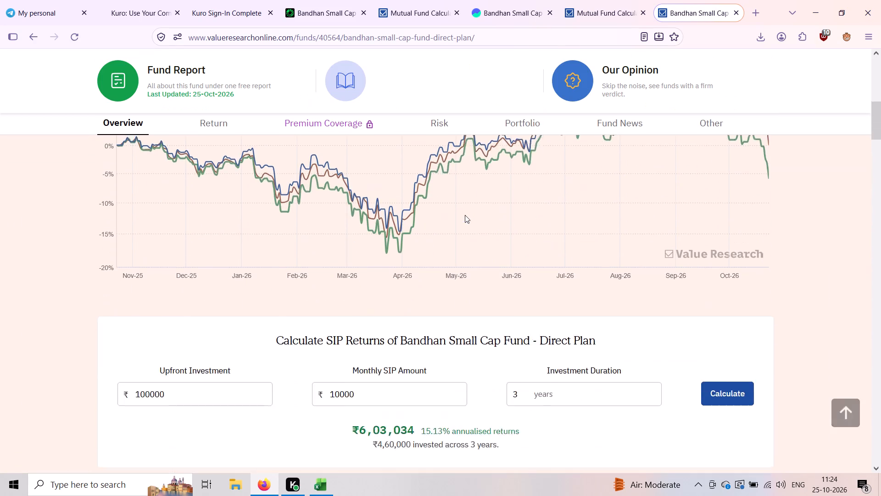
scroll(465, 215, "down", 9)
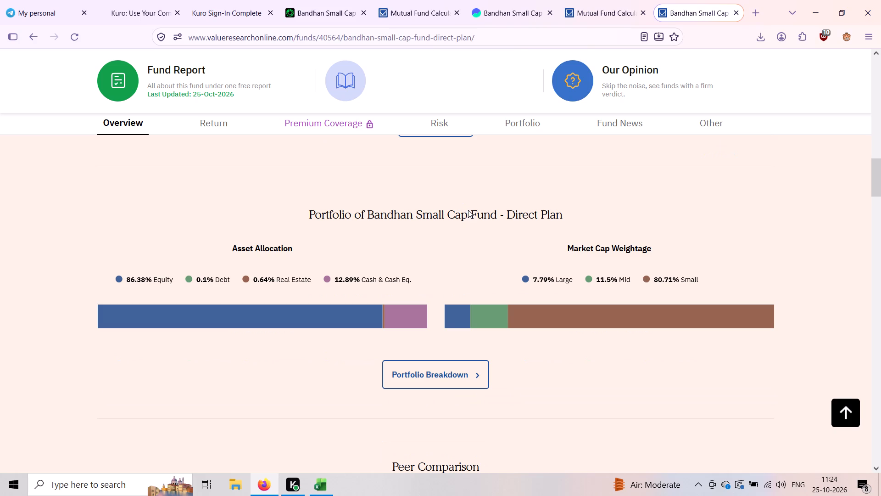
scroll(468, 210, "down", 5)
scroll(468, 209, "up", 2)
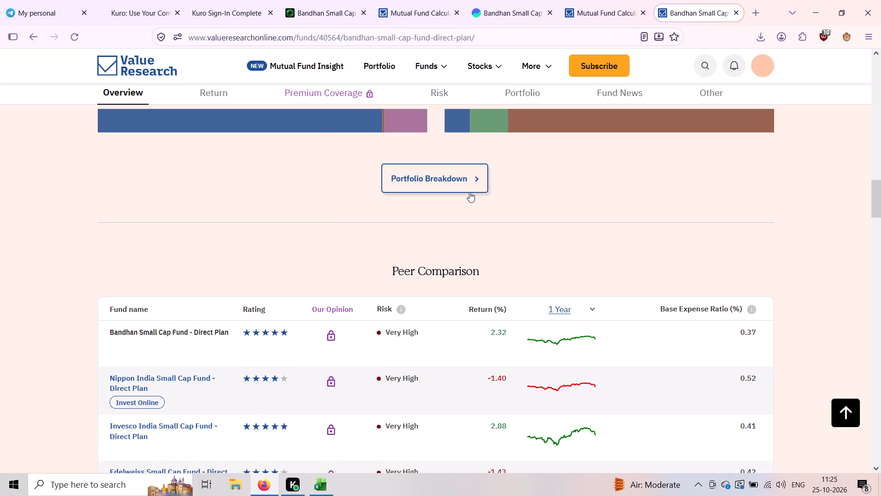
scroll(467, 197, "down", 9)
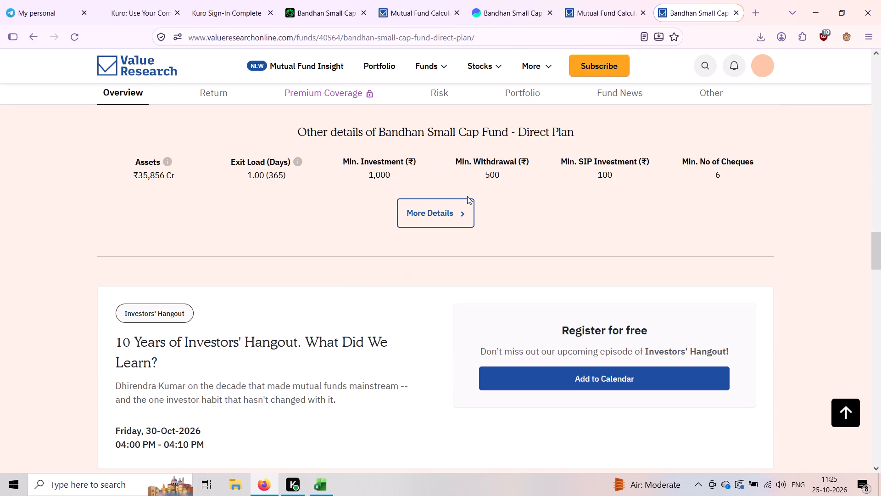
scroll(467, 196, "down", 5)
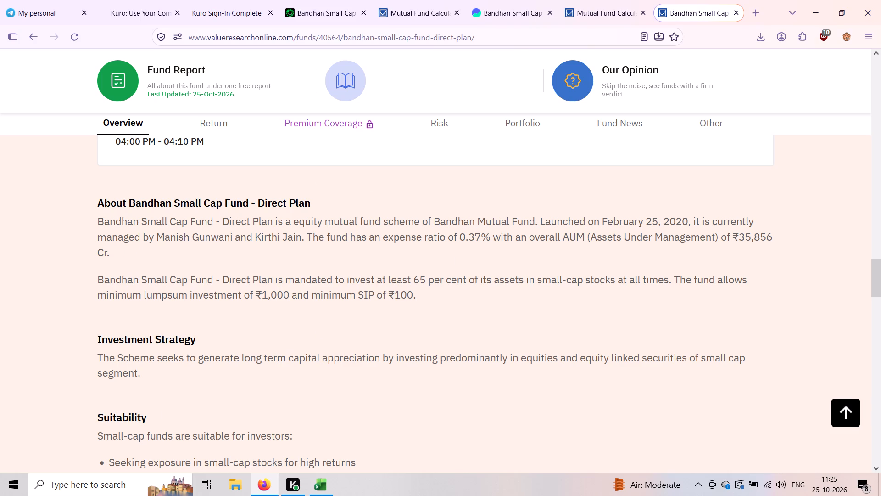
scroll(276, 409, "down", 1)
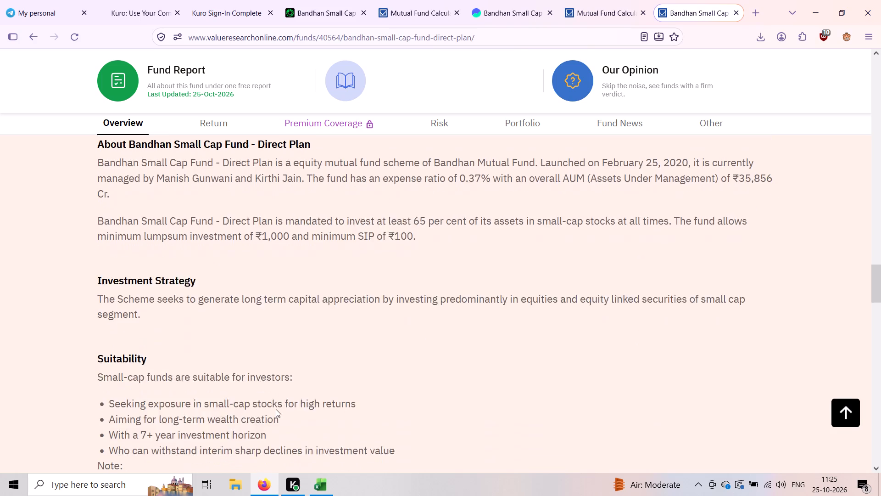
scroll(276, 409, "down", 1)
Switch to Excel and review Sheet1's report, from the Brief Overview section back through the charts to the basic fund details.
left_click(323, 485)
scroll(297, 349, "down", 5)
scroll(297, 349, "up", 8)
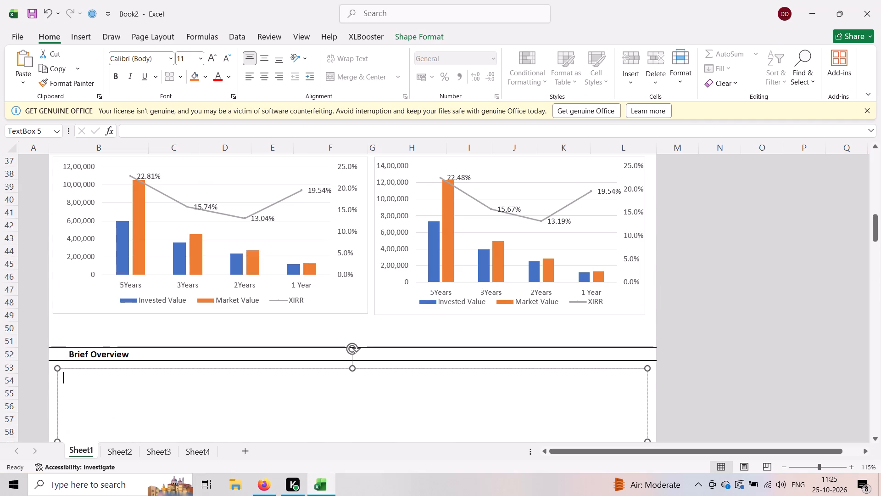
scroll(297, 349, "up", 5)
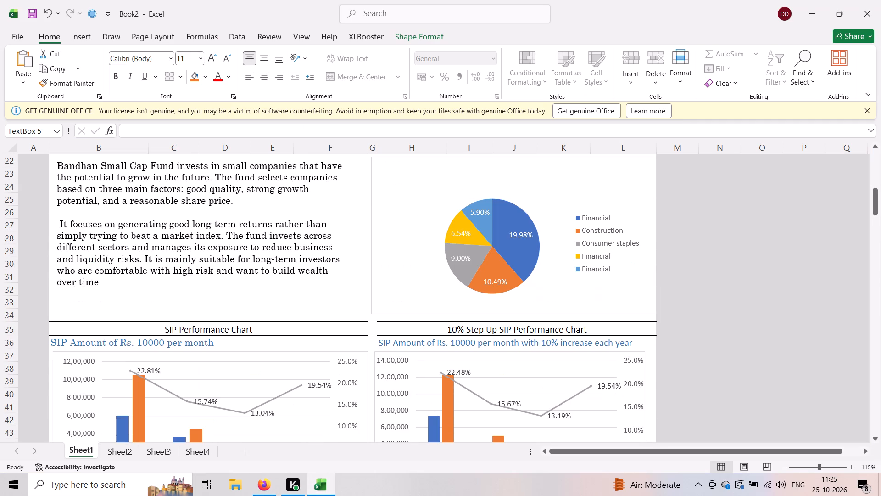
scroll(297, 346, "up", 2)
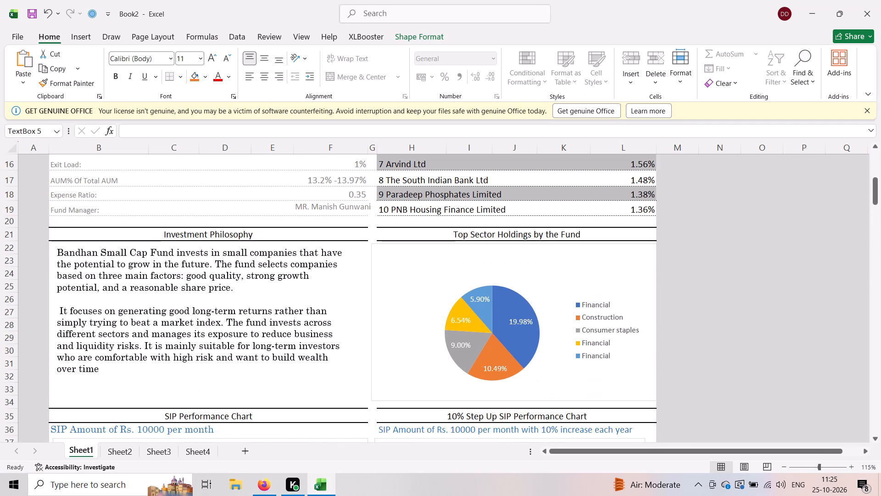
scroll(297, 345, "up", 4)
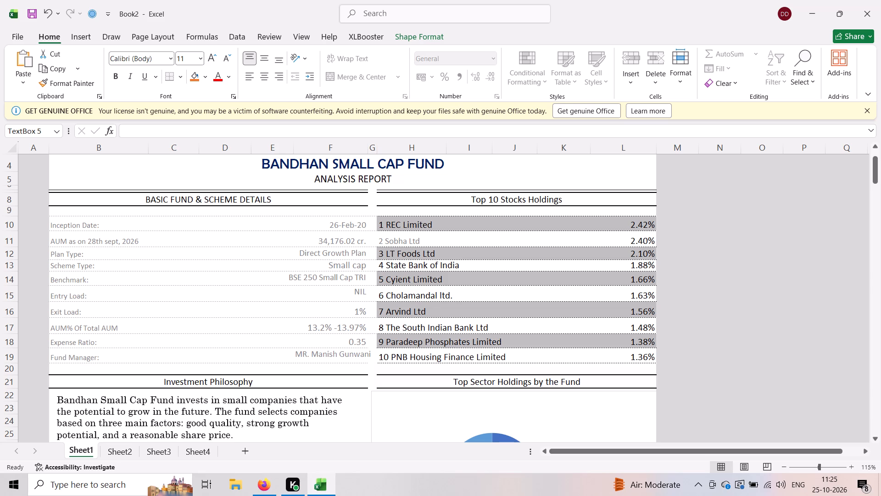
scroll(400, 304, "down", 17)
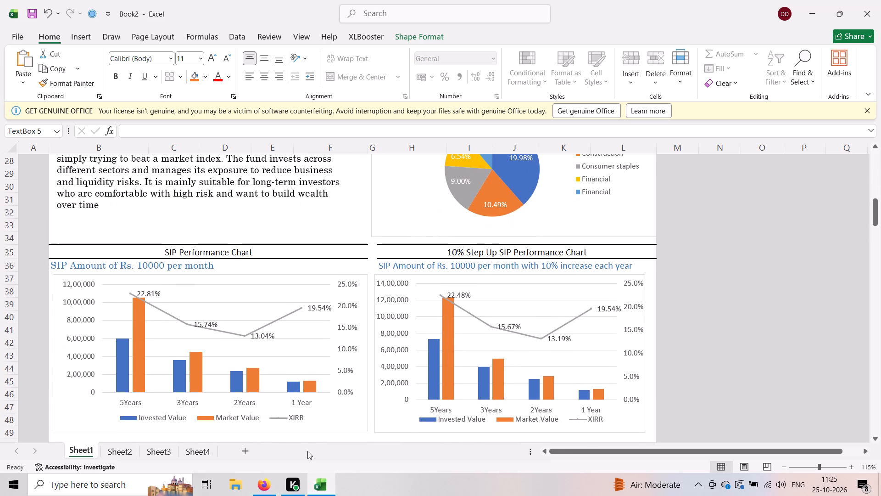
scroll(366, 324, "up", 3)
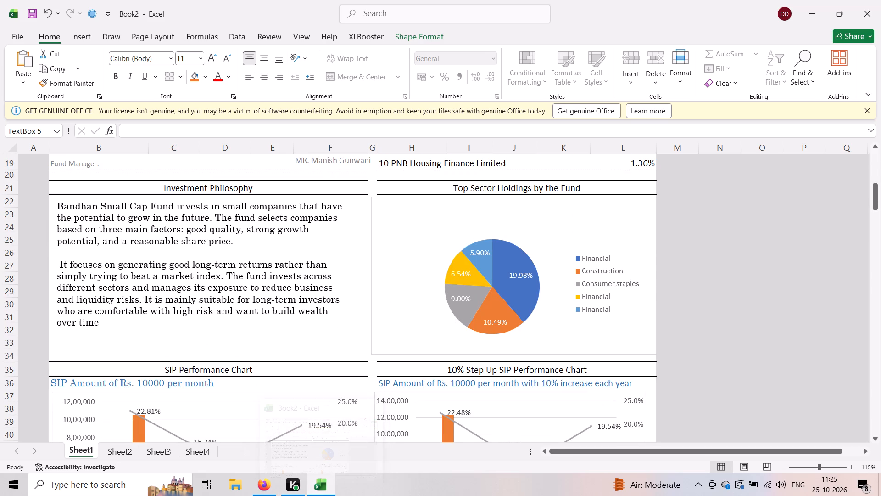
scroll(366, 324, "up", 4)
scroll(366, 324, "down", 5)
Switch to Firefox and copy both paragraphs under About Bandhan Small Cap Fund - Direct Plan.
left_click(262, 495)
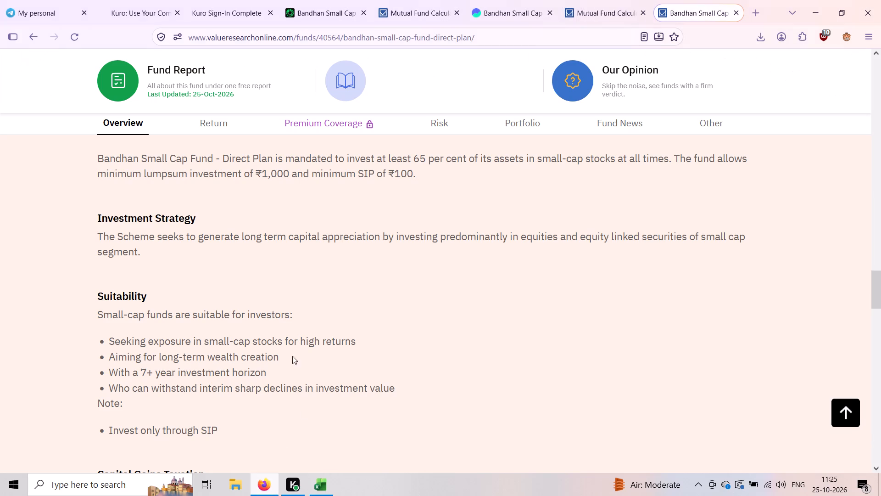
scroll(277, 237, "up", 2)
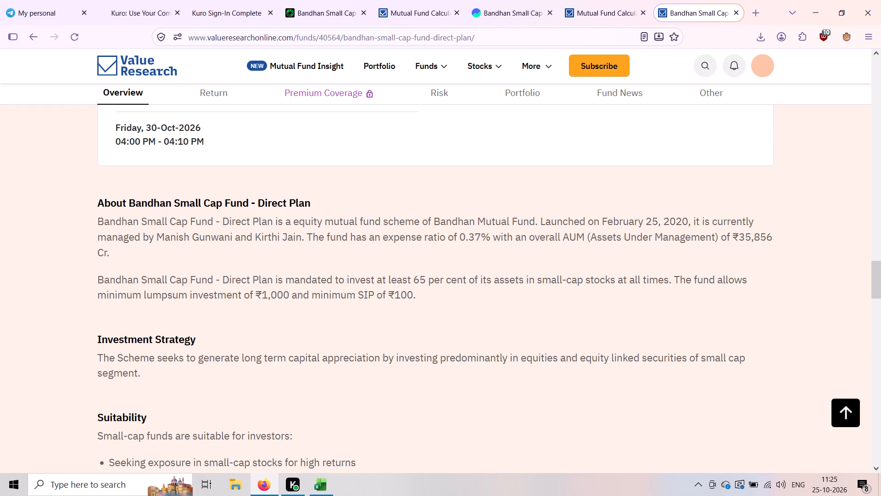
left_click_drag(99, 219, 485, 271)
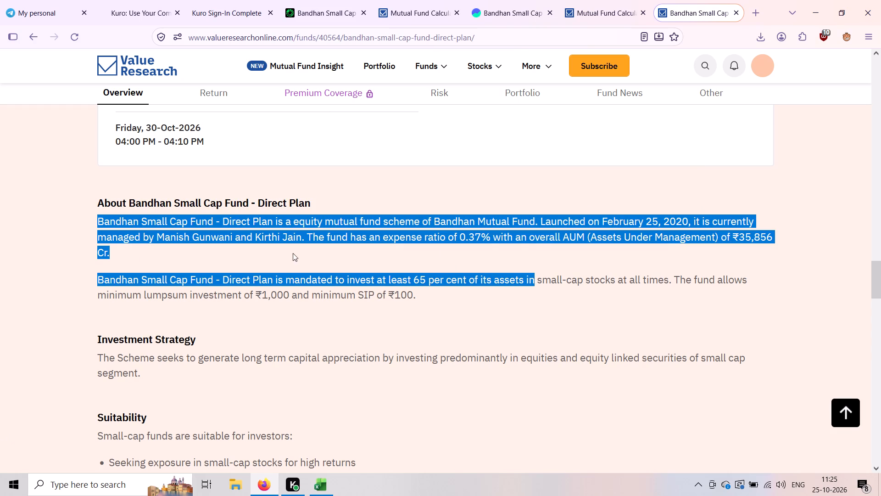
left_click_drag(82, 218, 89, 217)
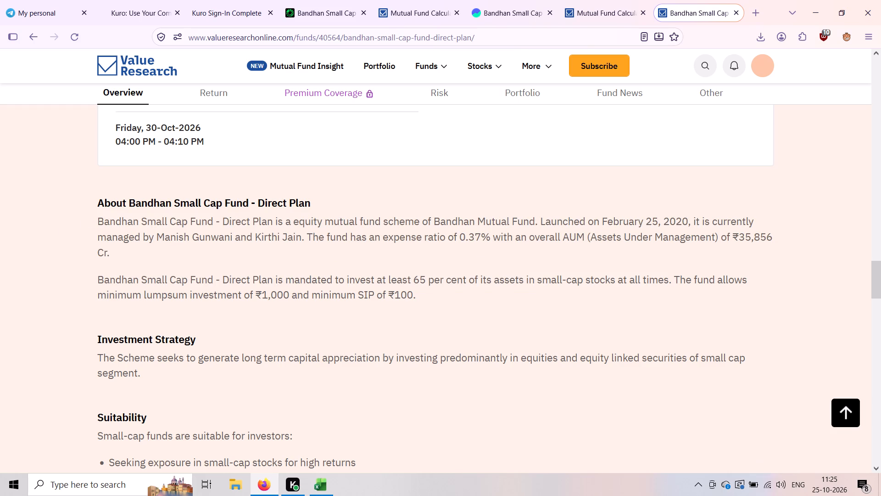
left_click_drag(96, 219, 275, 251)
left_click(267, 251)
left_click_drag(97, 220, 696, 206)
left_click_drag(696, 206, 744, 290)
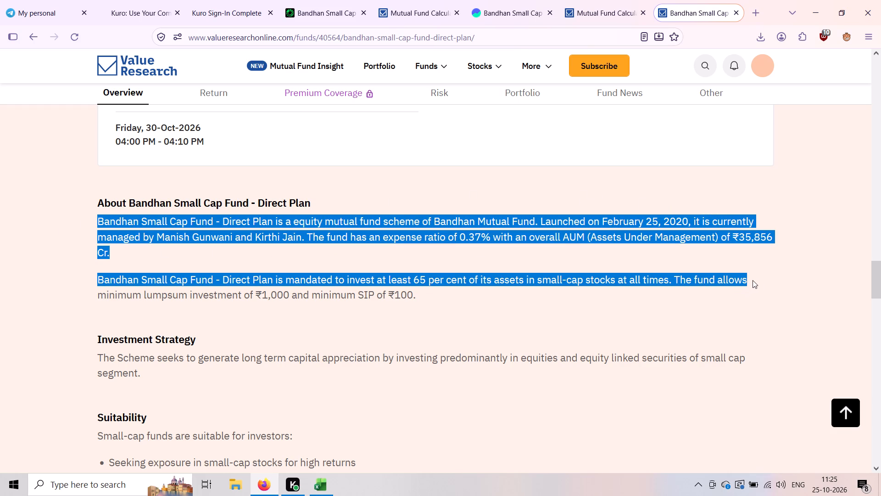
key("ctrl+c")
Switch to Excel and paste the copied fund description into cell M66 of Sheet4, below the sectors chart image.
left_click(323, 486)
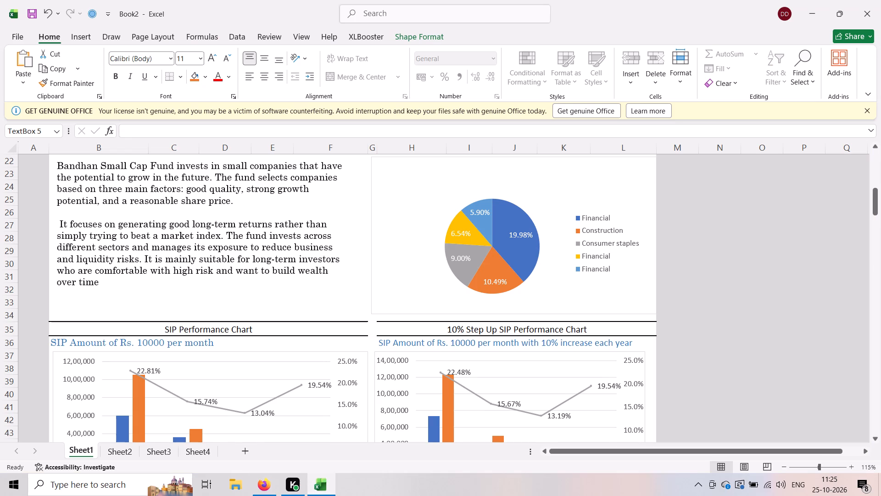
left_click(192, 446)
left_click(524, 348)
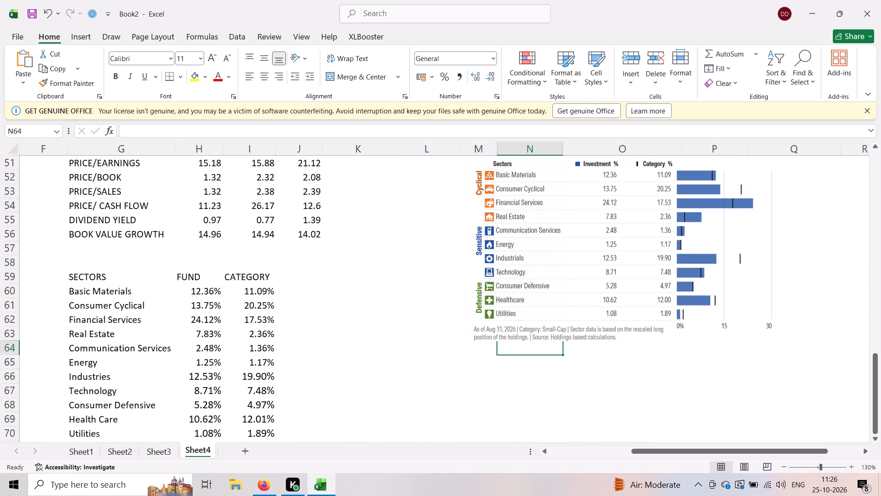
double_click(461, 372)
double_click(461, 372)
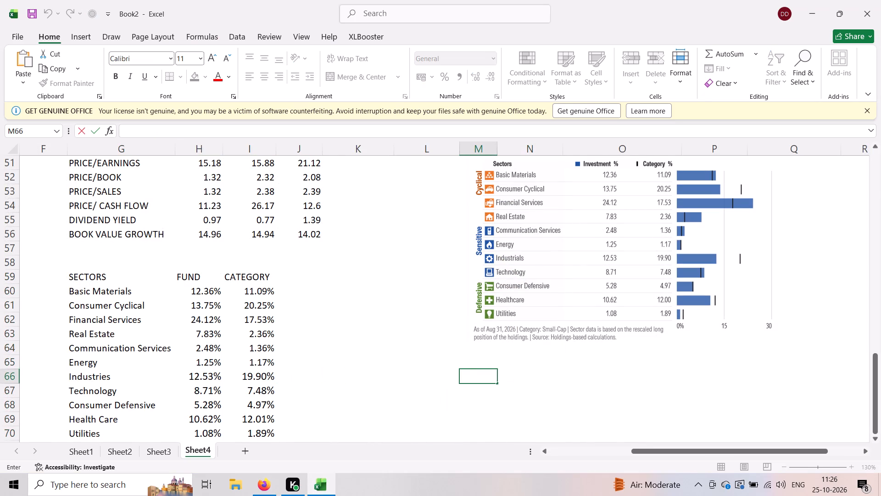
key("ctrl+v")
Copy both fund description paragraphs from Sheet4 cell M66 into the Brief Overview text box on Sheet1.
scroll(469, 364, "down", 3)
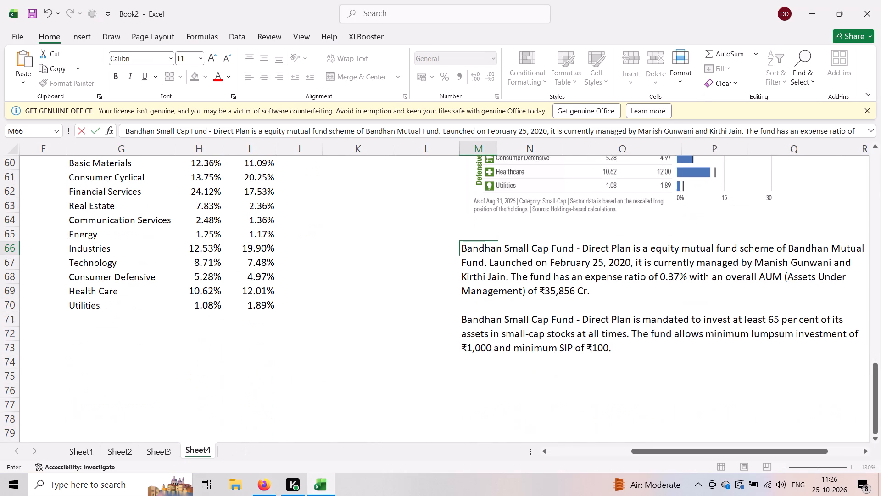
left_click_drag(464, 253, 730, 242)
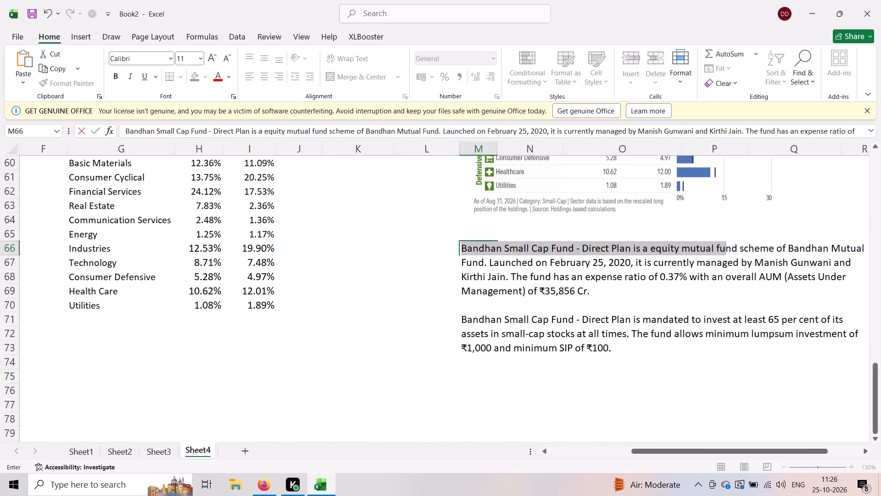
left_click_drag(730, 242, 833, 355)
key("ctrl+c")
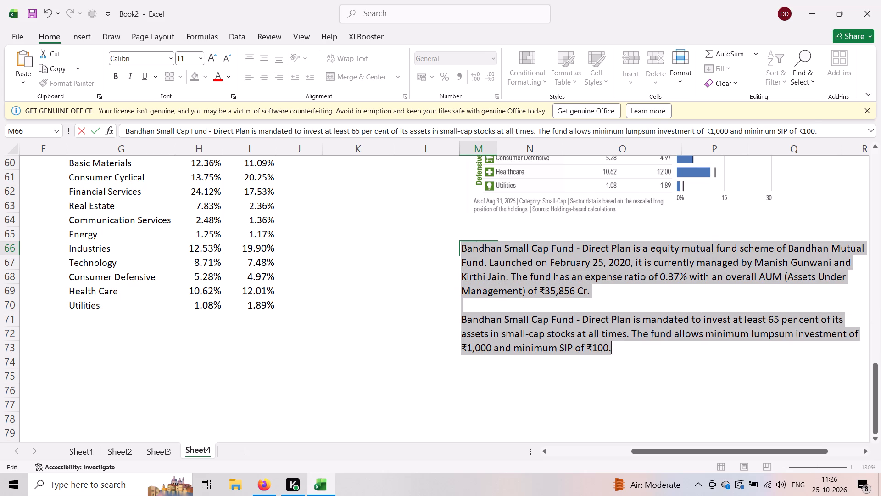
left_click(95, 455)
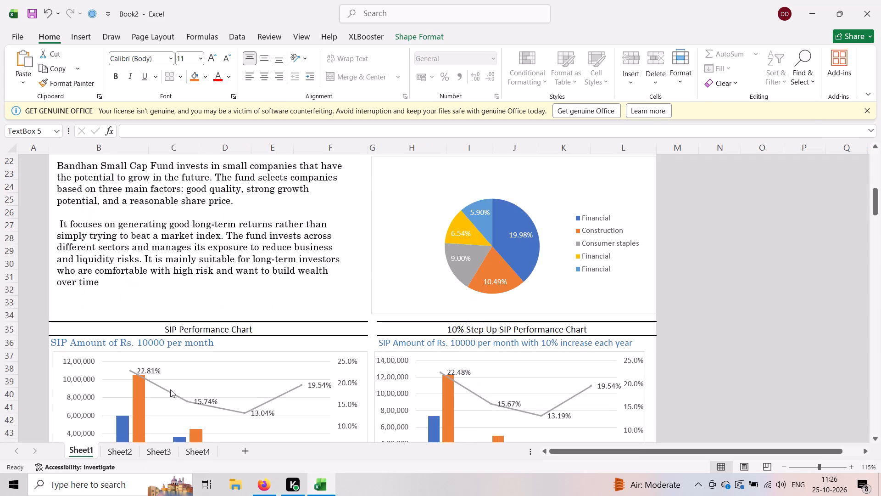
scroll(169, 370, "up", 5)
scroll(169, 370, "down", 12)
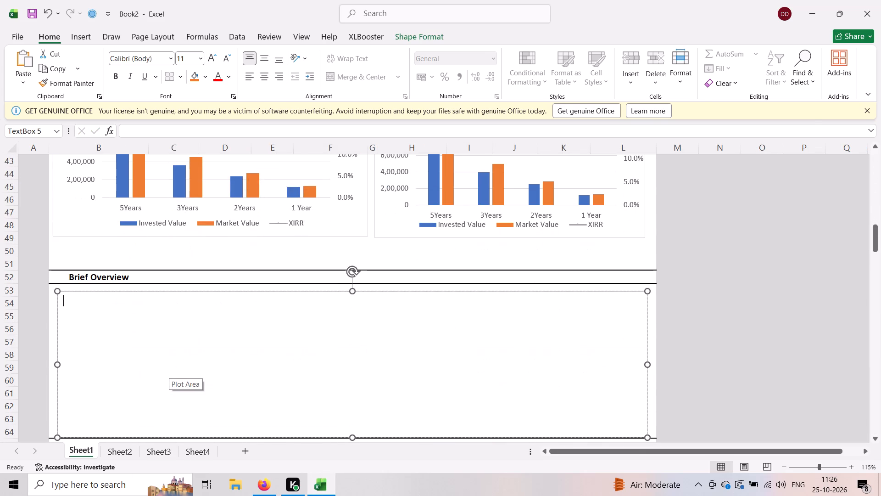
key("ctrl+v")
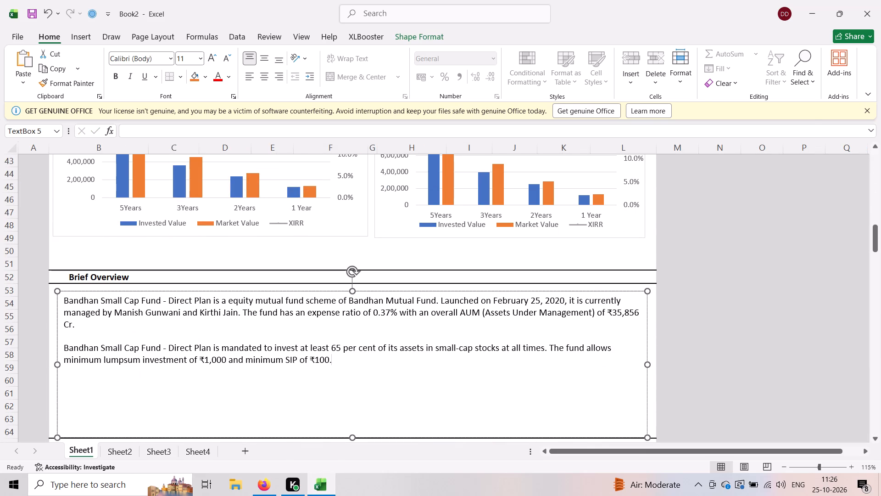
Format the first Brief Overview paragraph, from its start through ₹35,856, in 12-point Century Gothic.
left_click_drag(64, 300, 195, 289)
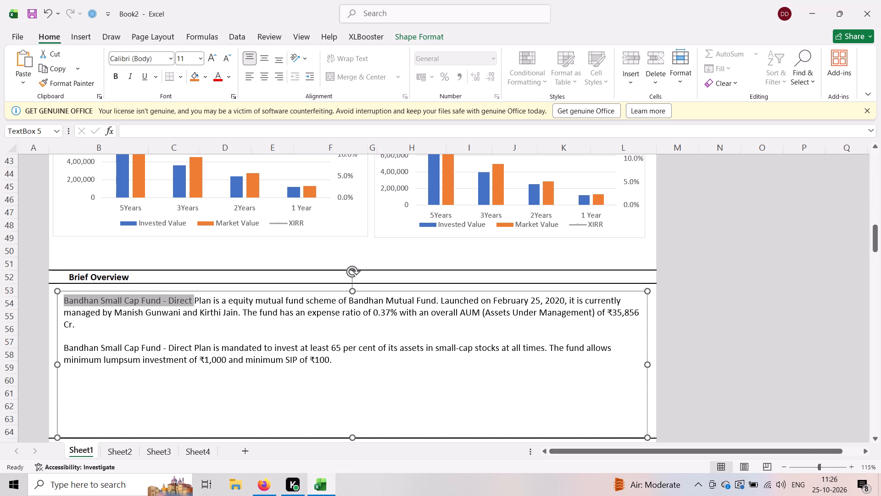
left_click_drag(195, 289, 620, 320)
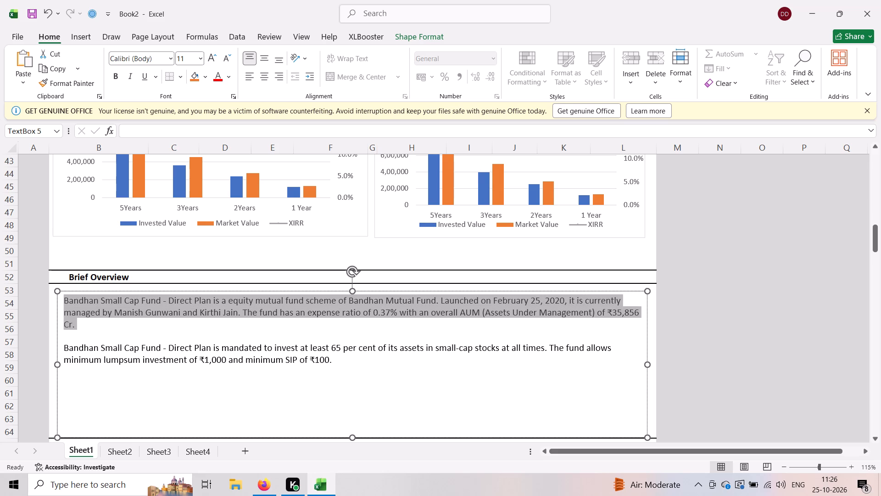
left_click_drag(620, 320, 640, 312)
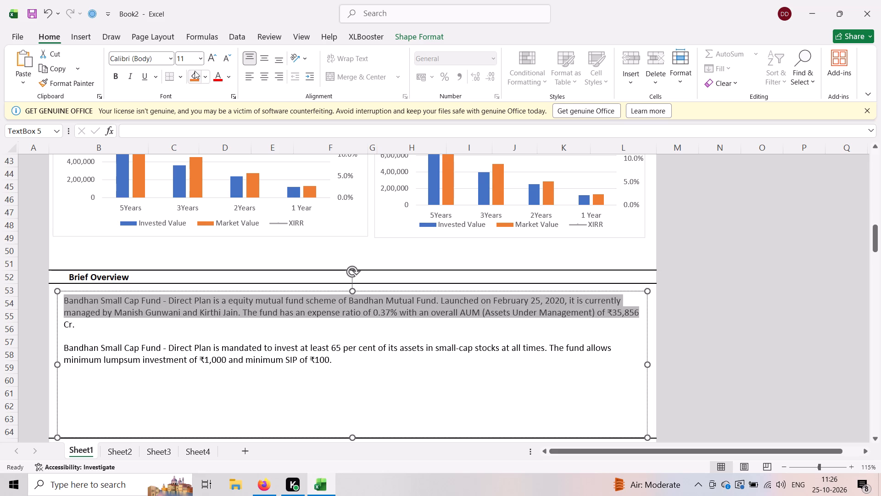
left_click(201, 62)
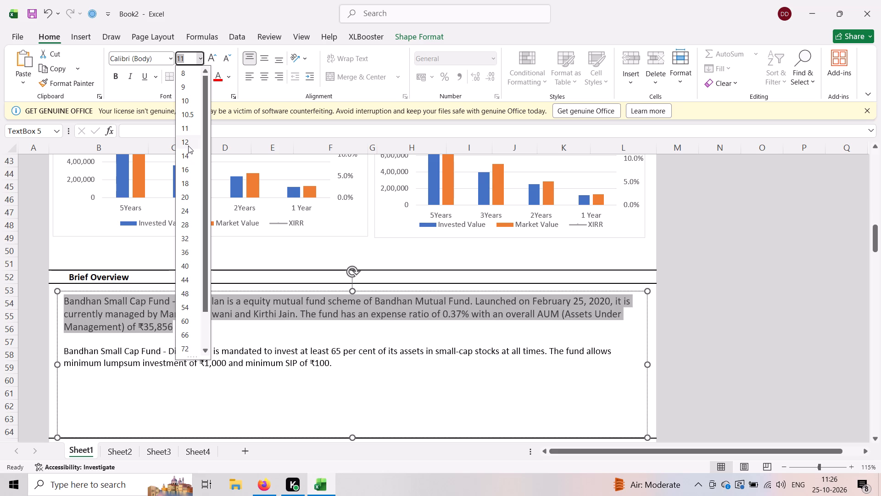
left_click(188, 146)
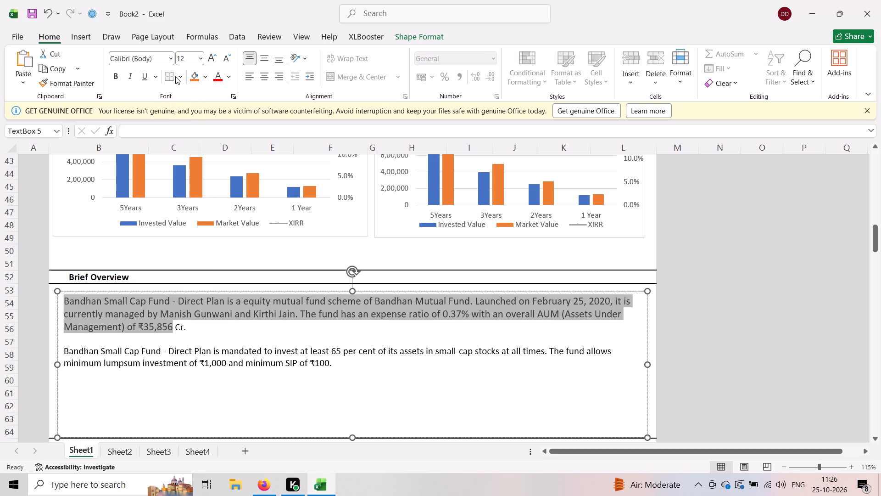
left_click(153, 62)
type("centur")
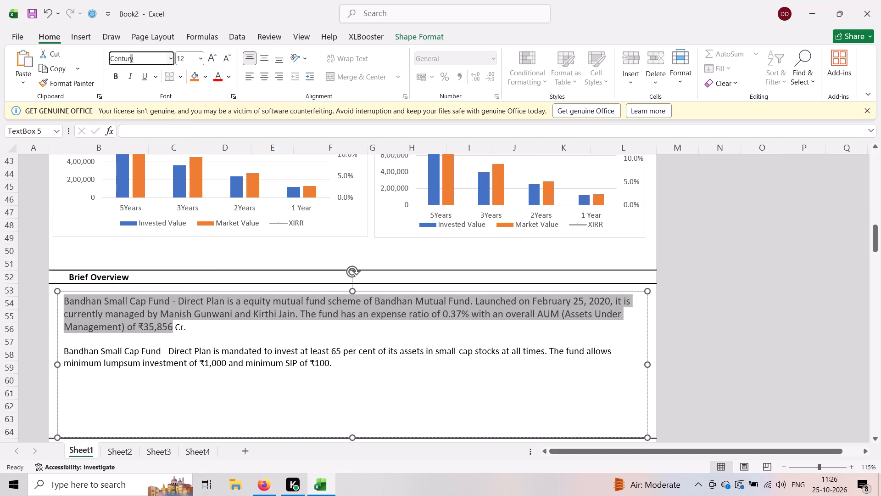
key("Right")
key("space")
type("g")
key("Right")
key("Return")
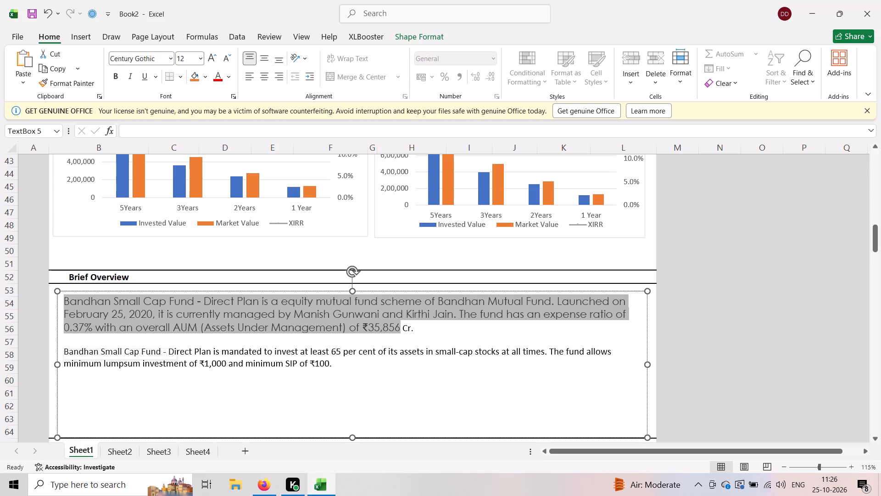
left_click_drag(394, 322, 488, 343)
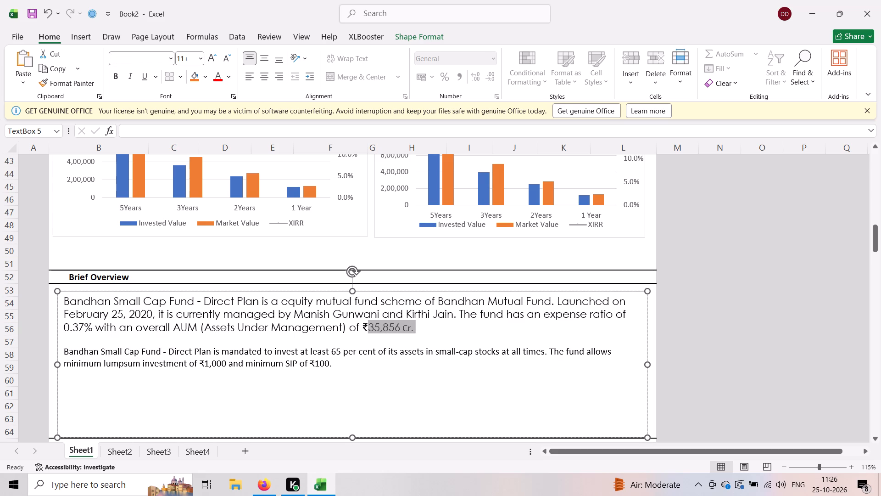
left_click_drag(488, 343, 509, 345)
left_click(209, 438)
Format the second Brief Overview paragraph, about the small-cap mandate and minimum investments, in 12-point Century Gothic.
left_click_drag(63, 350, 605, 368)
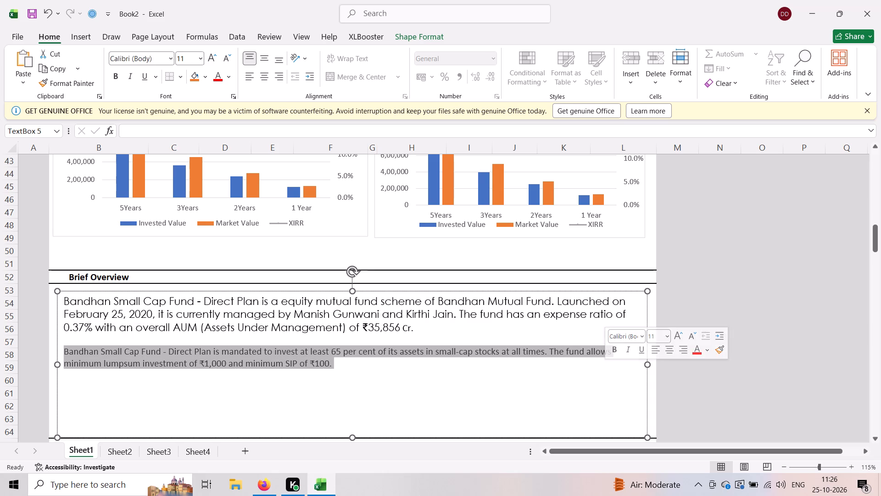
left_click(203, 63)
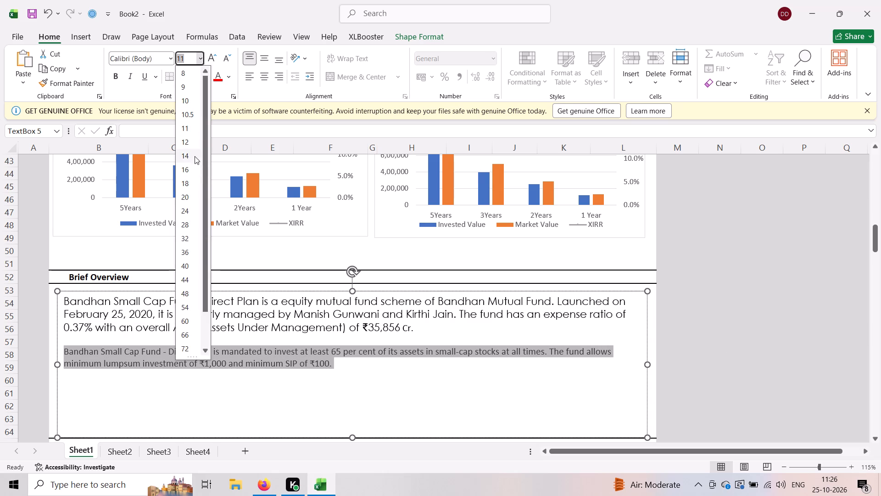
left_click(191, 143)
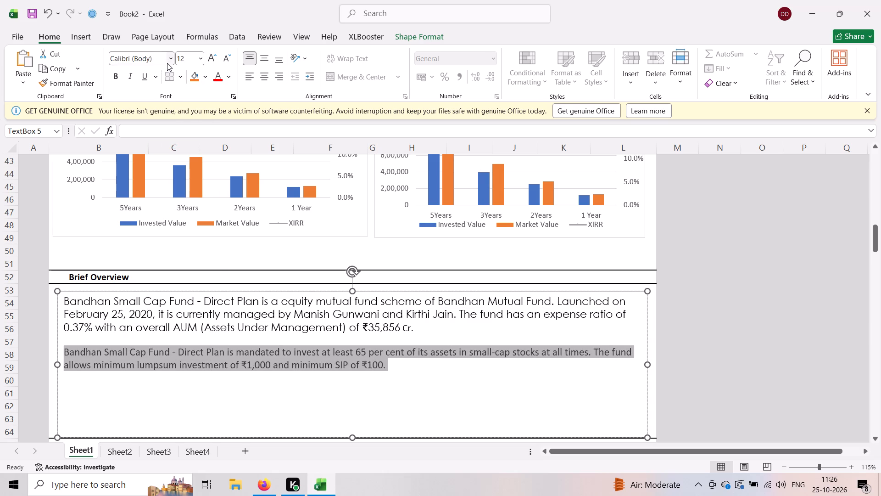
left_click(167, 62)
type("ce")
left_click(154, 57)
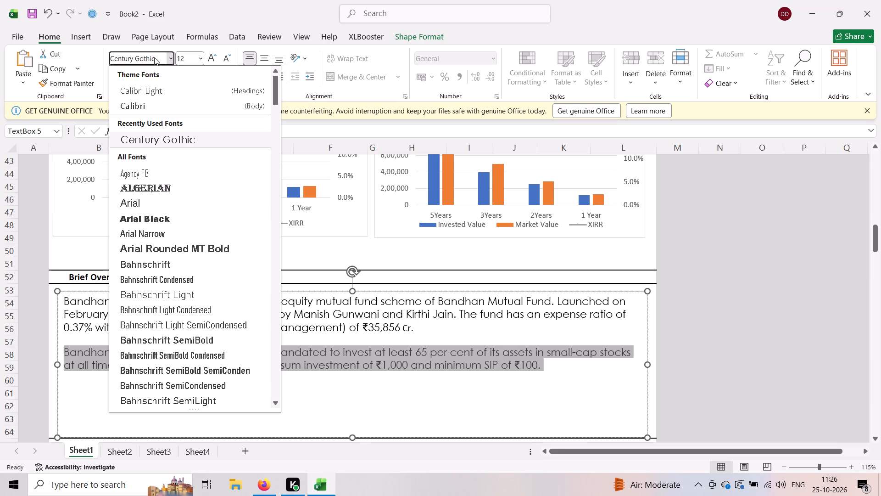
key("Return")
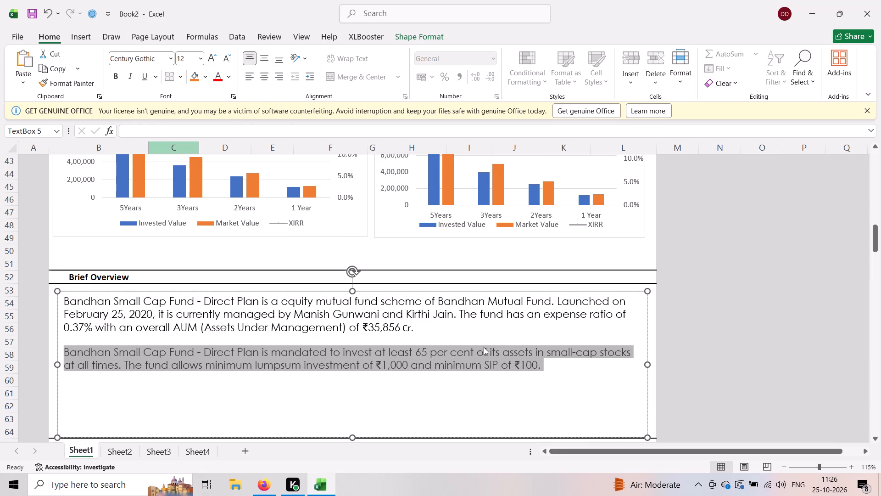
left_click(388, 400)
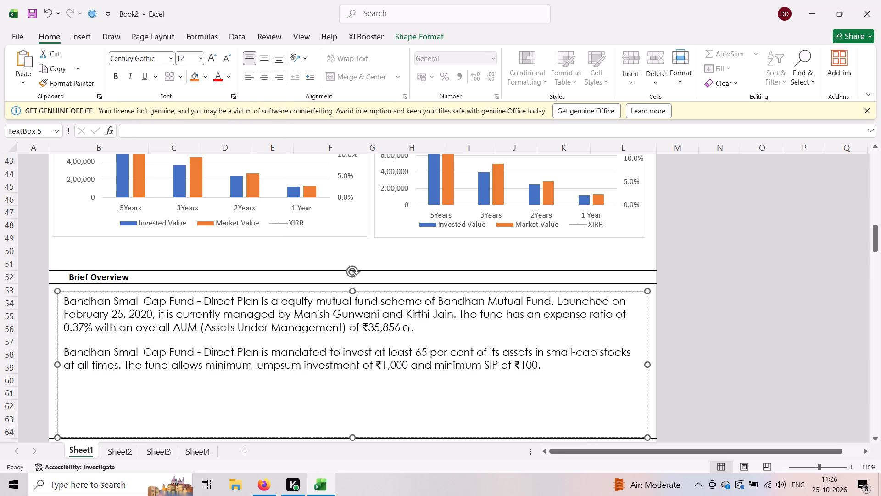
Reposition the description text box directly beneath the Brief Overview heading, slightly closer to the report's left edge.
left_click_drag(356, 288, 362, 297)
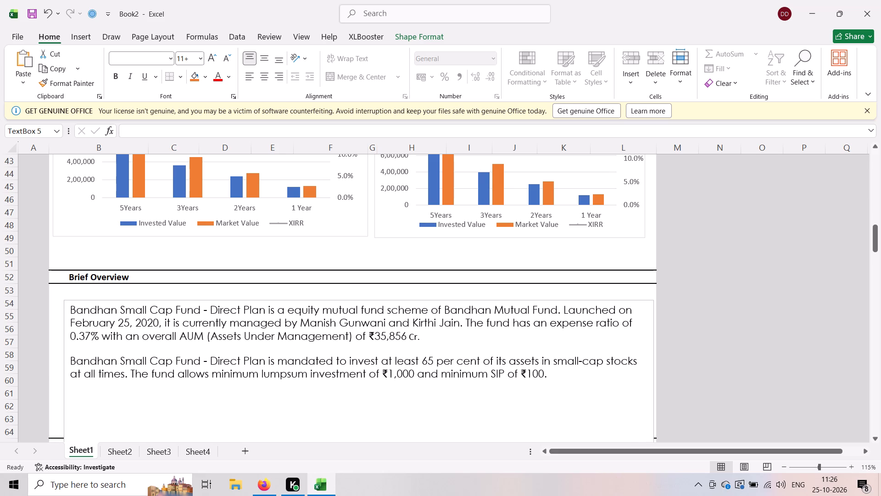
left_click_drag(362, 297, 356, 303)
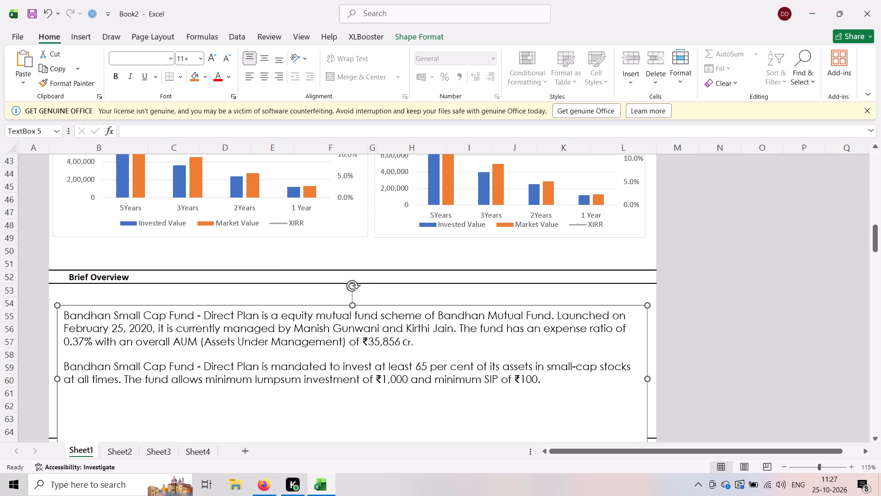
left_click(362, 299)
left_click(351, 317)
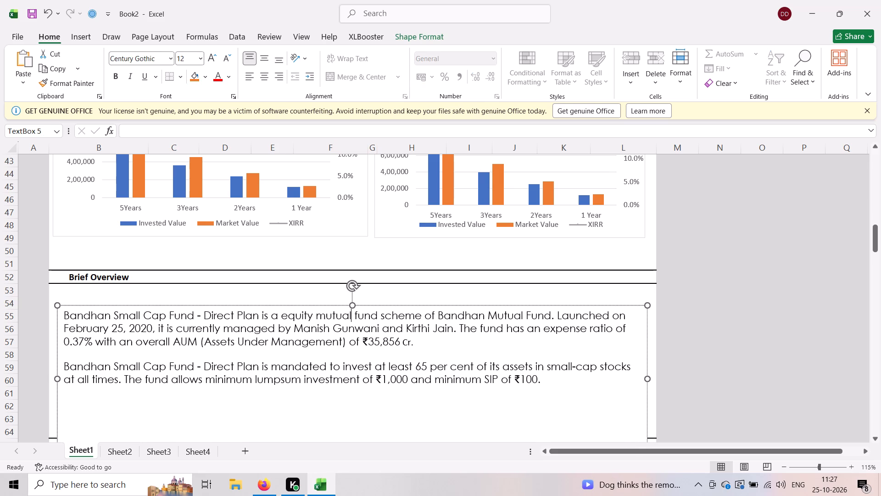
left_click_drag(357, 304, 357, 290)
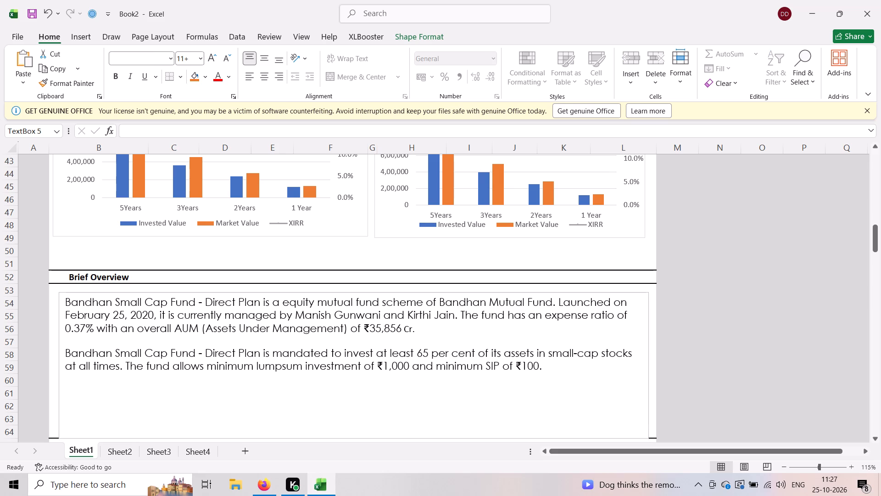
left_click_drag(357, 290, 351, 284)
Start a new paragraph after the minimum SIP sentence in the Brief Overview text box, leaving a blank line between.
scroll(348, 320, "down", 1)
triple_click(67, 354)
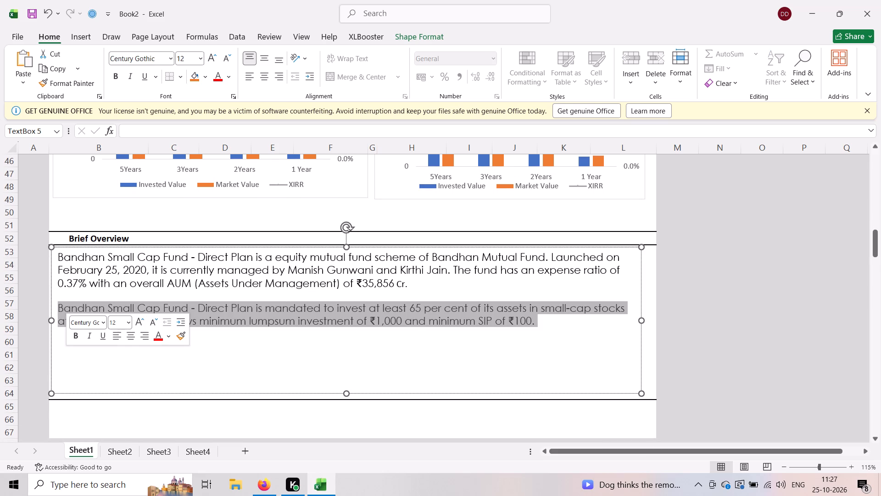
left_click(549, 316)
left_click(549, 320)
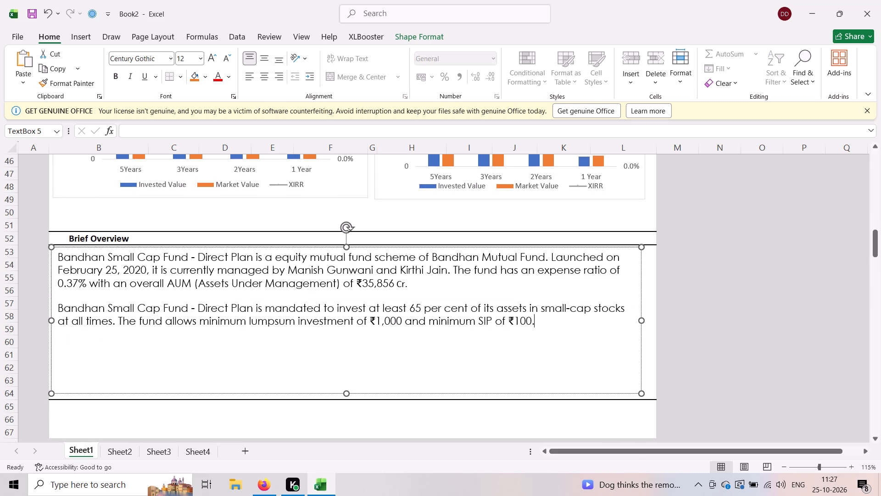
key("space")
key("space")
key("Return")
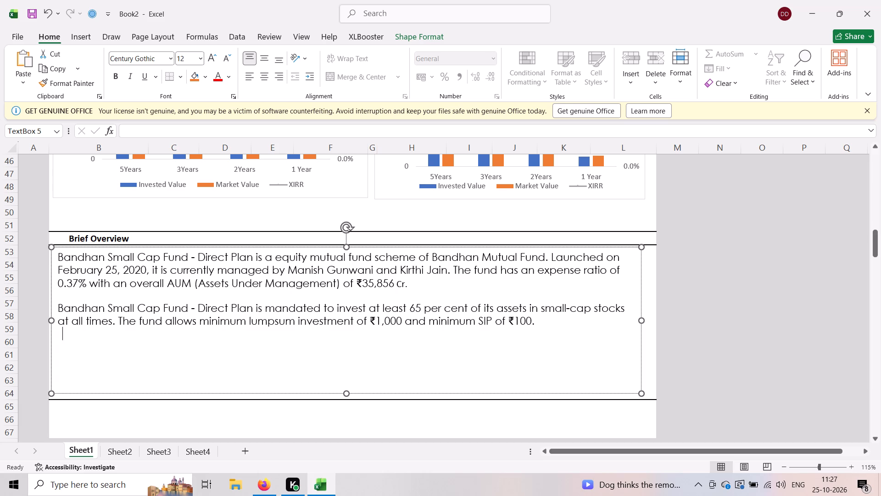
key("Return")
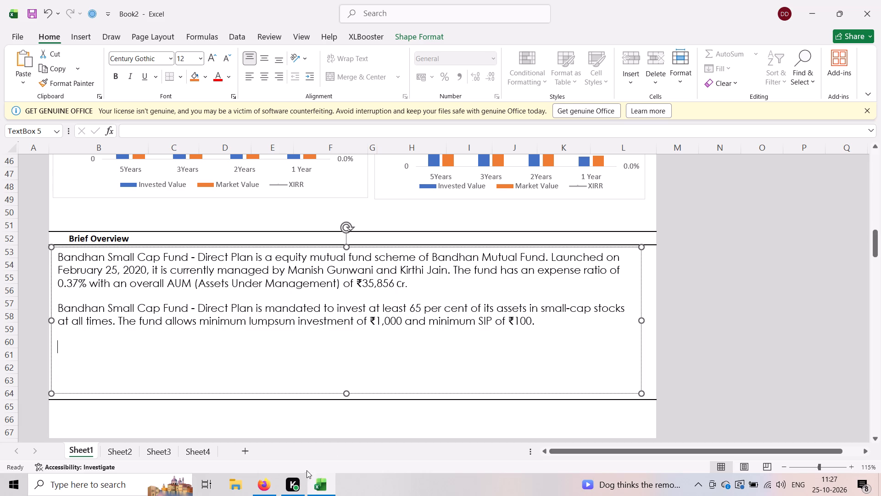
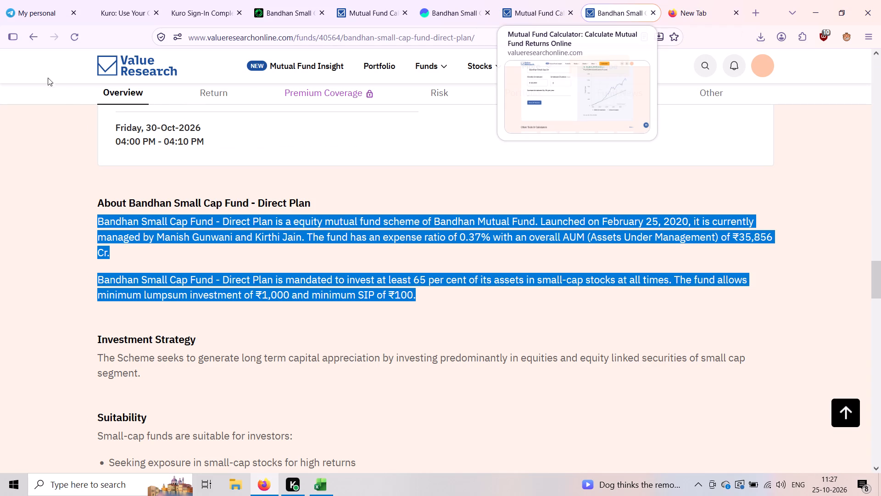
Return to the Google results and open ET Money's page for Bandhan Small Cap Fund Direct-Growth.
left_click(37, 43)
scroll(169, 148, "down", 4)
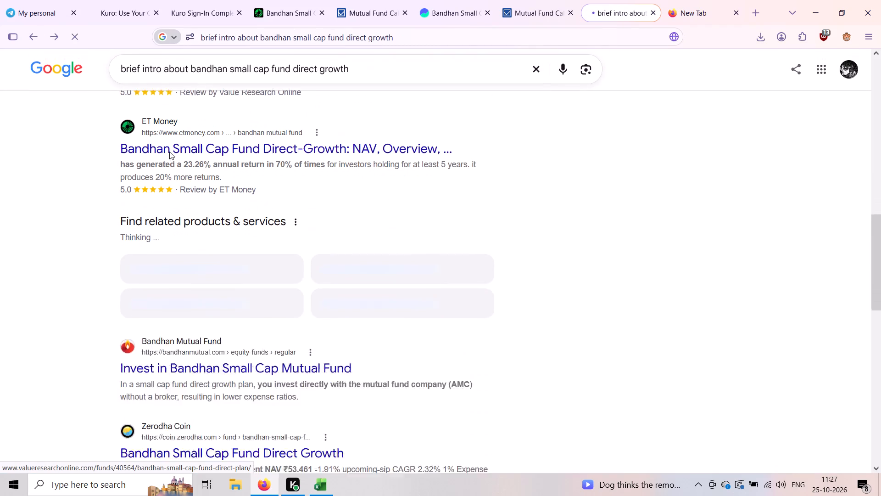
left_click(197, 118)
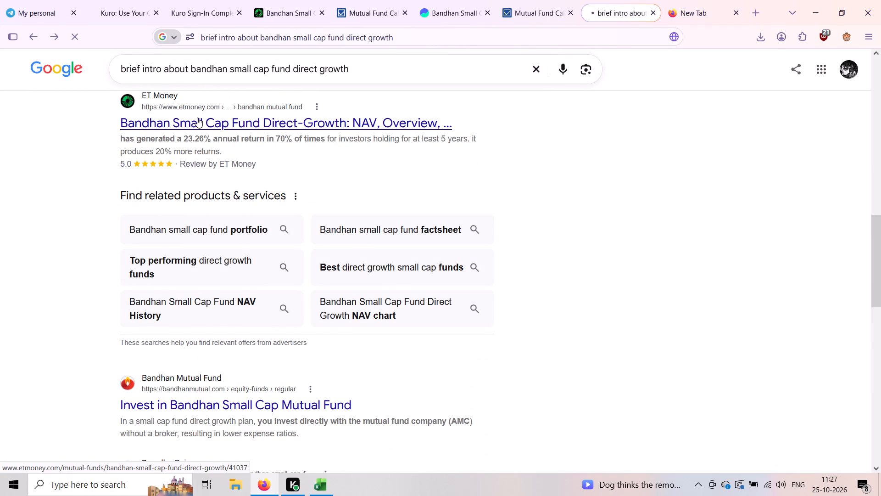
Look through ET Money's fund details, trailing returns, asset allocation and risk ratios, down to the About this fund section.
scroll(197, 118, "down", 8)
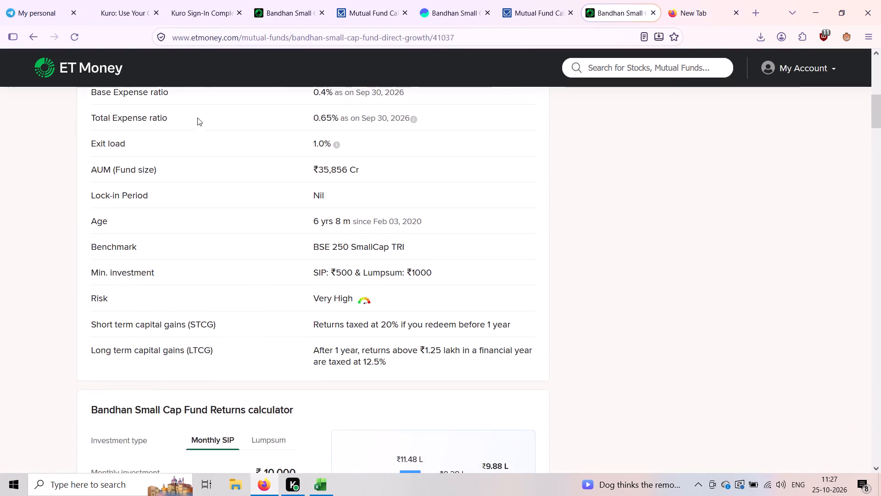
scroll(197, 118, "down", 7)
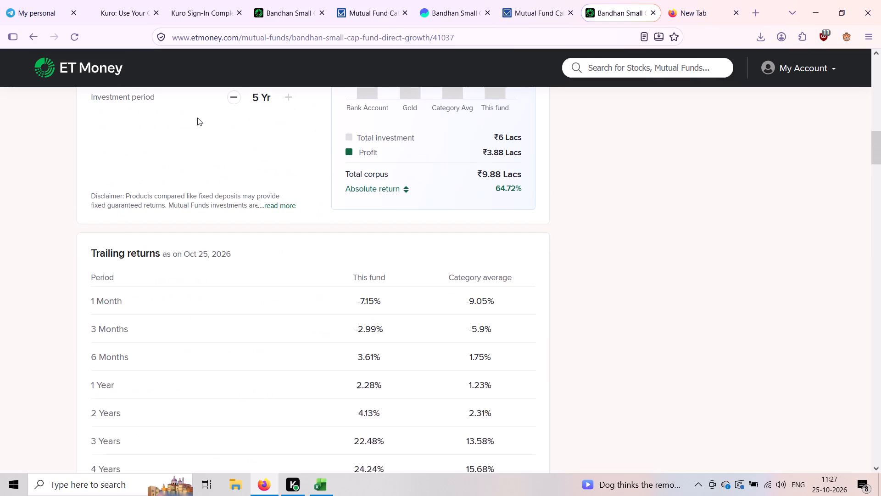
scroll(197, 118, "down", 2)
scroll(197, 118, "up", 1)
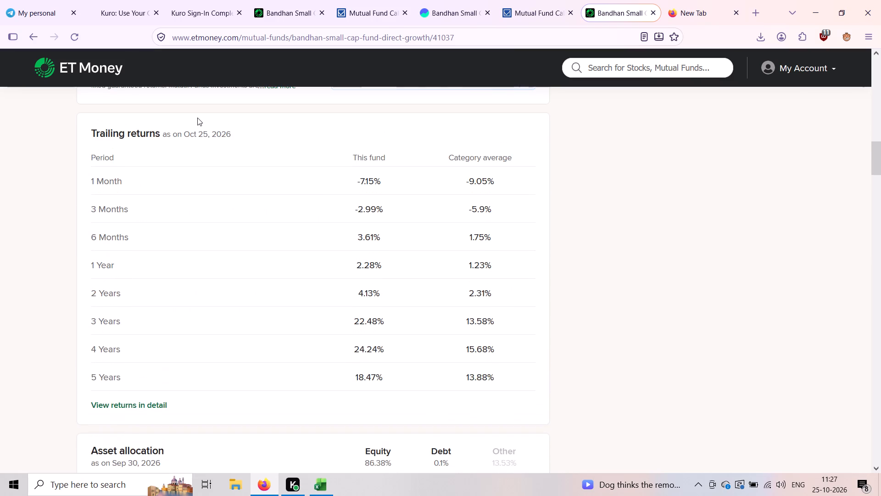
scroll(197, 118, "down", 4)
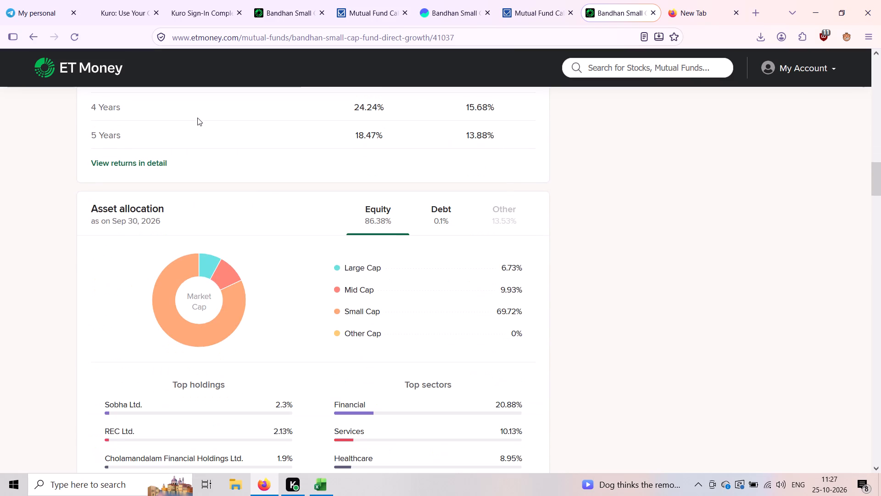
scroll(197, 118, "down", 3)
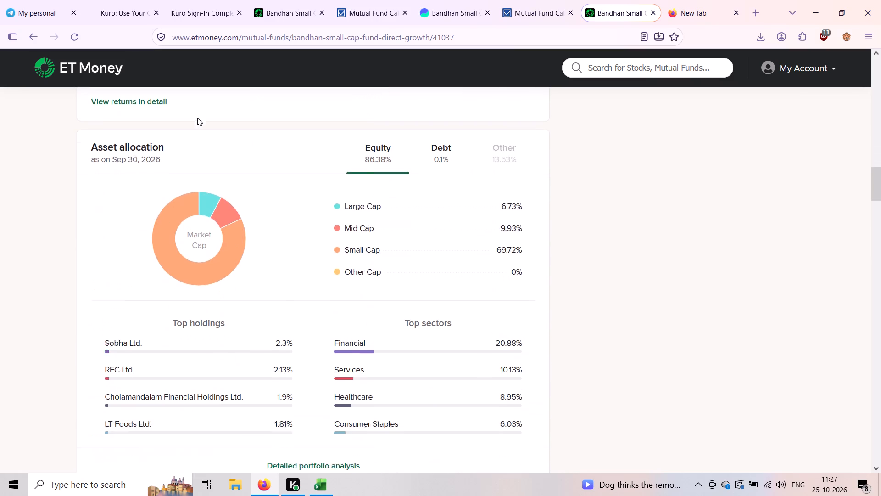
scroll(197, 118, "down", 9)
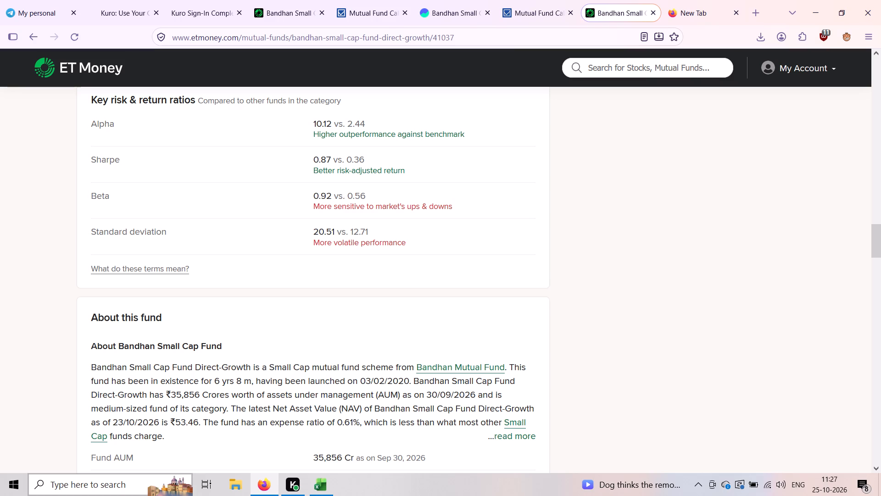
Expand the full About Bandhan Small Cap Fund description on the ET Money page.
left_click_drag(230, 406, 261, 395)
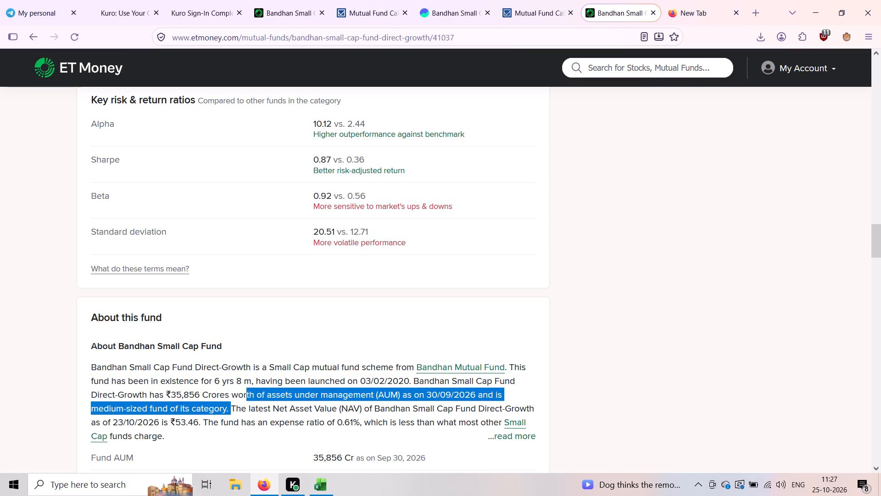
left_click_drag(261, 395, 495, 364)
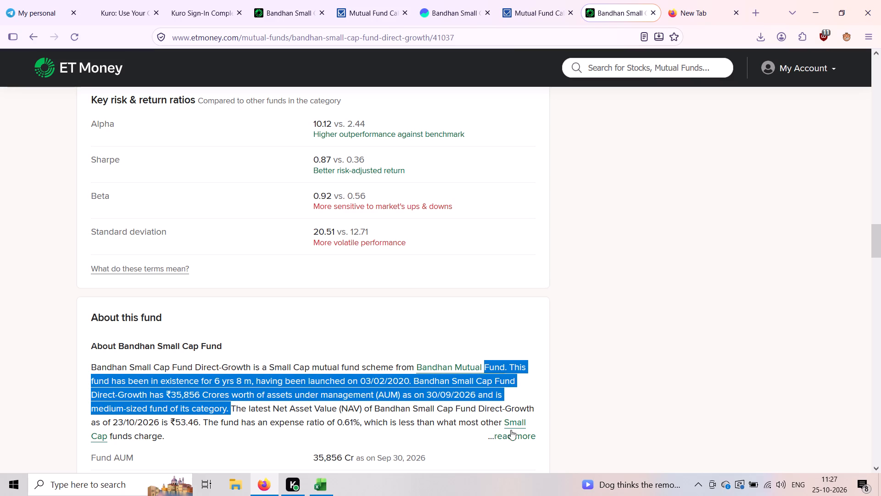
left_click(507, 436)
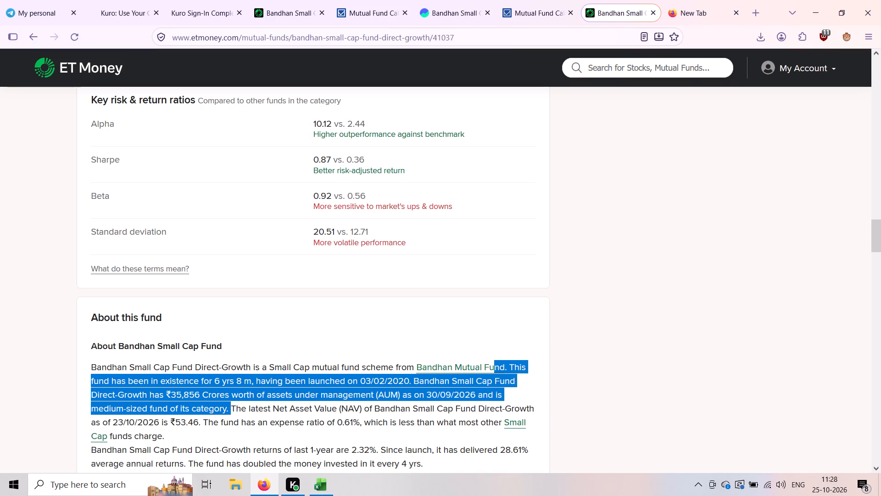
left_click(488, 276)
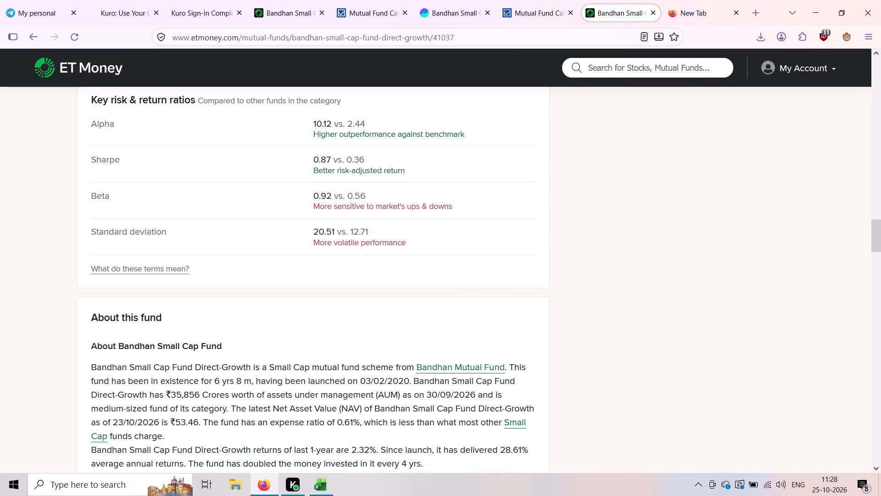
Read the expanded fund description, from the latest NAV sentence through the returns, sector exposure and top holdings.
left_click_drag(232, 407, 492, 408)
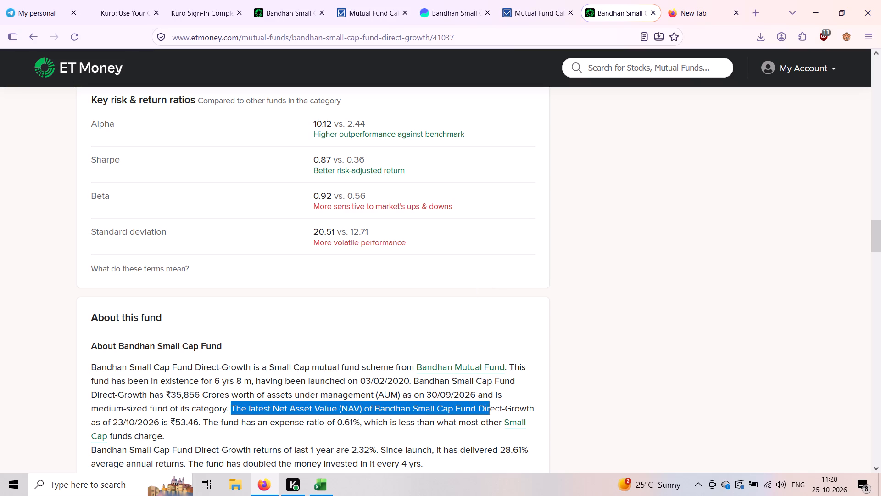
left_click_drag(492, 408, 523, 432)
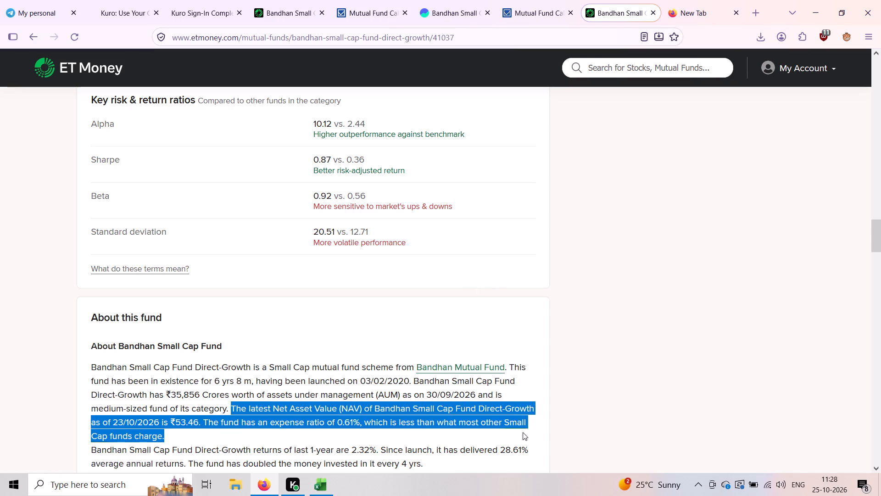
left_click_drag(523, 432, 509, 451)
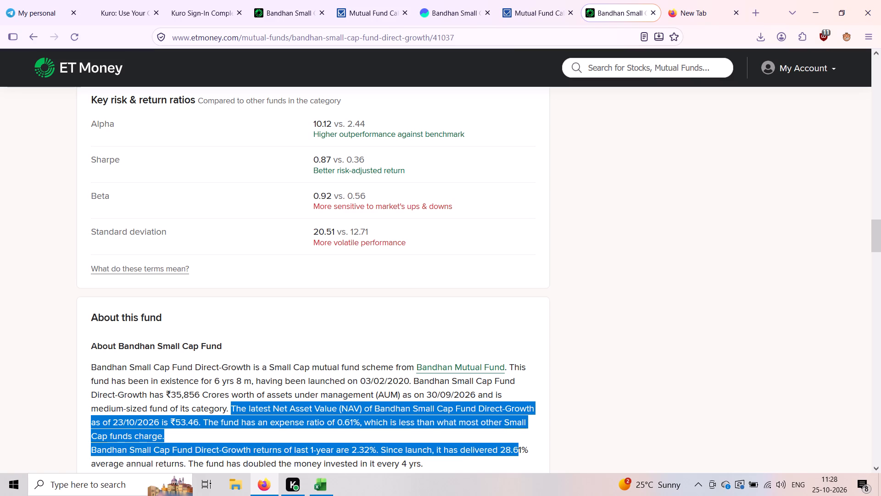
left_click_drag(509, 451, 480, 415)
scroll(509, 451, "down", 2)
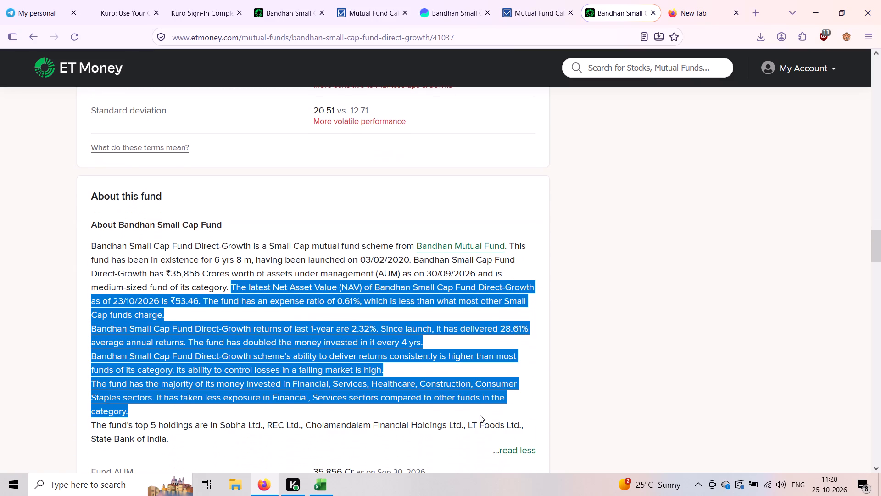
left_click_drag(480, 415, 477, 387)
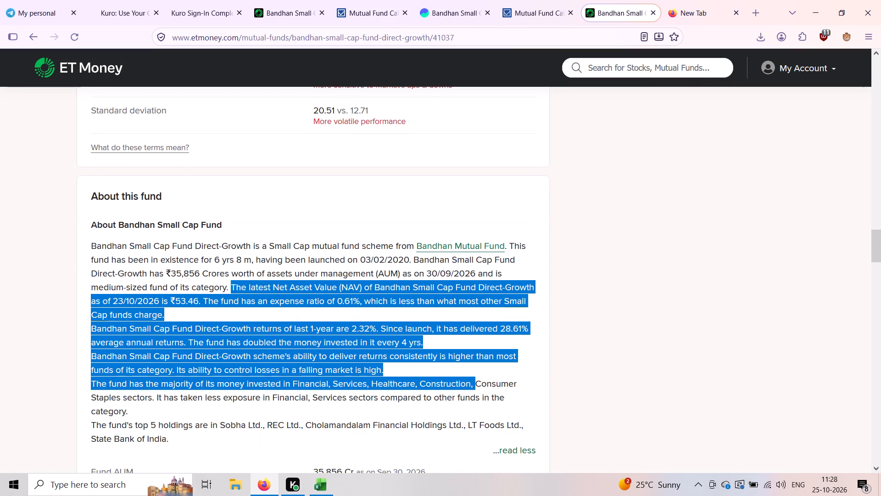
left_click_drag(477, 387, 478, 386)
left_click_drag(478, 386, 490, 396)
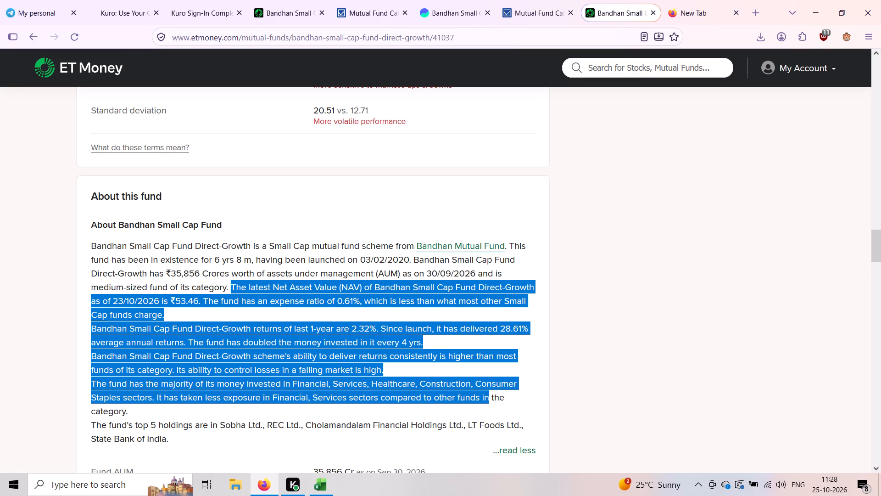
left_click_drag(490, 396, 527, 321)
scroll(490, 403, "down", 2)
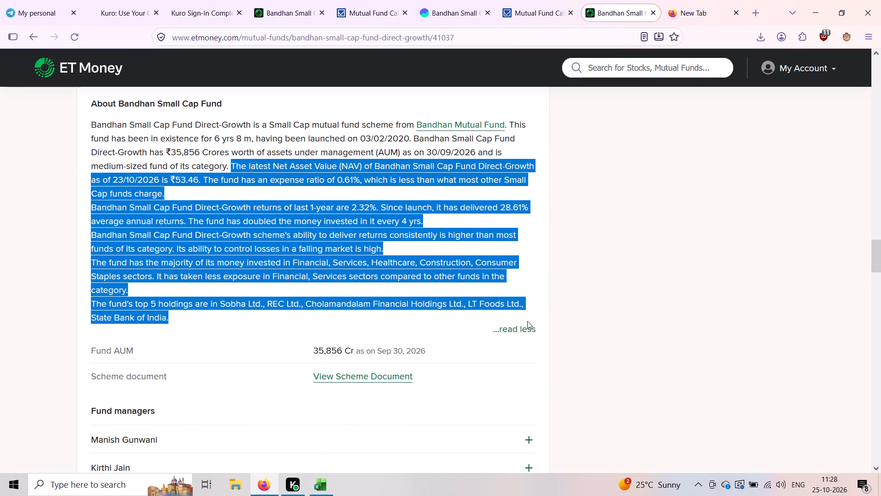
left_click_drag(527, 321, 437, 279)
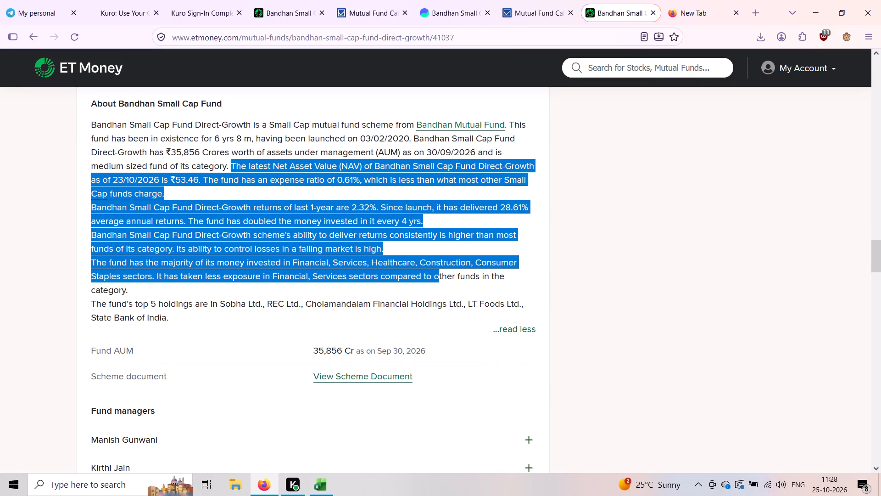
left_click_drag(437, 279, 528, 253)
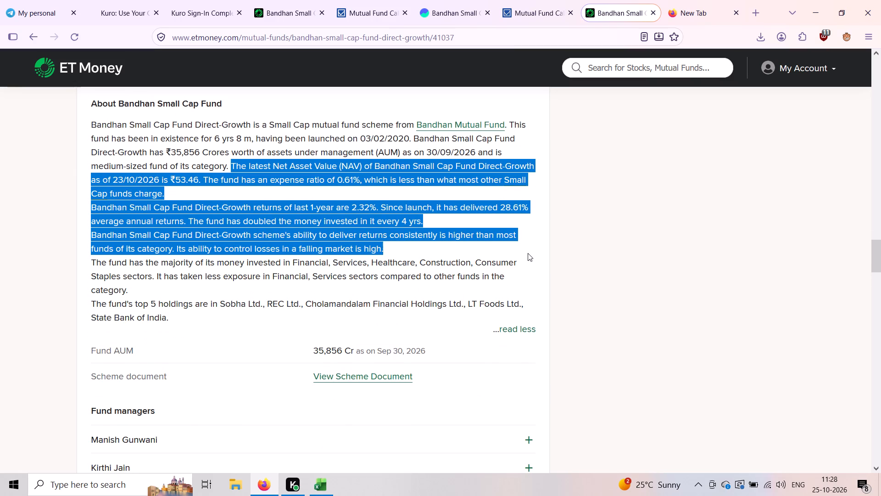
left_click_drag(528, 253, 529, 251)
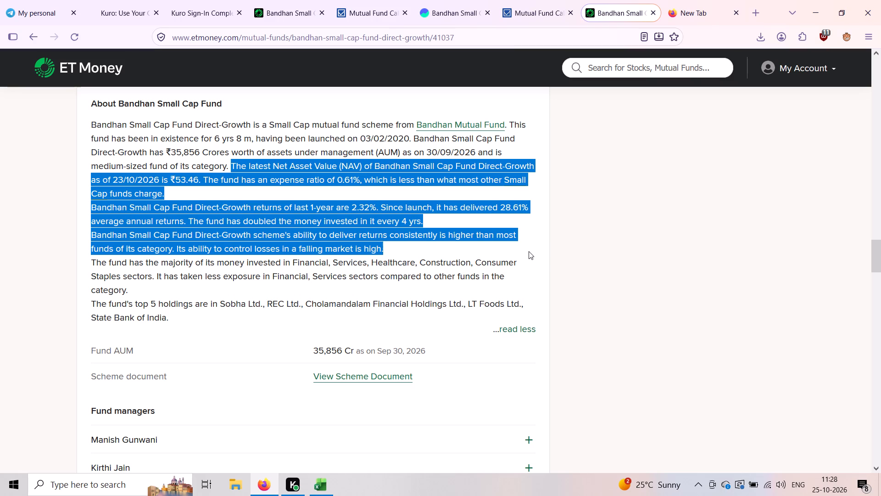
left_click_drag(529, 251, 529, 251)
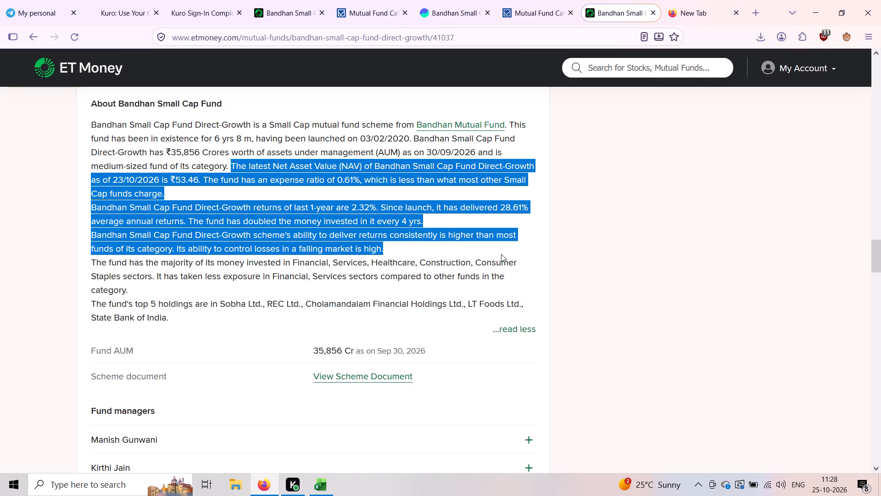
double_click(501, 254)
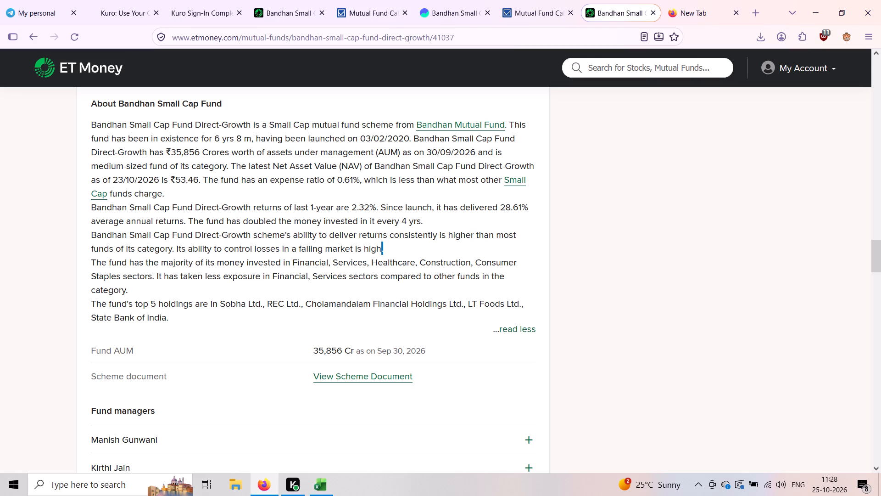
Copy ET Money's paragraph on the fund's majority sectors into Excel's Brief Overview text box as the third paragraph.
left_click_drag(92, 261, 339, 242)
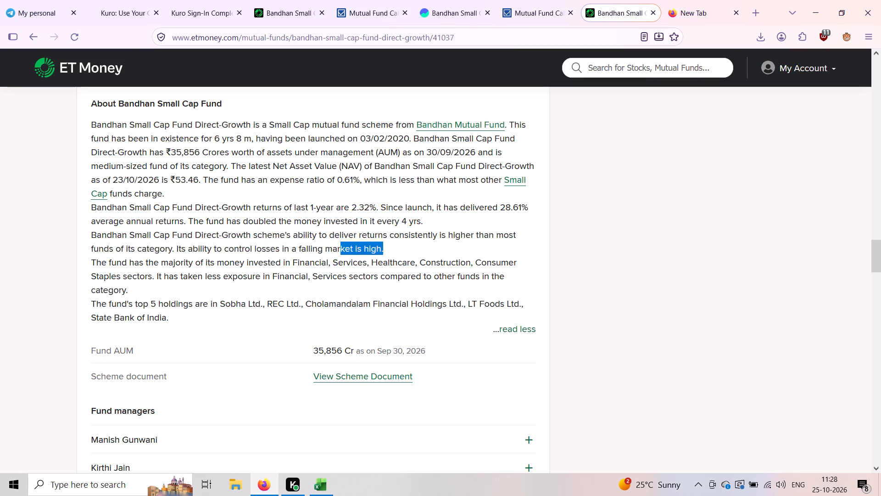
double_click(86, 265)
left_click_drag(86, 264, 120, 255)
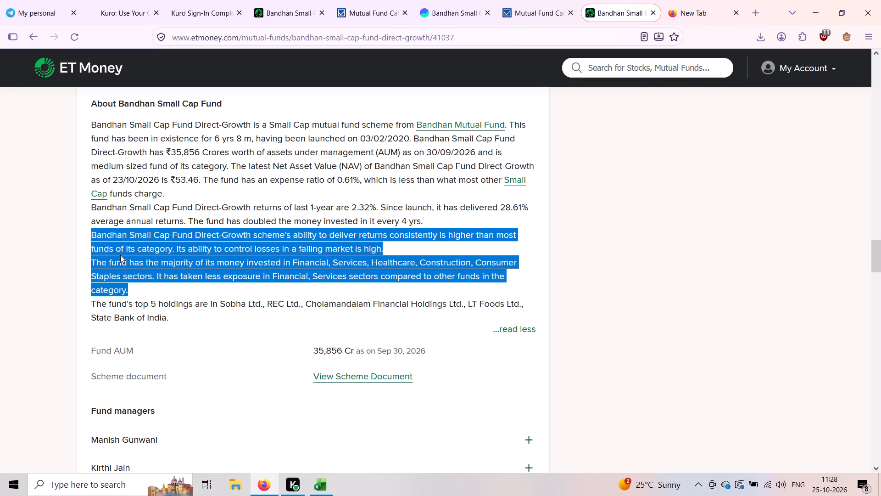
left_click_drag(120, 255, 115, 267)
key("ctrl+c")
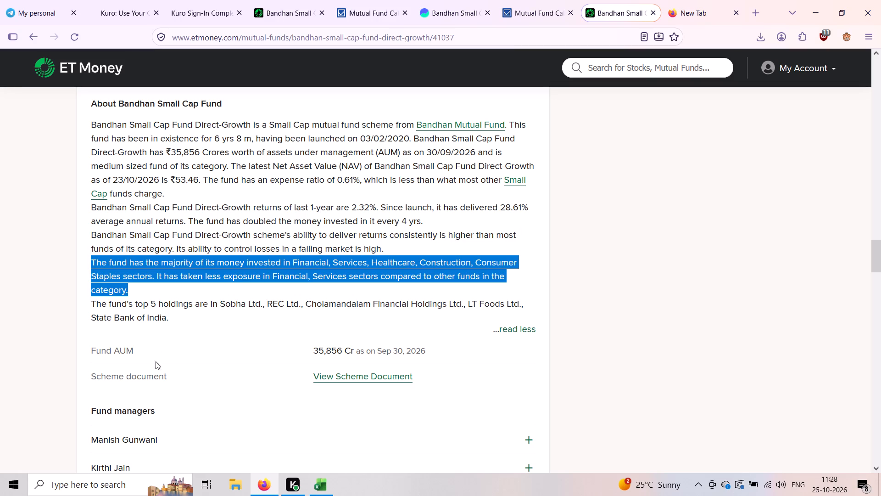
left_click(330, 485)
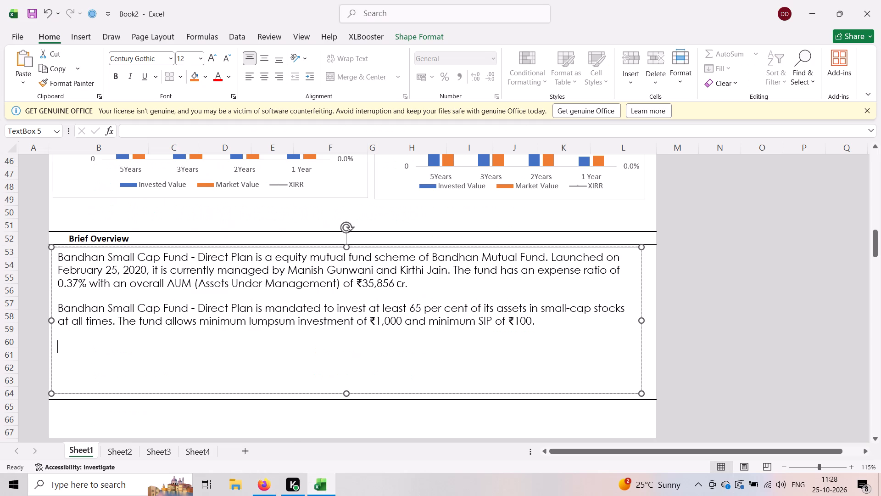
key("ctrl+v")
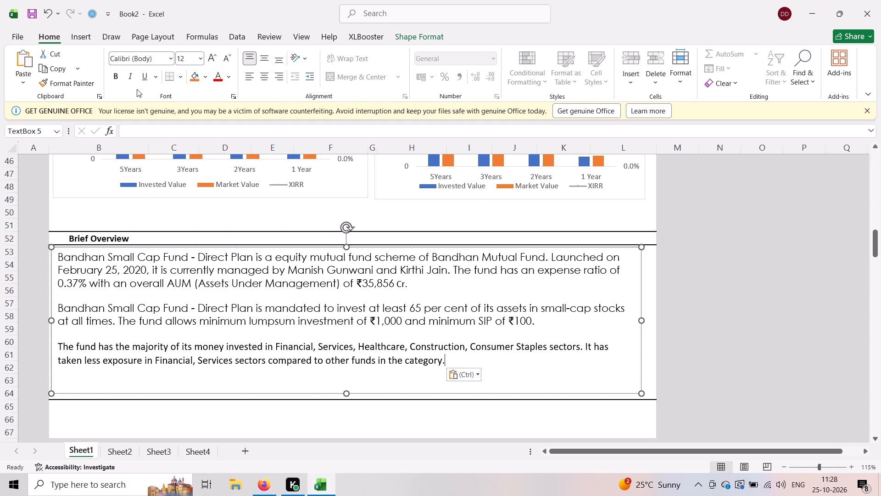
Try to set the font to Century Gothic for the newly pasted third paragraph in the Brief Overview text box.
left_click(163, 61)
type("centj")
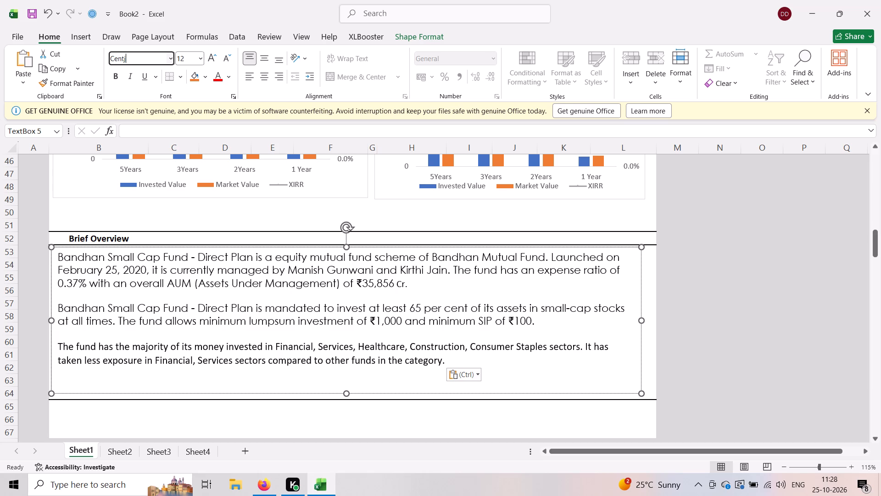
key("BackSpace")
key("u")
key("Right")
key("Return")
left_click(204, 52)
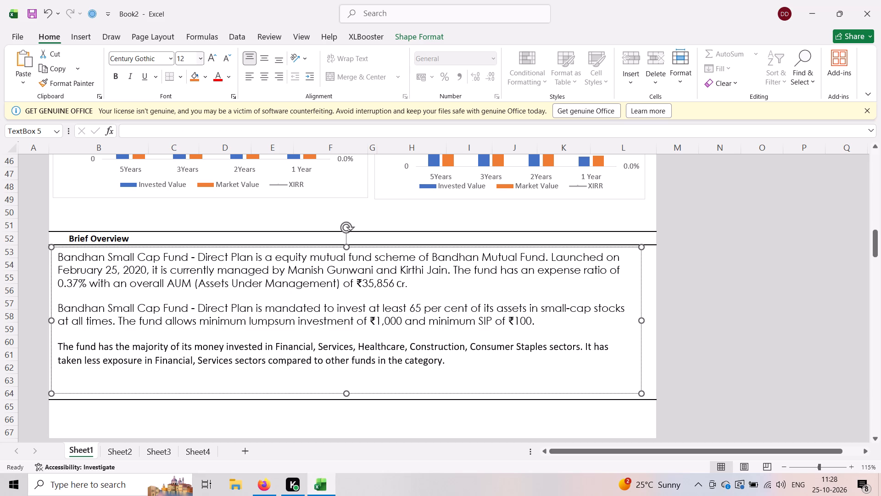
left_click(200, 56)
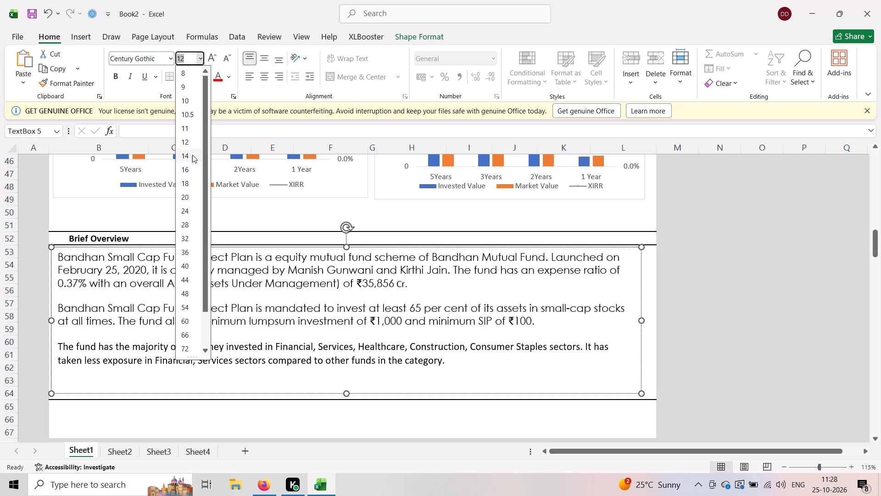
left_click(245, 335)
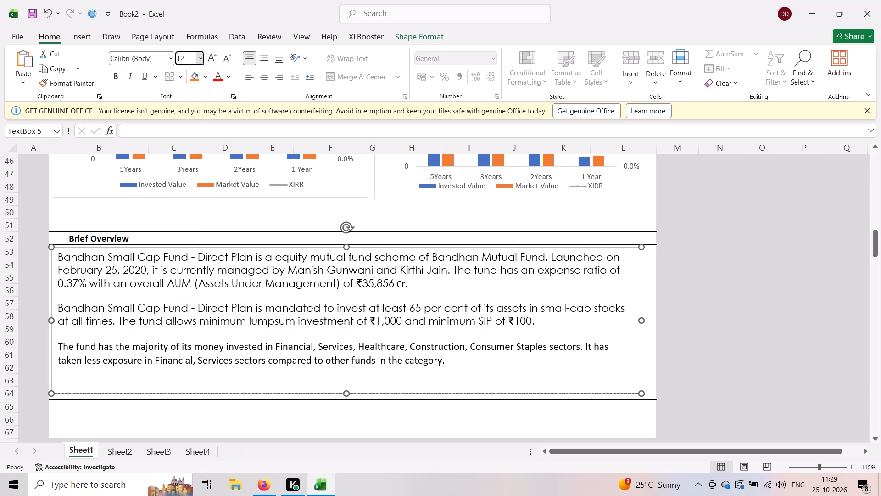
Set the whole third paragraph about the fund's majority sectors in Century Gothic.
left_click_drag(58, 344, 501, 332)
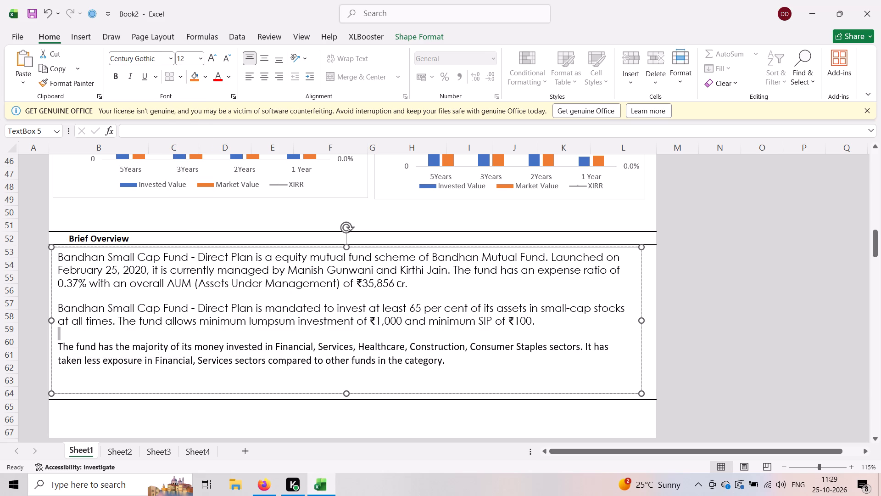
left_click_drag(501, 332, 565, 341)
left_click_drag(565, 341, 614, 352)
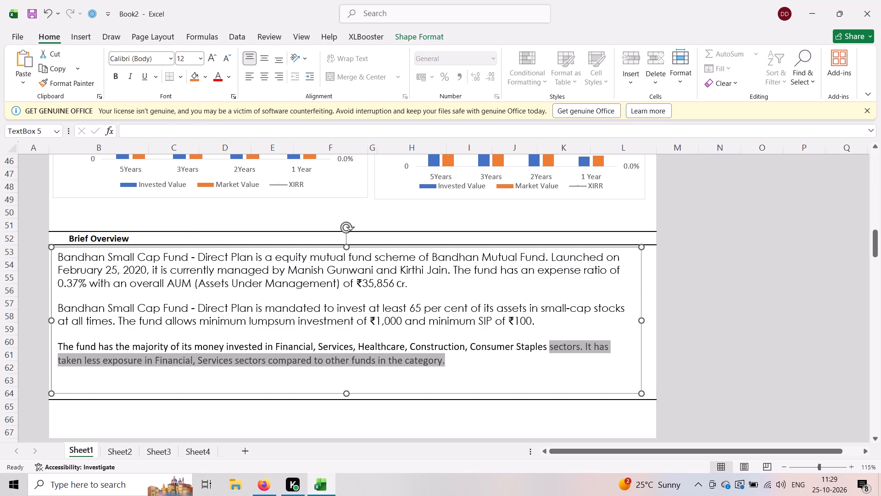
left_click(55, 345)
left_click_drag(56, 344, 292, 332)
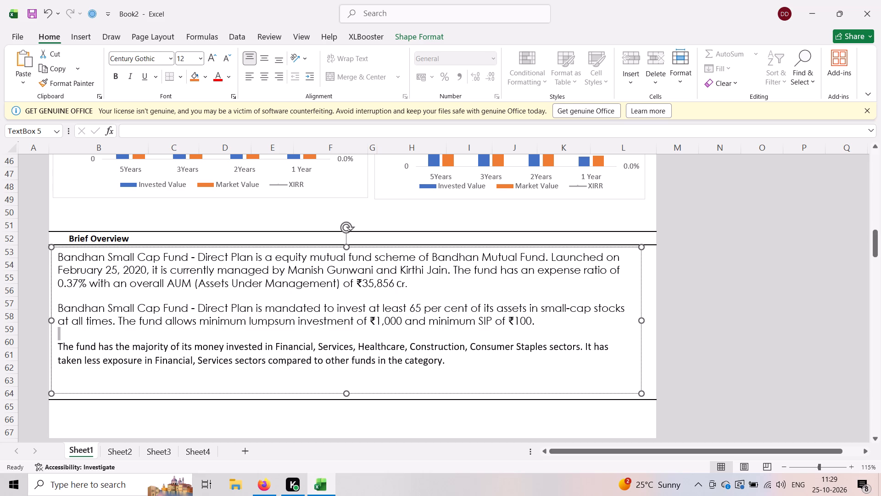
left_click_drag(292, 332, 507, 343)
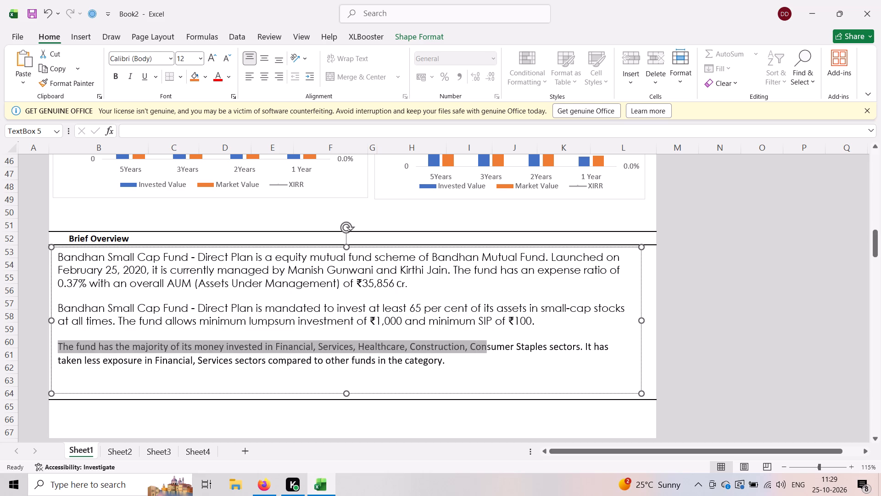
left_click_drag(507, 343, 615, 355)
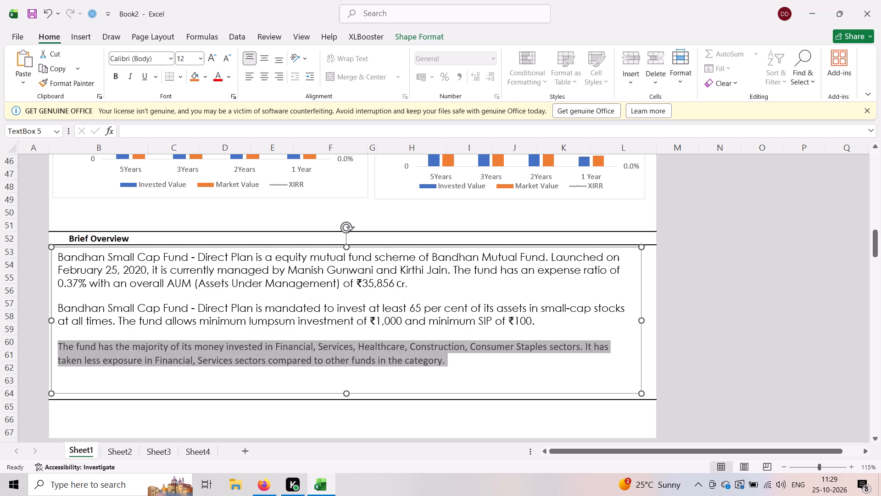
left_click_drag(615, 355, 614, 357)
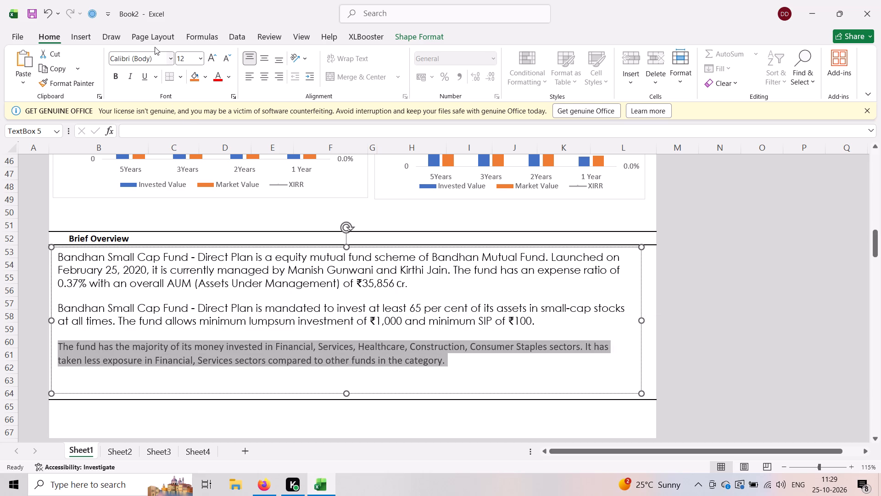
left_click(151, 55)
type("cent")
key("Right")
key("Return")
left_click(749, 267)
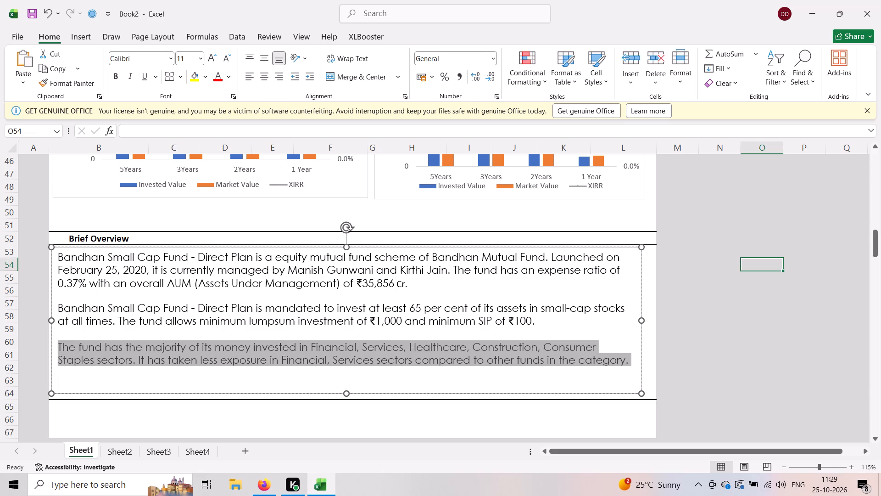
Extend the bottom edge of the Brief Overview text box down to row 67.
scroll(736, 289, "down", 2)
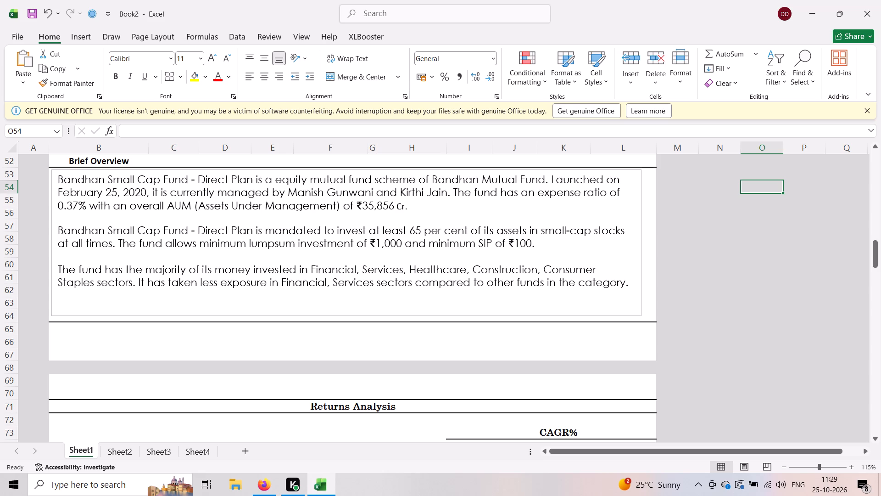
scroll(351, 271, "up", 2)
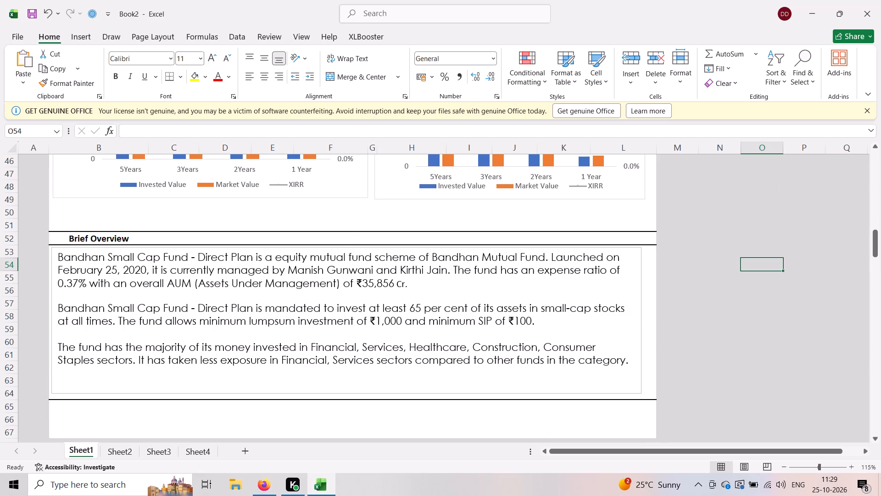
left_click(330, 299)
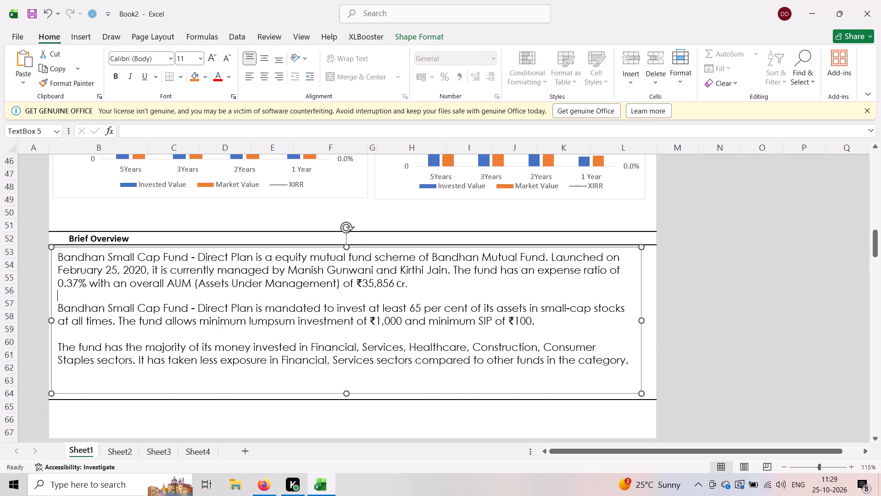
left_click_drag(346, 391, 347, 419)
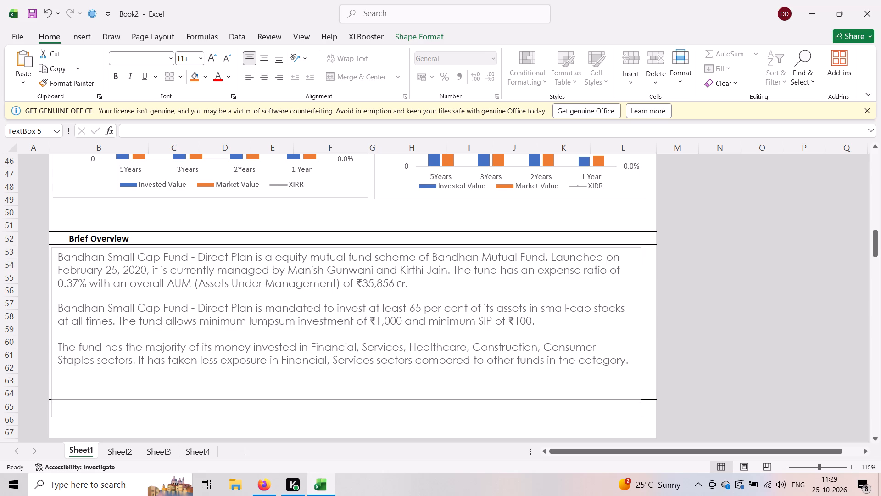
left_click_drag(347, 419, 348, 436)
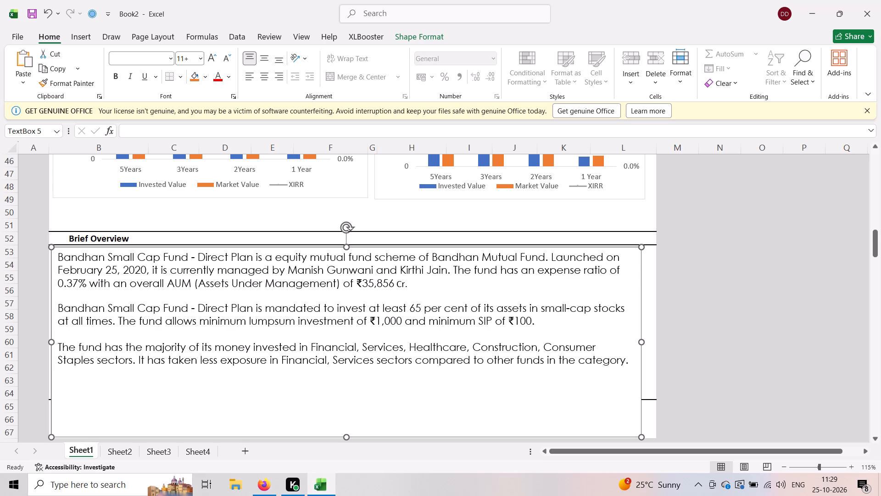
Look over the report's fund description, sector pie chart and SIP performance charts above the Brief Overview section.
scroll(716, 254, "down", 2)
scroll(717, 251, "up", 13)
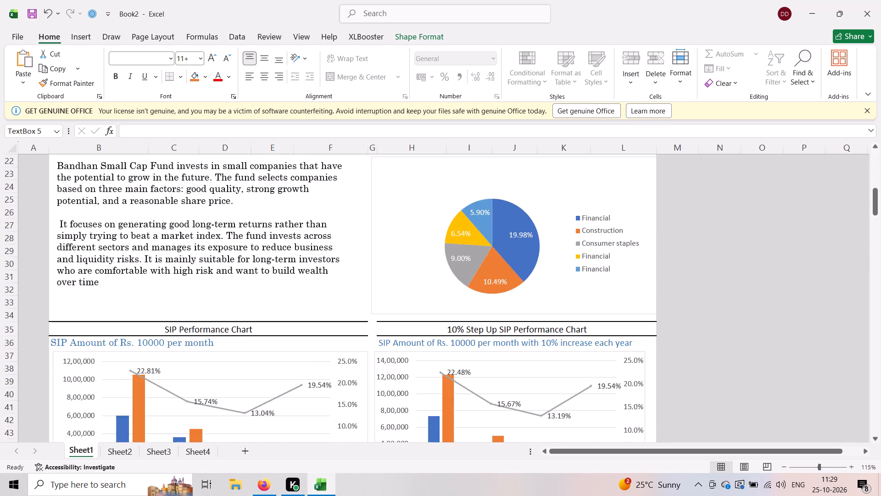
scroll(714, 252, "up", 7)
scroll(717, 239, "down", 8)
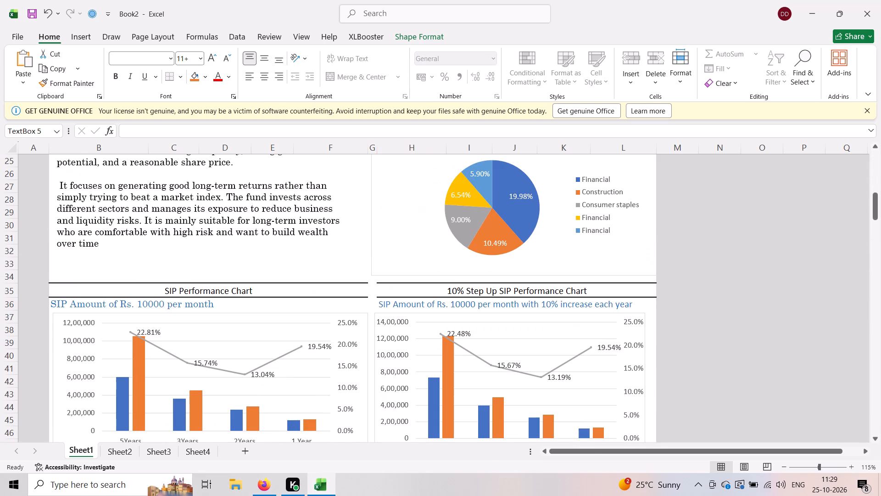
scroll(723, 228, "down", 2)
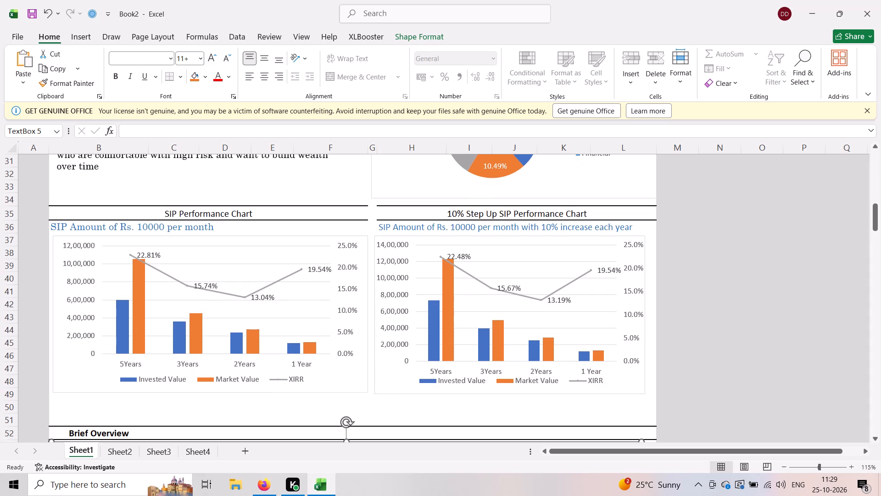
scroll(764, 165, "down", 1)
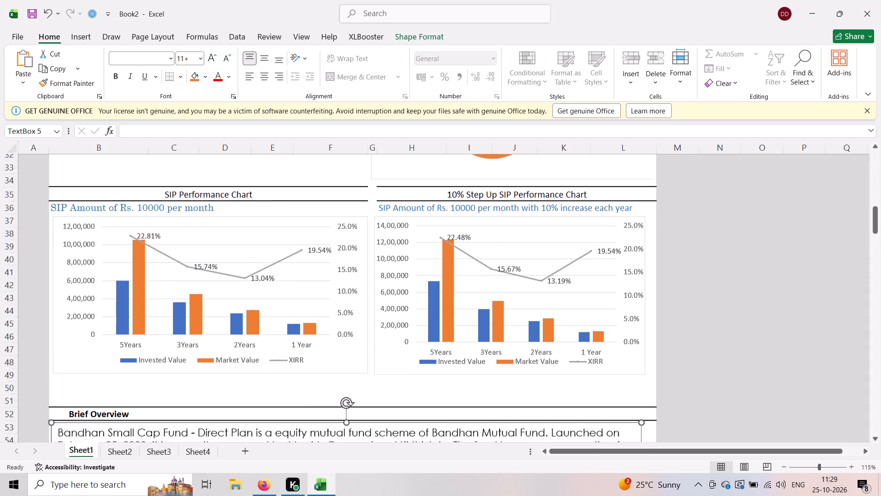
scroll(764, 165, "down", 5)
scroll(734, 214, "up", 1)
scroll(734, 212, "down", 1)
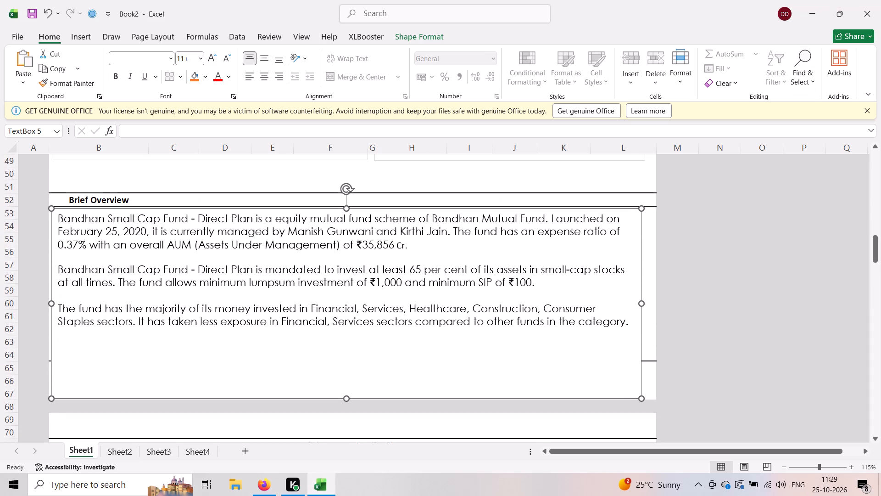
Start a new fourth paragraph in the Brief Overview text box, one blank line below the majority-sectors paragraph.
left_click(63, 349)
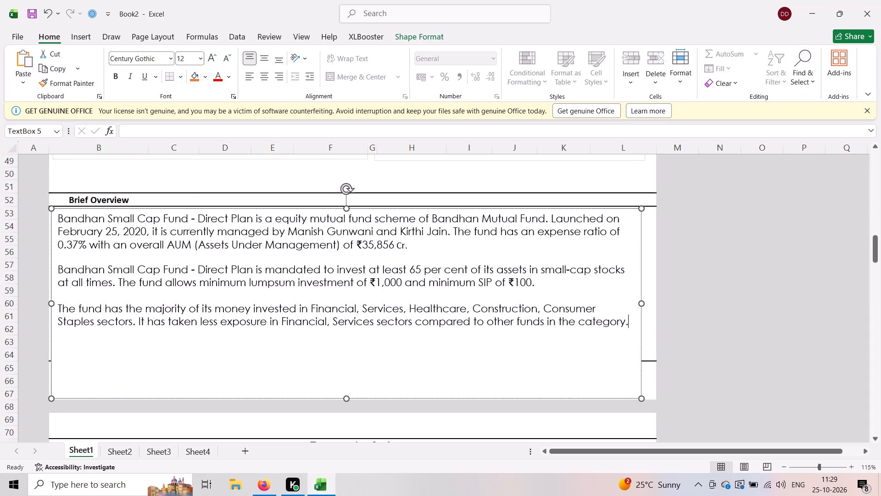
double_click(63, 349)
left_click(64, 350)
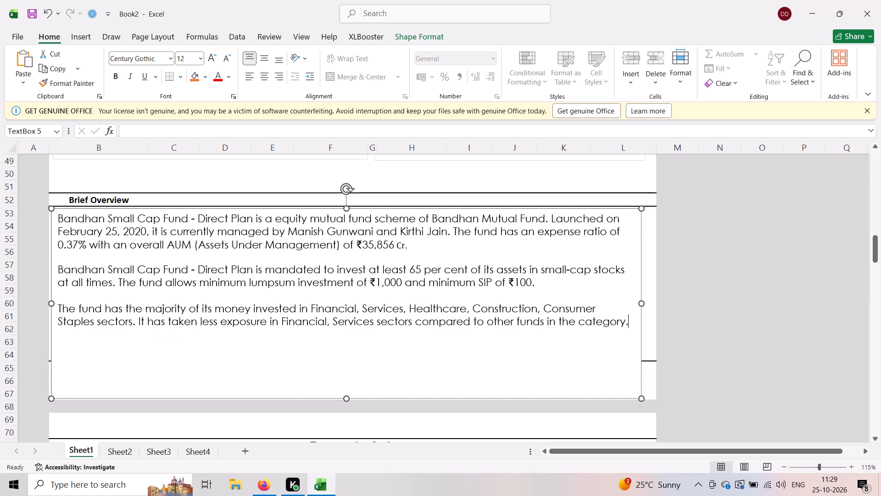
key("space")
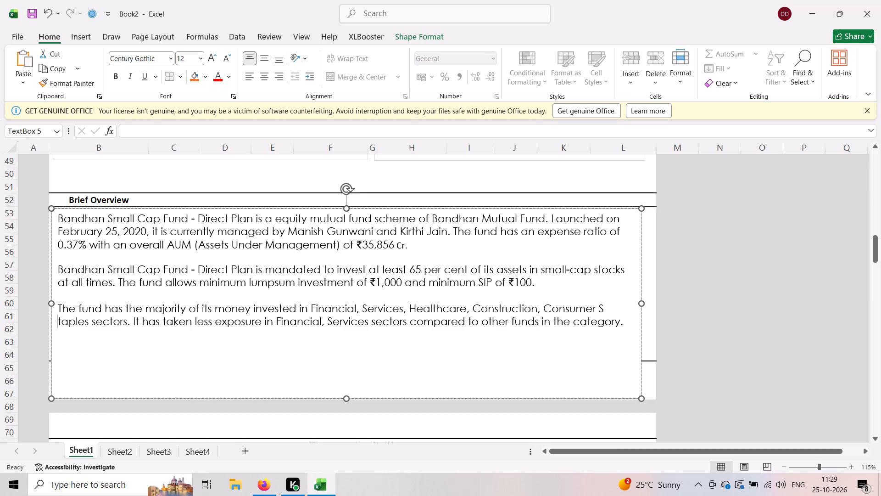
key("BackSpace")
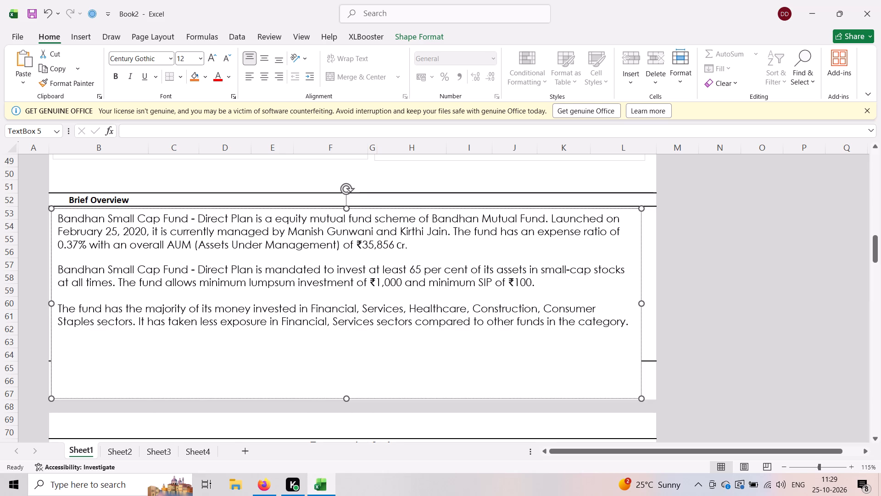
left_click(632, 322)
key("Return")
key("Return")
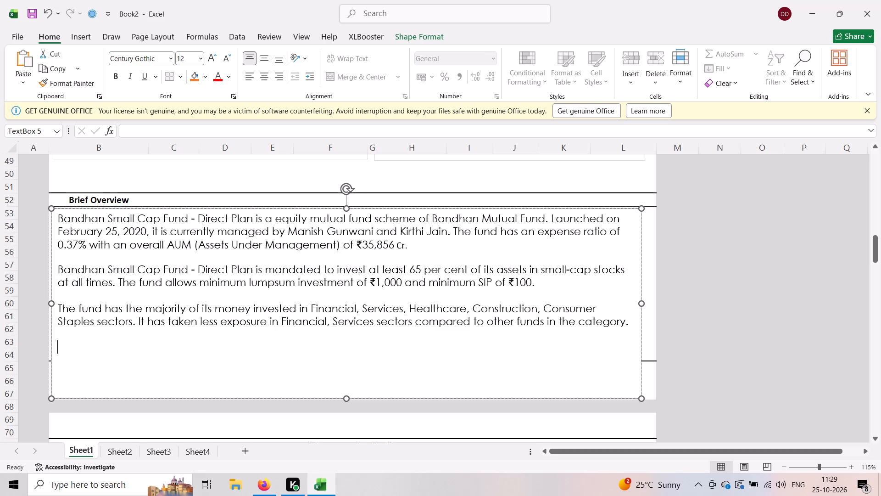
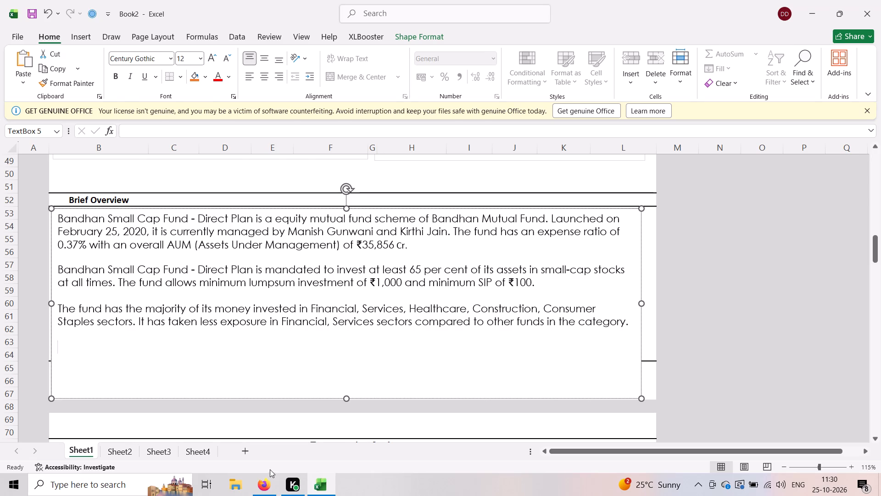
In Firefox, examine the ET Money page's About text, returns and NAV questions, trailing returns and overview for Bandhan Small Cap Fund.
left_click(264, 492)
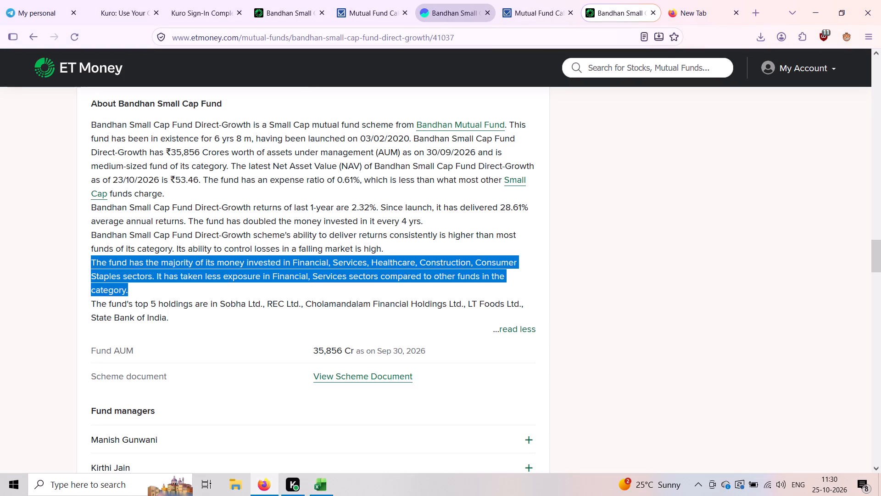
left_click(90, 205)
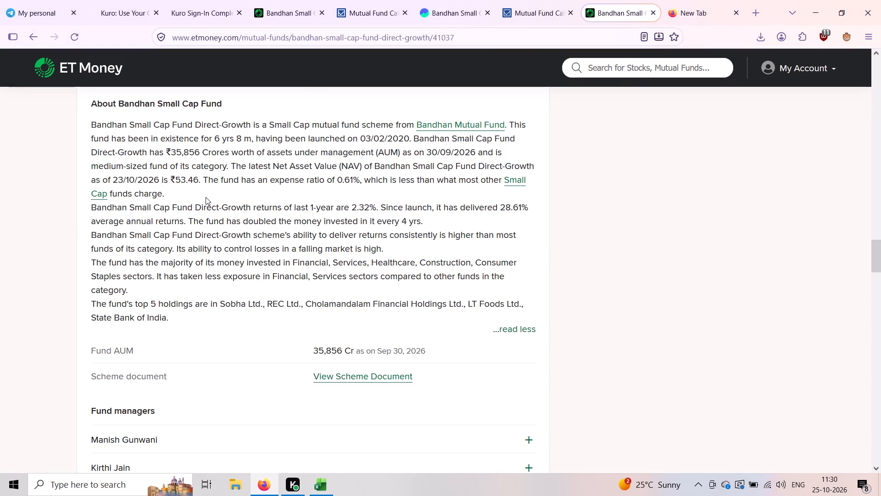
left_click(323, 481)
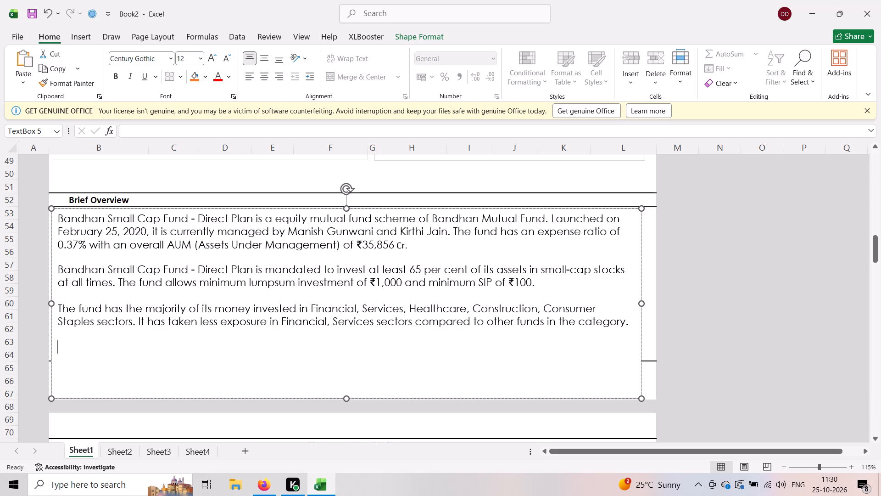
left_click(259, 495)
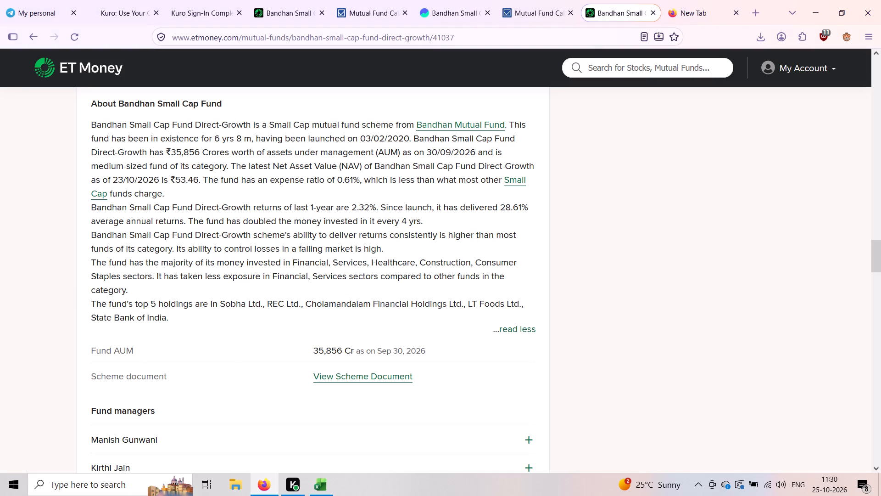
scroll(152, 216, "down", 6)
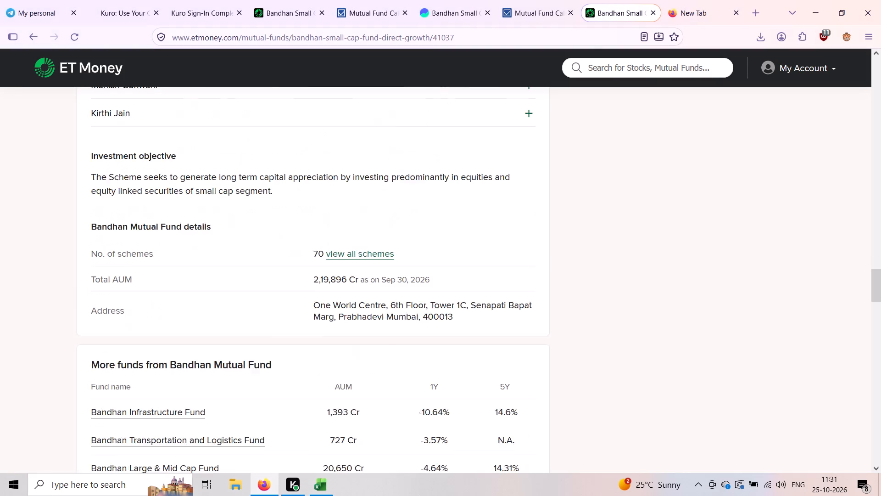
scroll(152, 216, "down", 12)
scroll(155, 212, "up", 4)
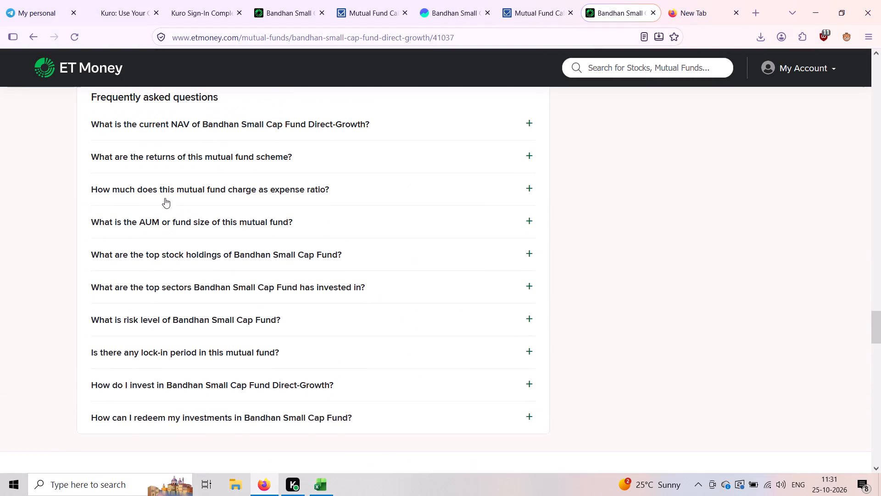
left_click(192, 169)
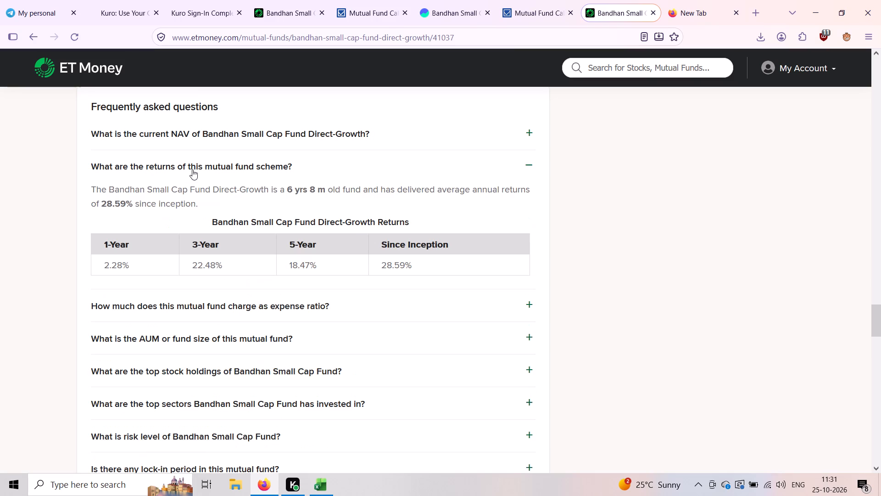
left_click(192, 169)
left_click(192, 169)
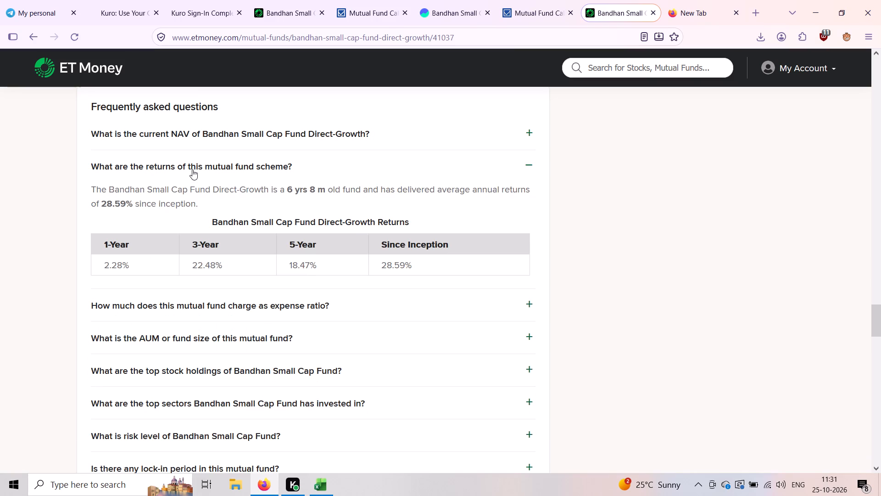
left_click(192, 169)
left_click(239, 136)
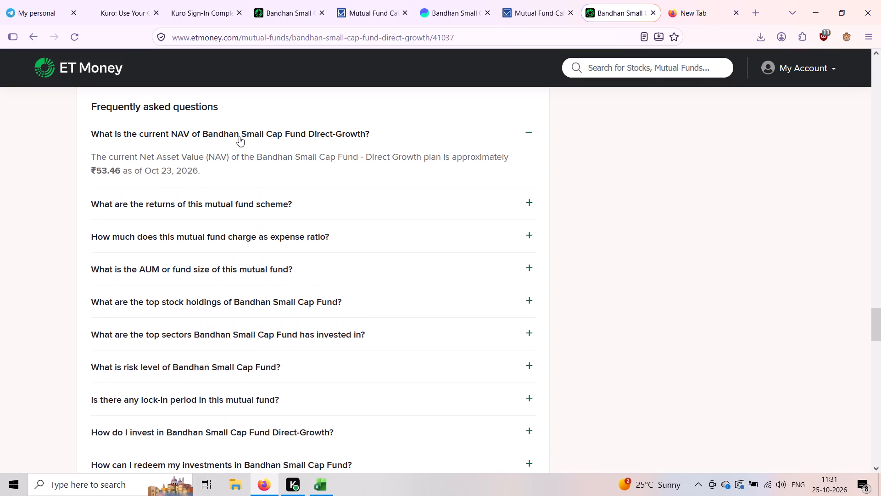
left_click(239, 136)
scroll(239, 136, "up", 6)
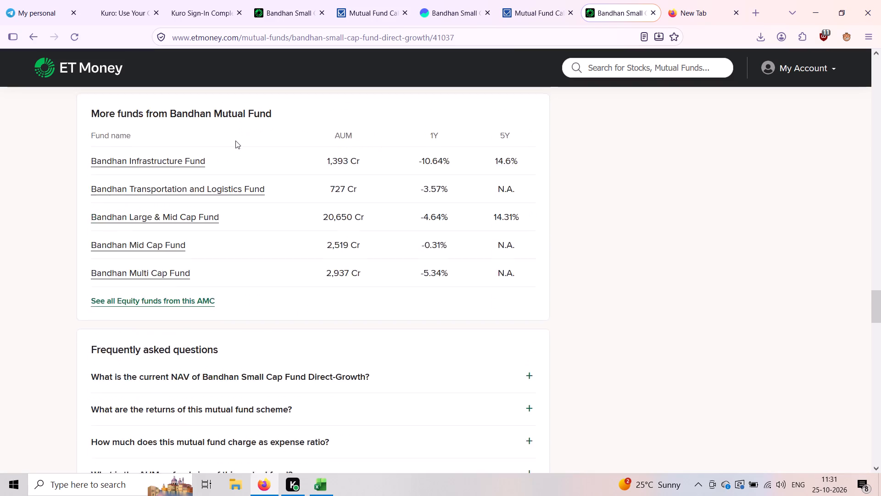
scroll(235, 141, "up", 20)
scroll(235, 141, "up", 8)
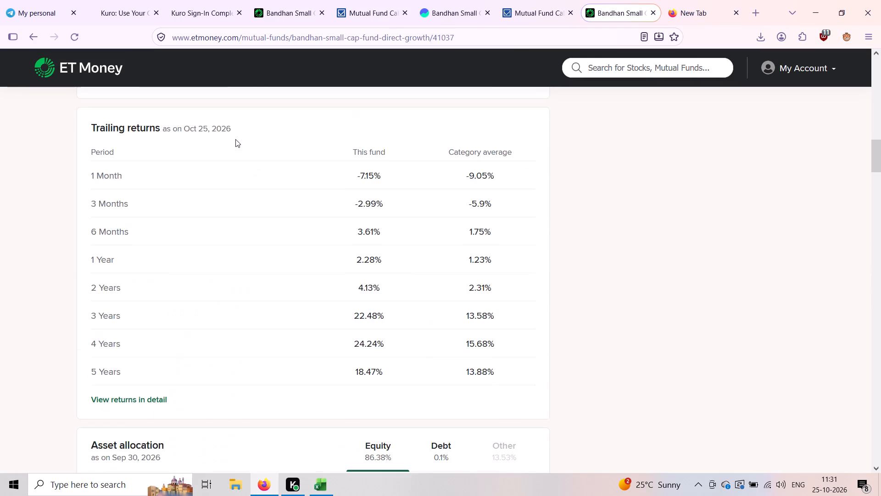
scroll(235, 139, "up", 20)
scroll(235, 139, "up", 4)
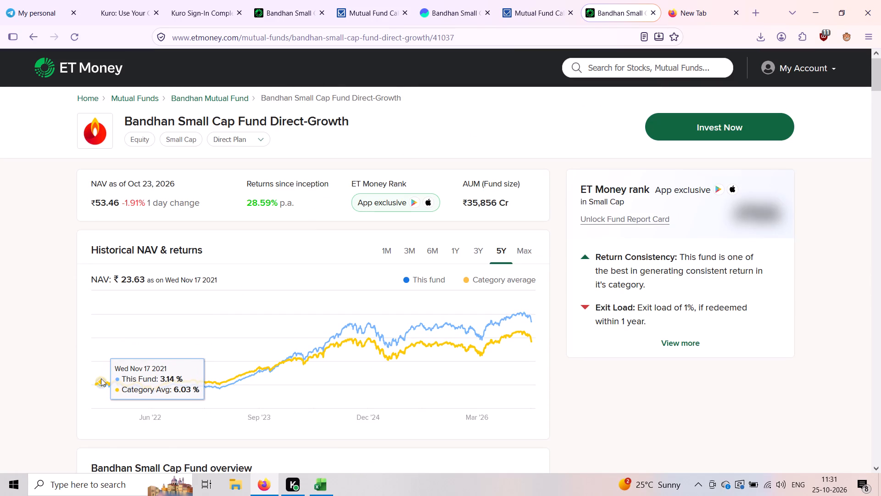
scroll(808, 191, "down", 5)
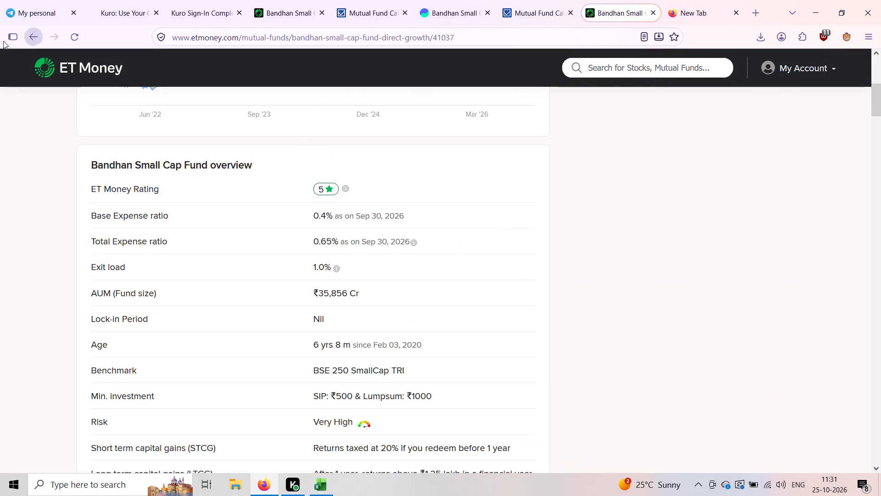
Return to the Google results and open Stack Wealth's Bandhan Small Cap Fund Direct Growth page.
left_click(26, 38)
scroll(93, 93, "down", 7)
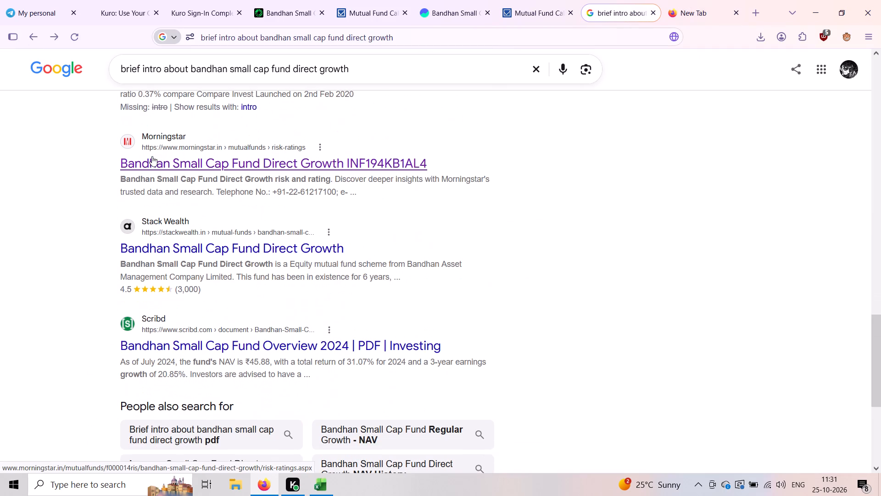
left_click(145, 241)
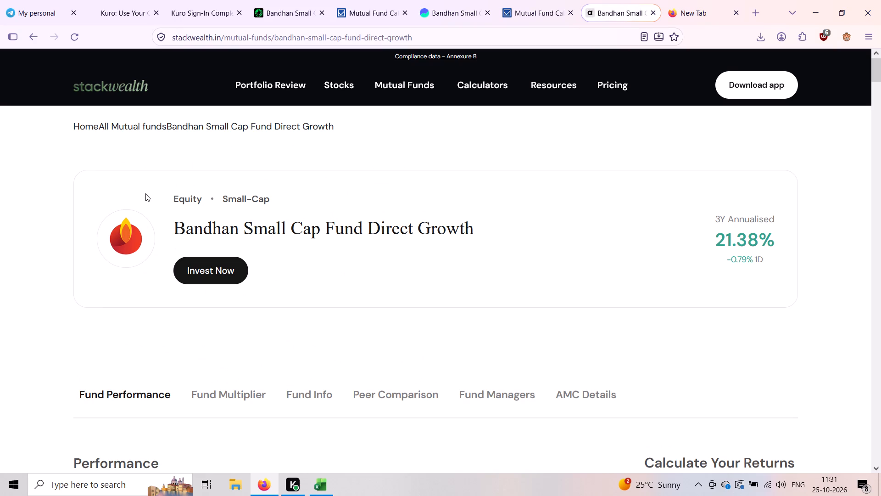
Examine the Stack Wealth fund info and compare the Fund Multiplier times for 4x, 5x and 10x.
scroll(256, 470, "down", 3)
scroll(328, 495, "down", 1)
scroll(317, 375, "down", 10)
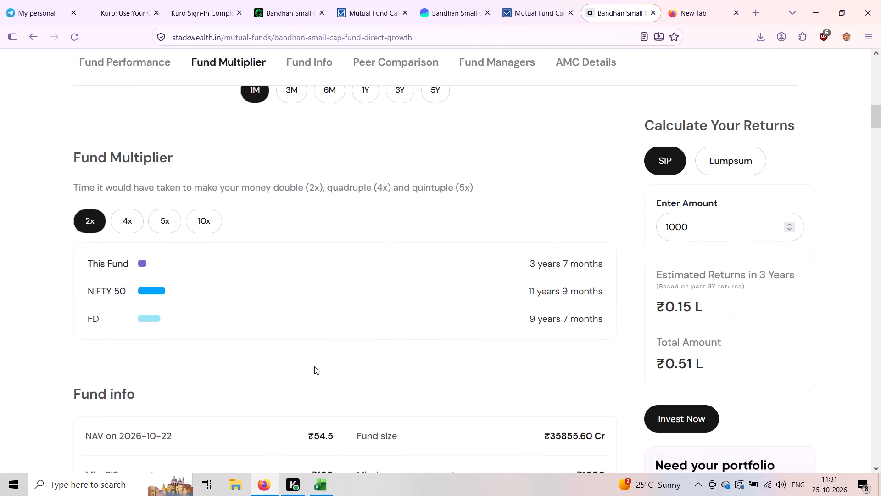
scroll(314, 366, "down", 2)
scroll(314, 366, "up", 2)
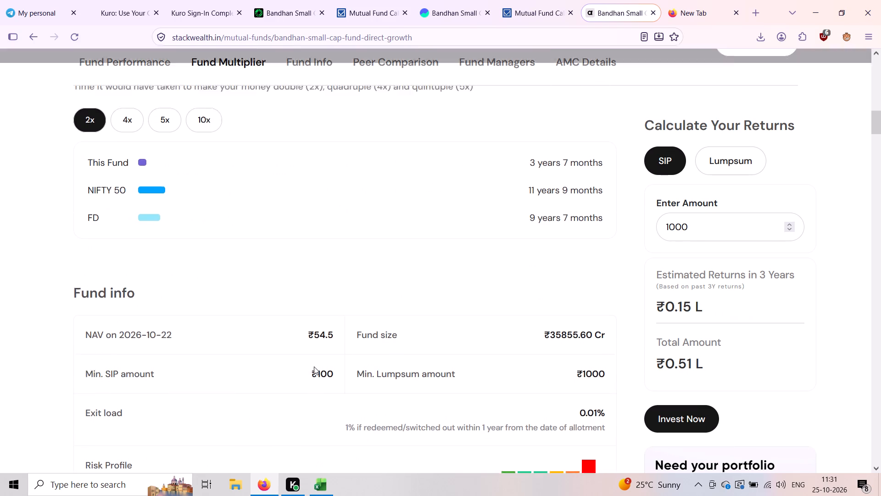
scroll(314, 366, "up", 1)
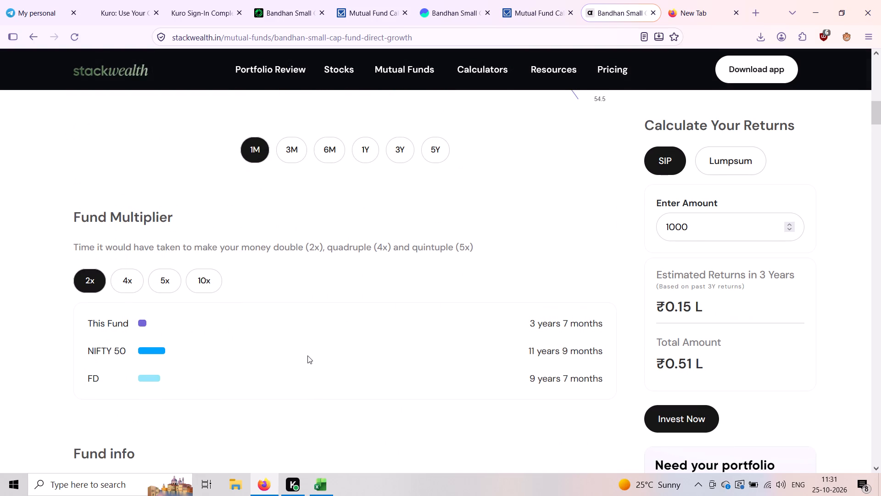
left_click(117, 284)
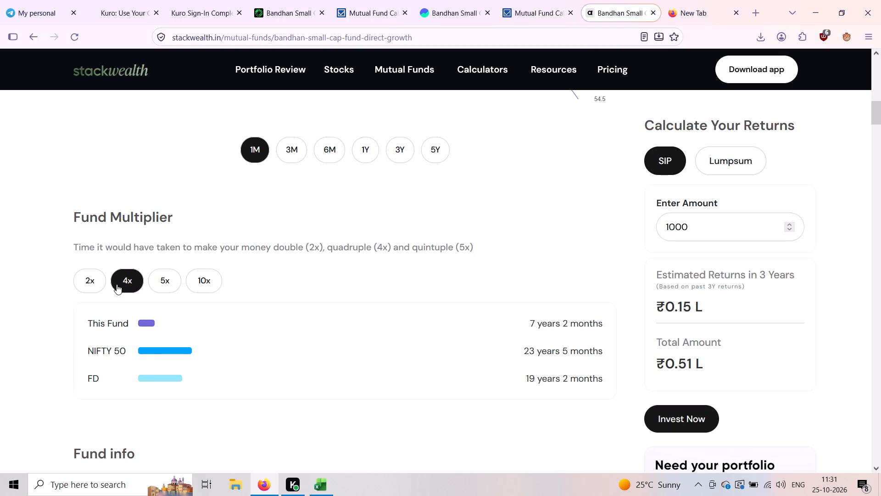
left_click(164, 290)
left_click(190, 282)
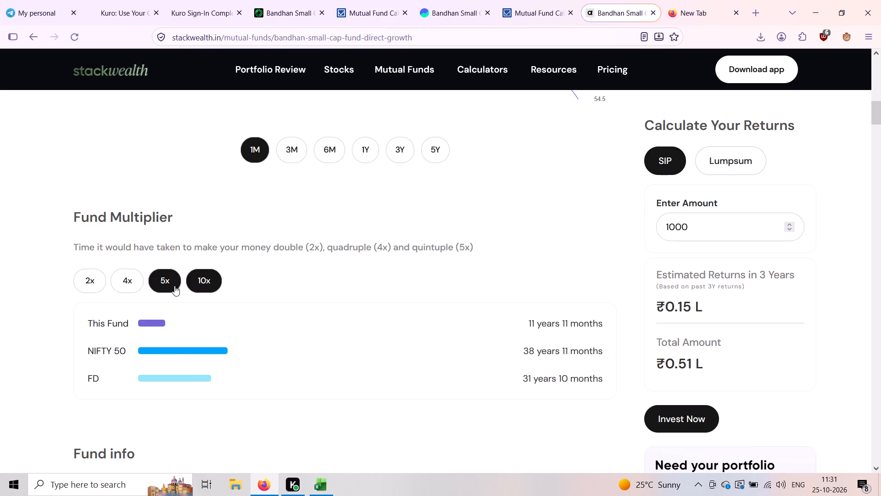
left_click(173, 286)
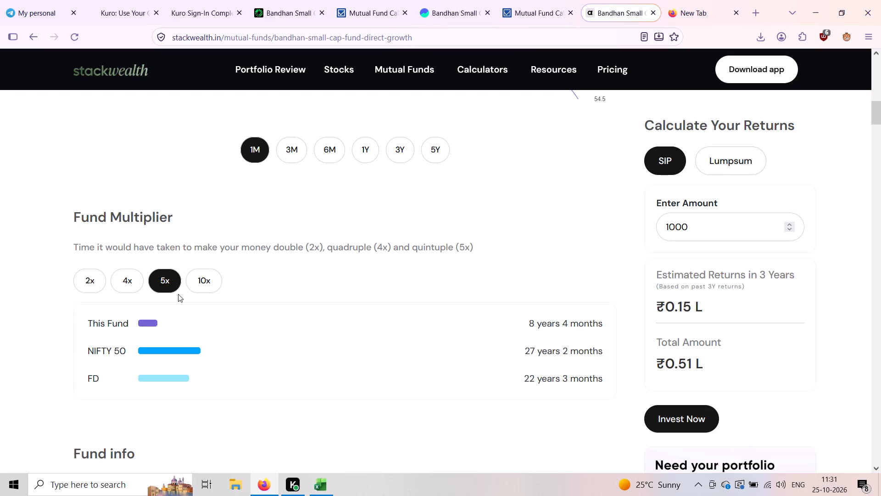
left_click(189, 282)
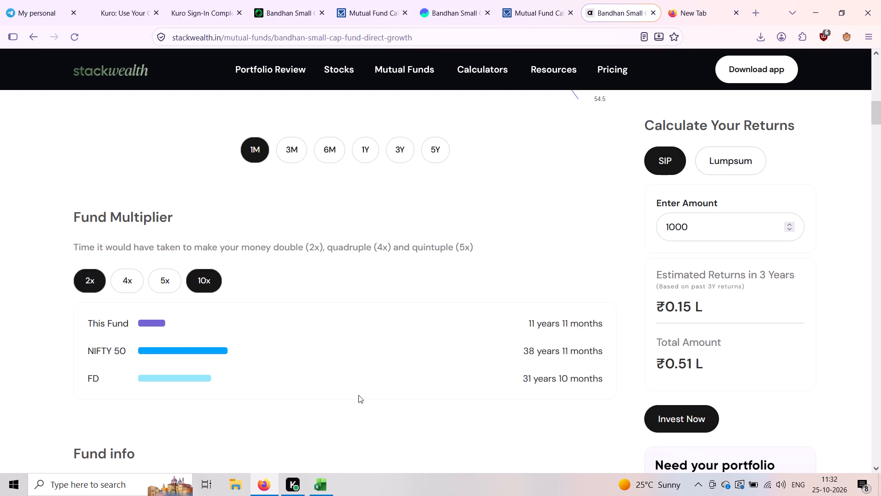
Copy the Fund Multiplier sentence "Time it would have taken to make your money double..." into the Brief Overview text box's fourth paragraph in Excel.
left_click_drag(76, 248, 80, 248)
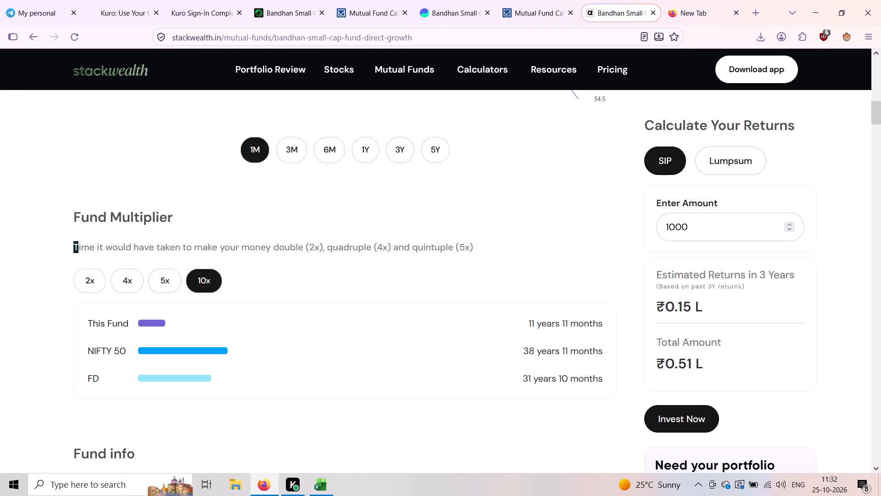
left_click_drag(80, 248, 419, 254)
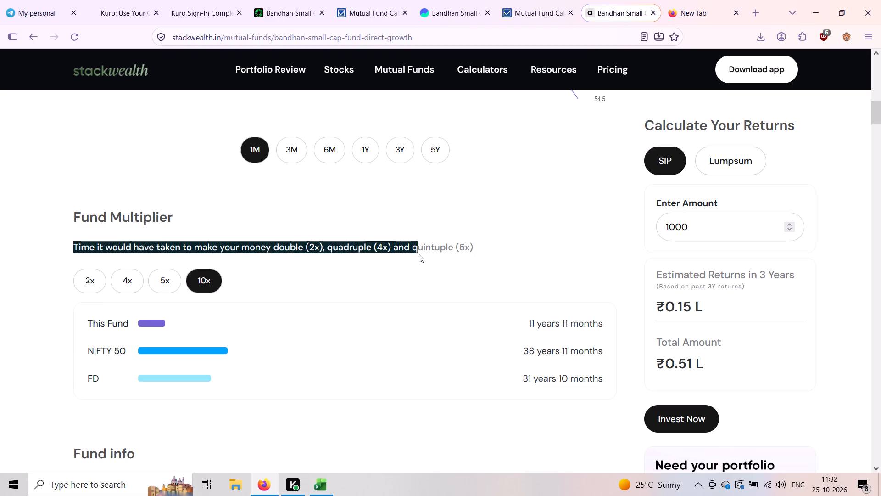
left_click_drag(419, 254, 480, 249)
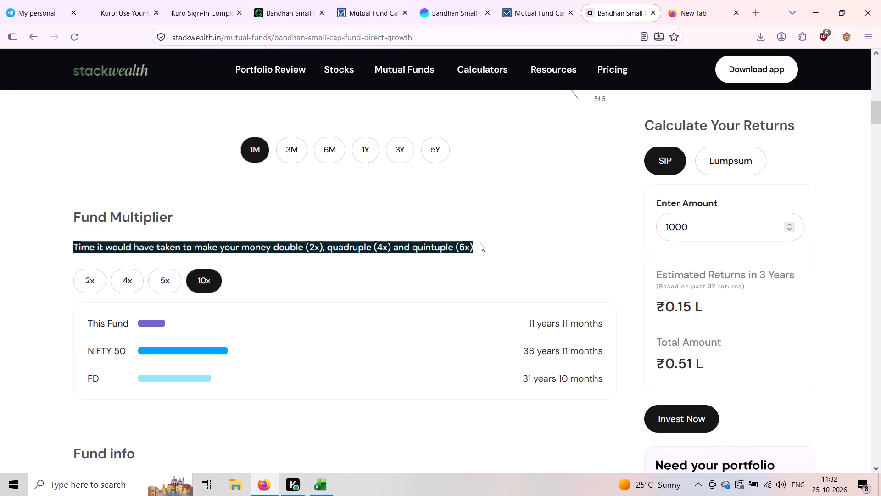
key("ctrl+c")
left_click(319, 482)
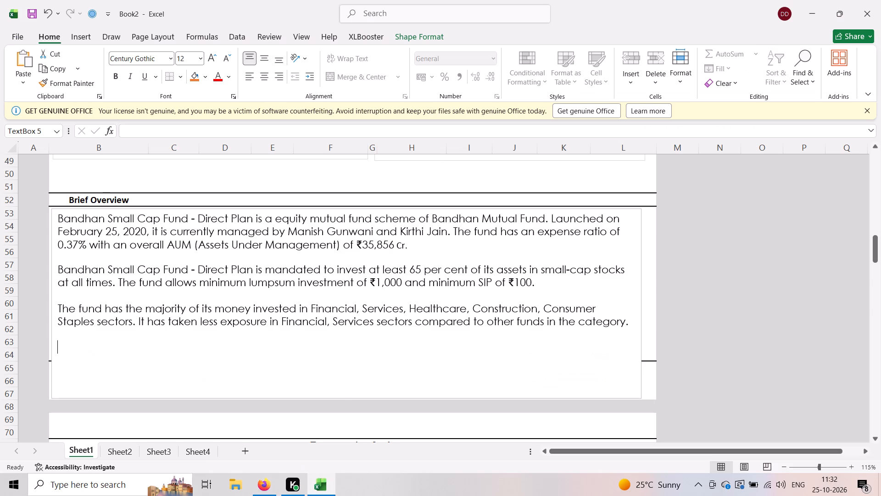
key("ctrl+v")
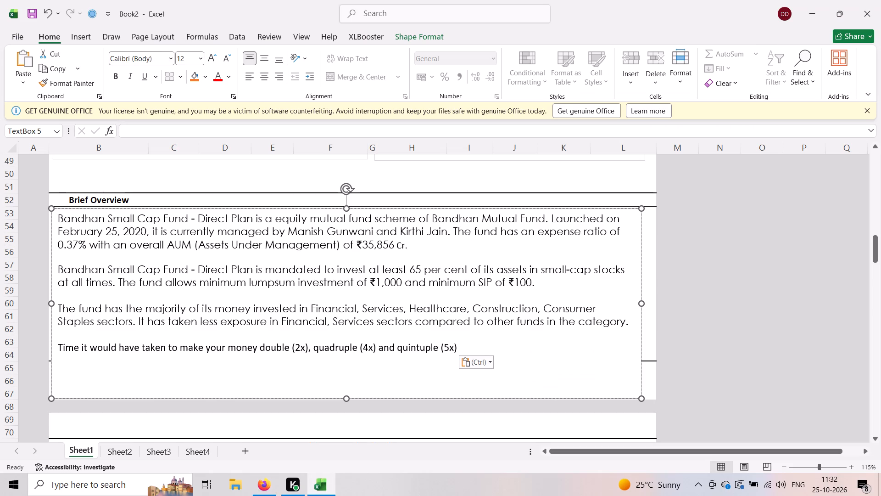
Set the pasted "Time it would have taken" sentence in Century Gothic.
left_click(64, 349, "ctrl")
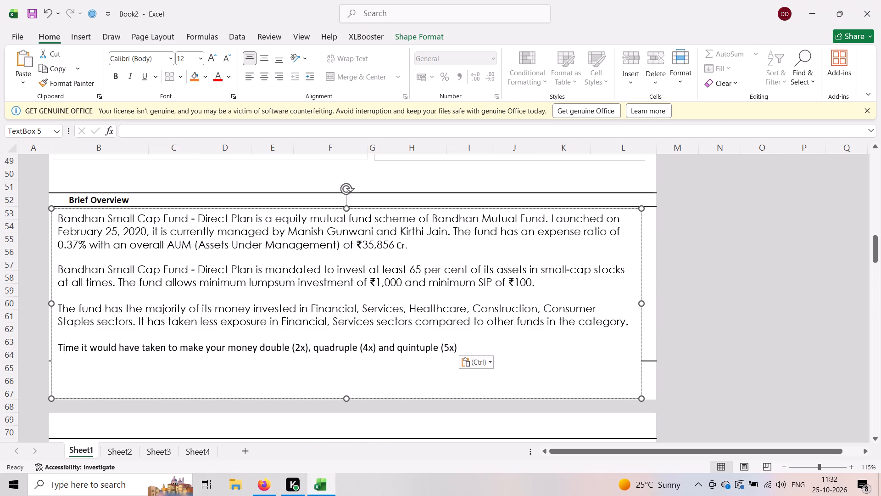
left_click(60, 348)
left_click_drag(60, 348, 456, 357)
left_click(171, 60)
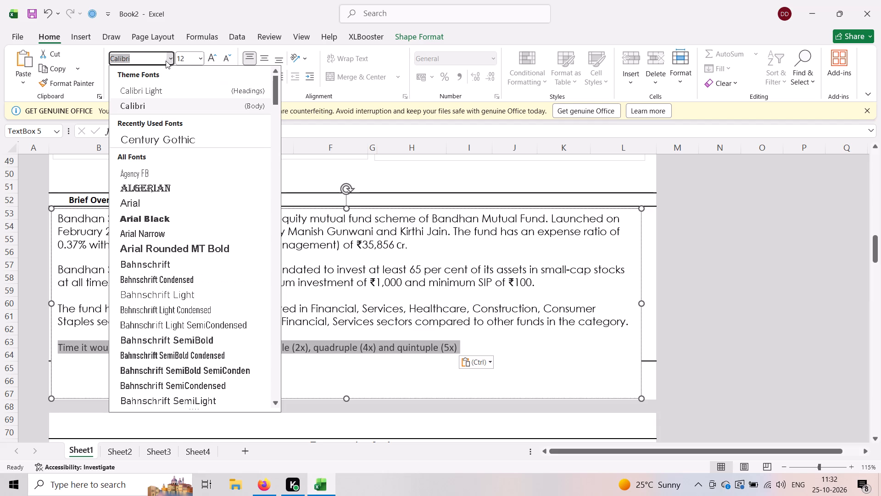
key("c")
key("e")
key("n")
key("t")
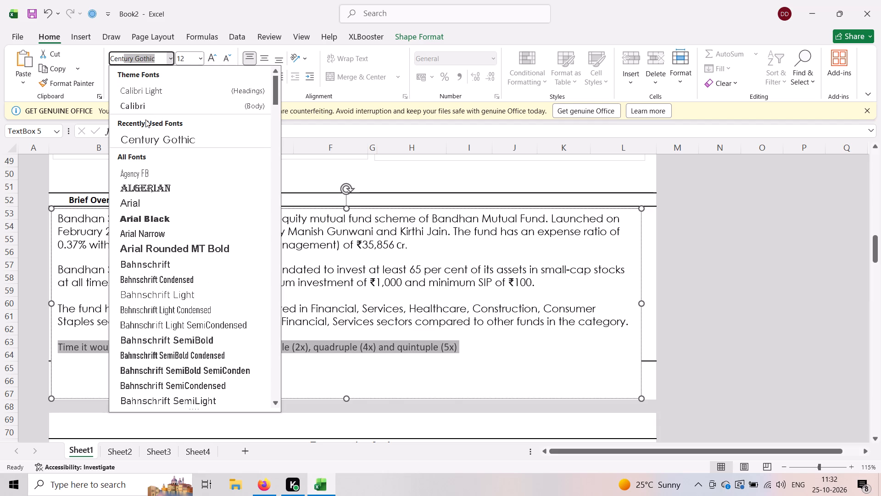
left_click(156, 58)
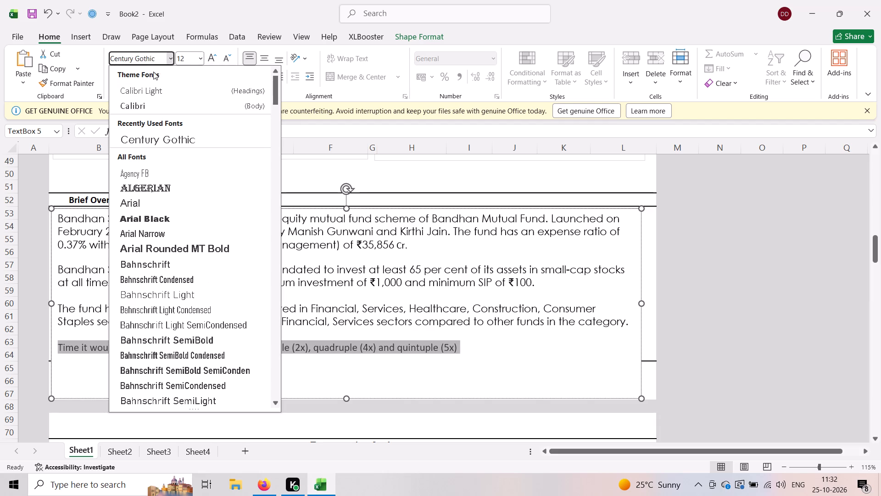
key("Return")
left_click(59, 374)
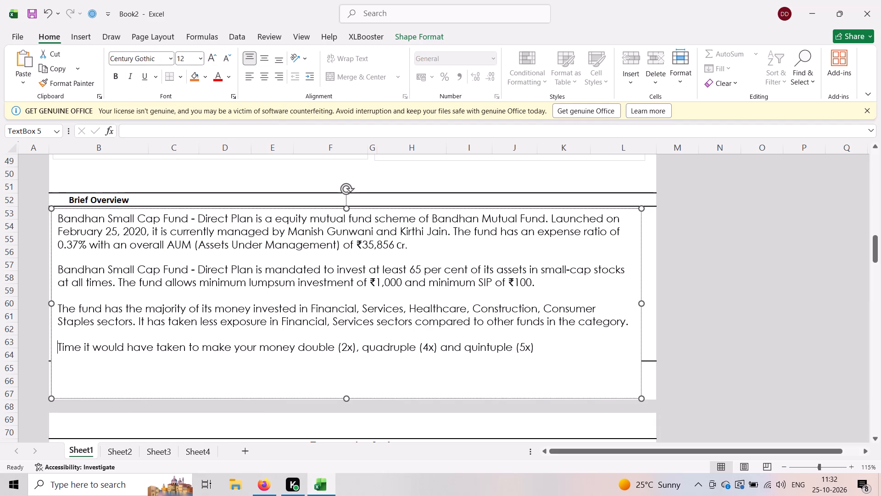
Start a new paragraph in the Brief Overview text box, one blank line below the "Time it would have taken" sentence.
left_click(536, 349)
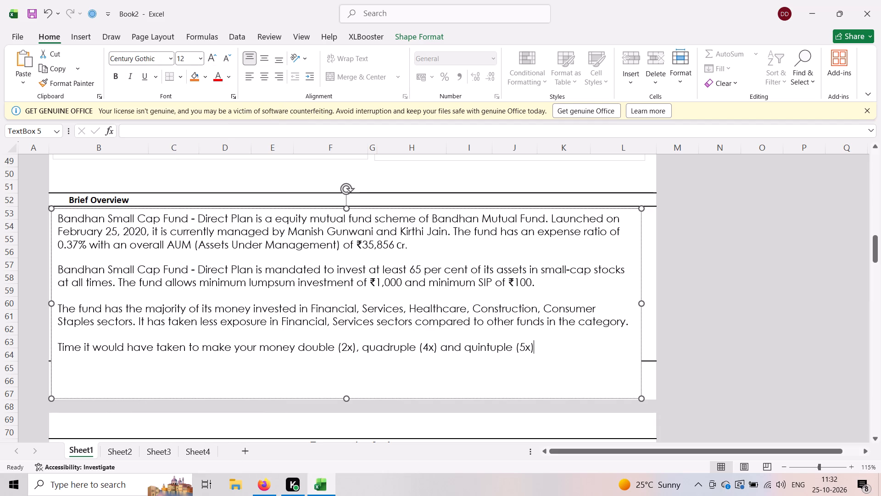
key("Return")
key("Return")
Switch to Firefox, show the 2x Fund Multiplier times on Stack Wealth, and try to select the This Fund row.
left_click(265, 482)
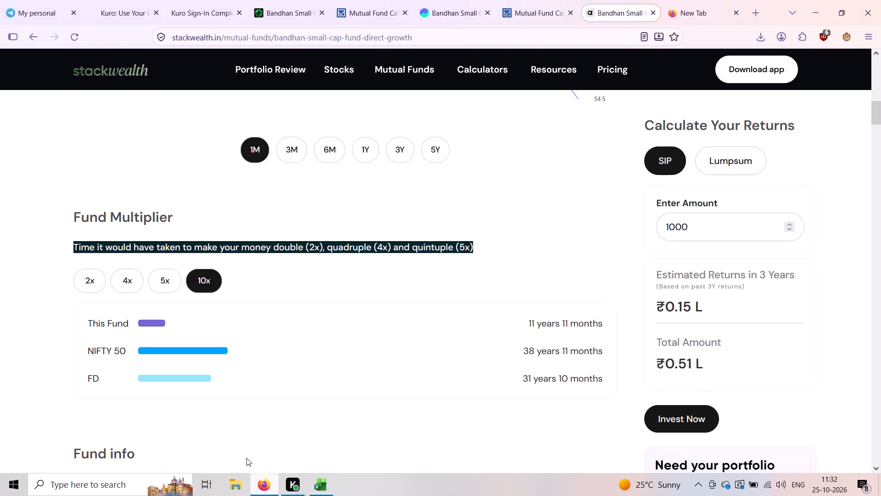
left_click_drag(78, 323, 134, 327)
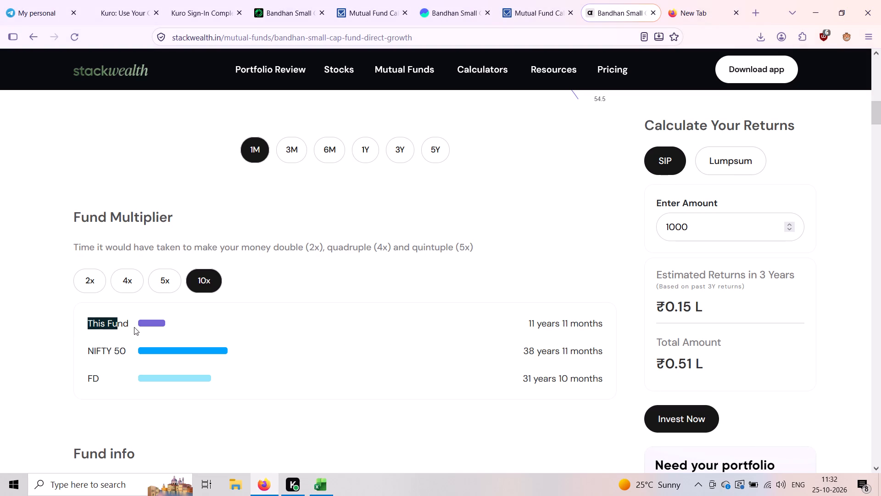
left_click_drag(134, 327, 518, 304)
left_click(92, 283)
left_click_drag(100, 324, 437, 329)
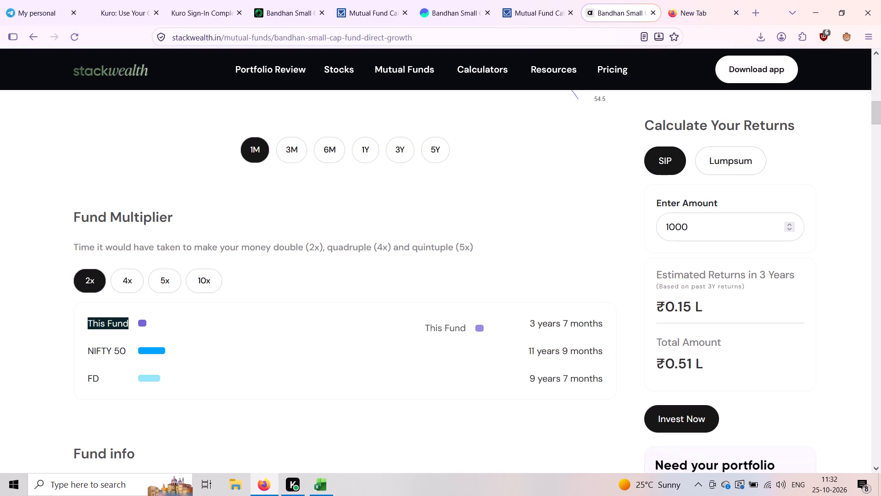
left_click_drag(437, 329, 149, 325)
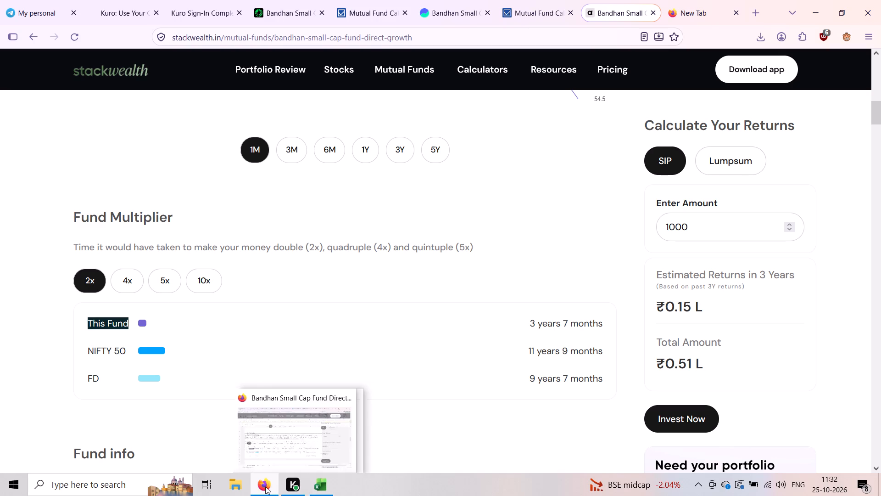
In Excel, enter This Fund's 2x time as "2x- 3 years 7 months ," on the Brief Overview text box's new line.
left_click(309, 485)
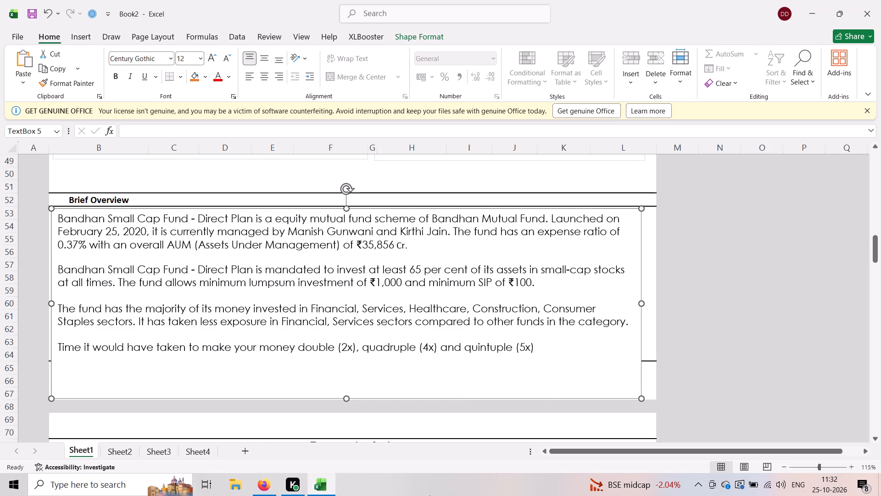
key("BackSpace")
type("2x")
type("-")
key("space")
left_click(270, 487)
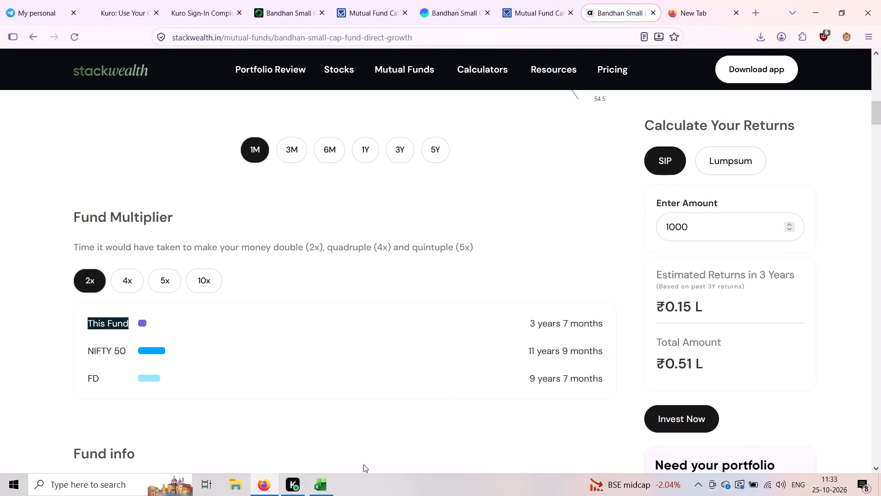
left_click(330, 484)
type("3 b")
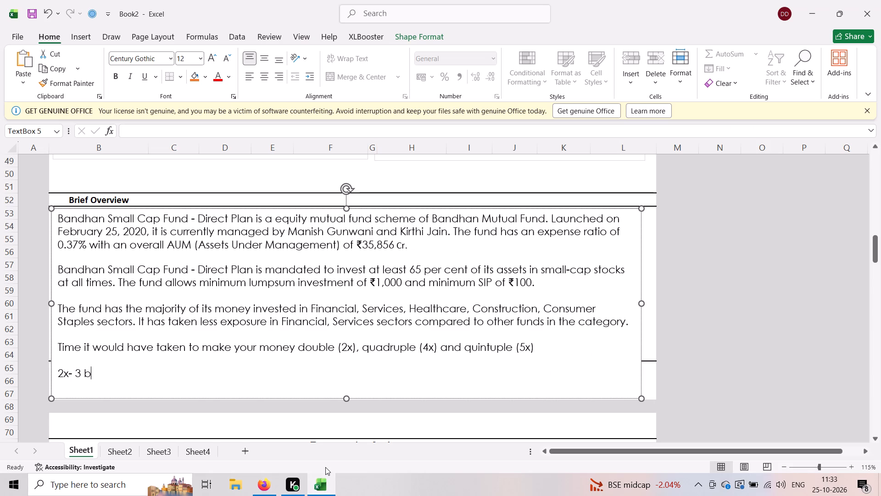
key("BackSpace")
type("years")
key("space")
type("7 months")
key("space")
key("space")
type(",")
key("space")
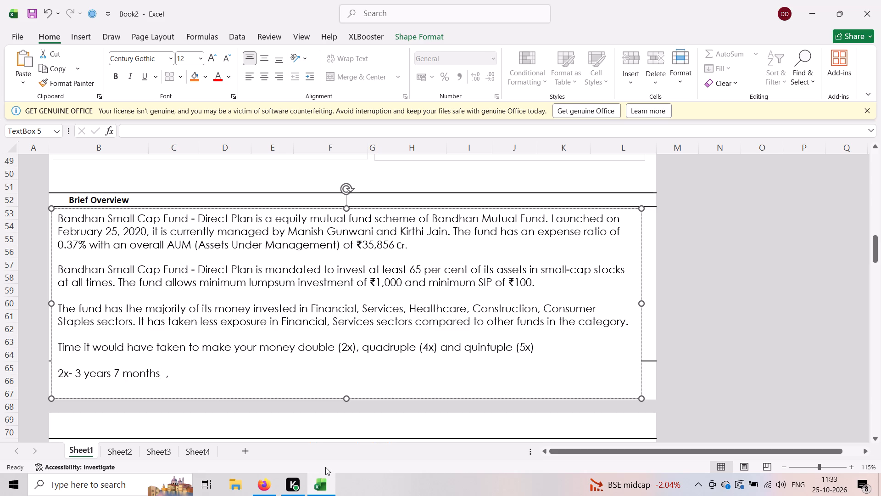
Insert a space between "2x" and its hyphen in the Brief Overview text box.
left_click(65, 373)
left_click(68, 373)
key("space")
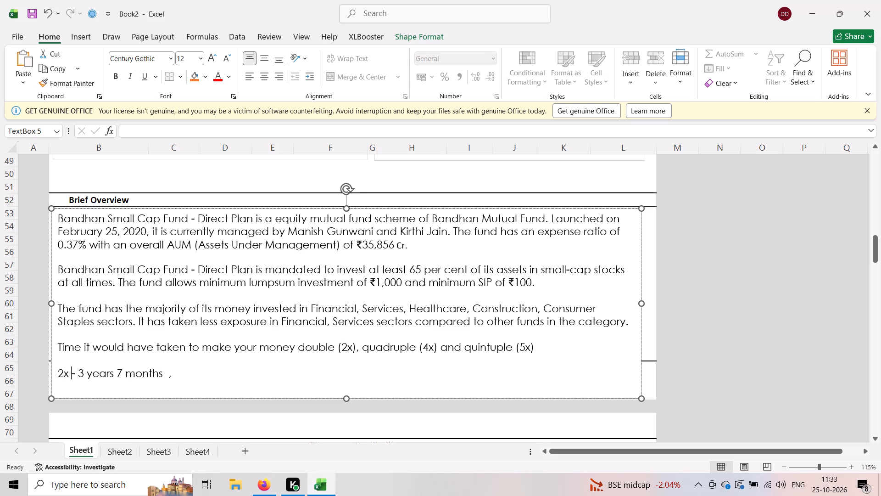
Add This Fund's 4x time from Stack Wealth's Fund Multiplier after the 2x entry in Excel as "4x -7 years 2 months".
left_click(219, 379)
key("space")
type("3")
key("space")
type("-")
left_click(268, 488)
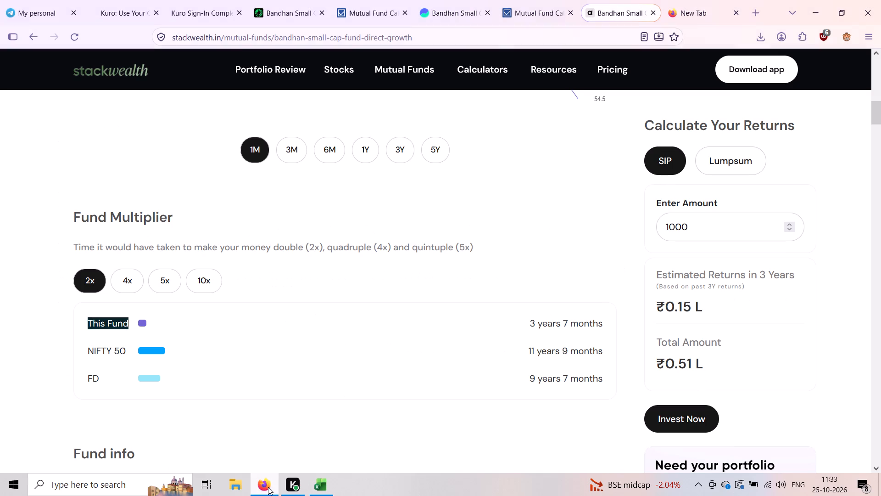
left_click(127, 287)
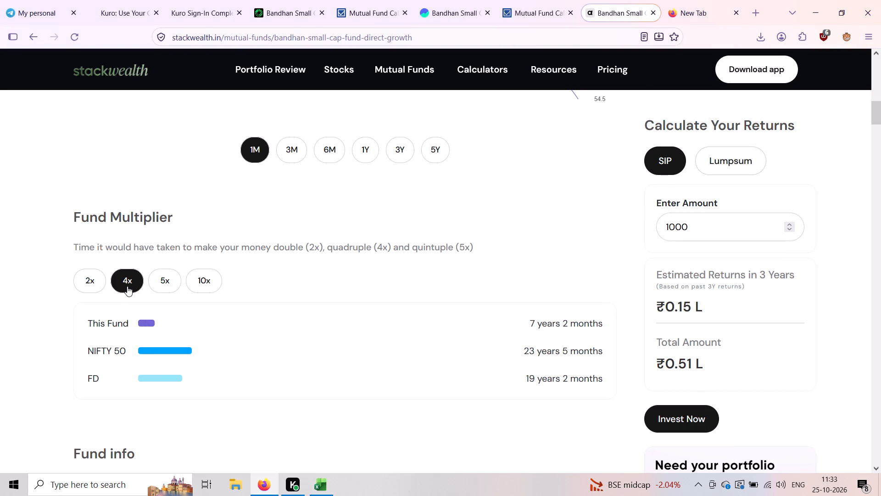
left_click(317, 490)
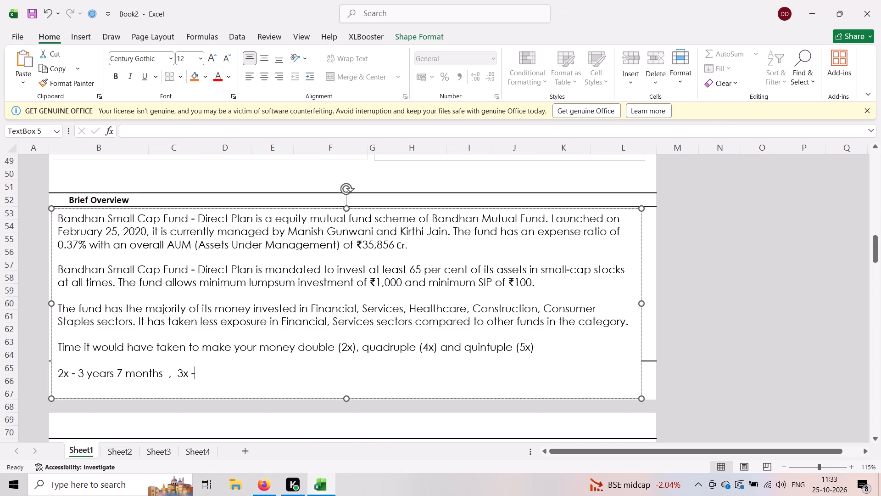
left_click(180, 375)
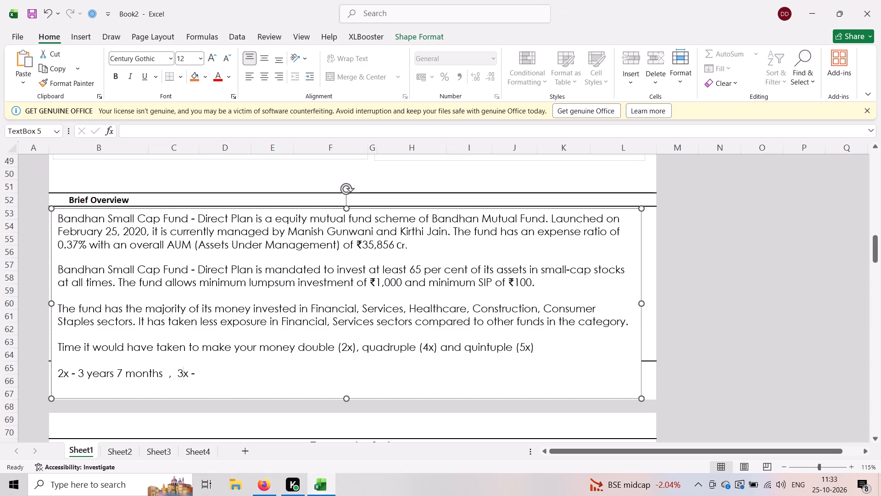
key("BackSpace")
key("4")
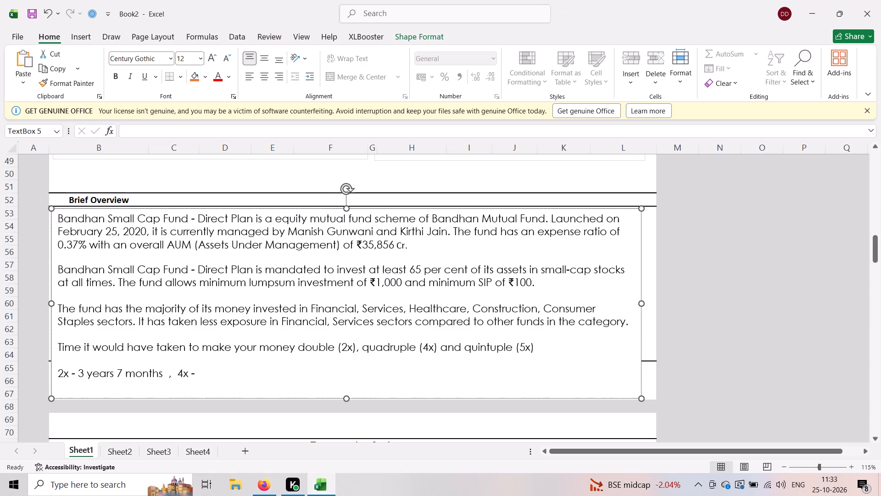
left_click(205, 376)
type("7 year")
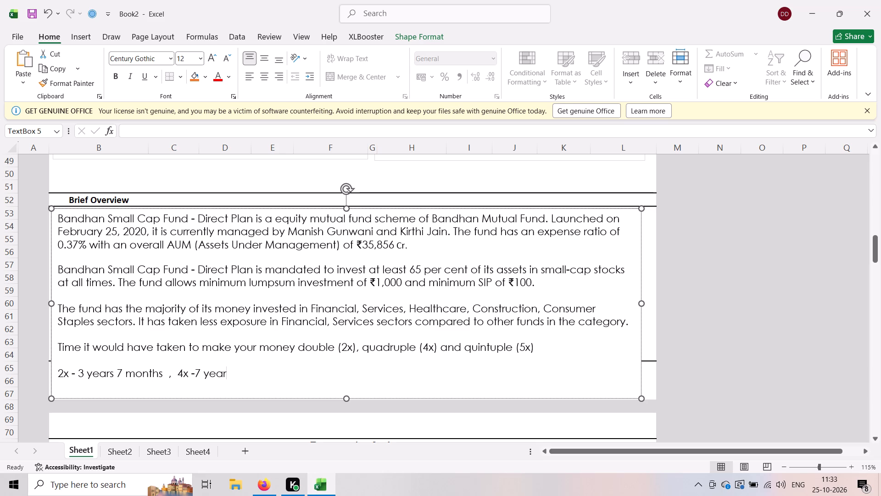
type("s 2 months")
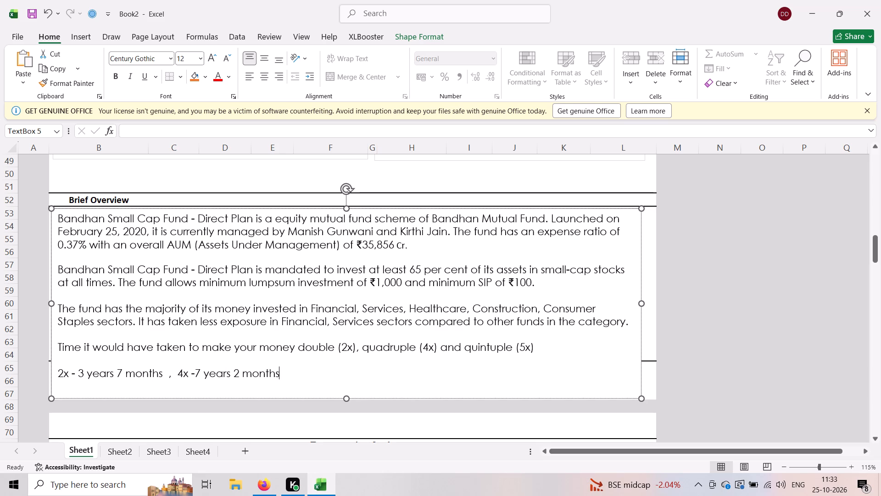
Add ", 5x-" after the 4x entry in Excel, and show the 5x Fund Multiplier times on Stack Wealth in Firefox.
key("space")
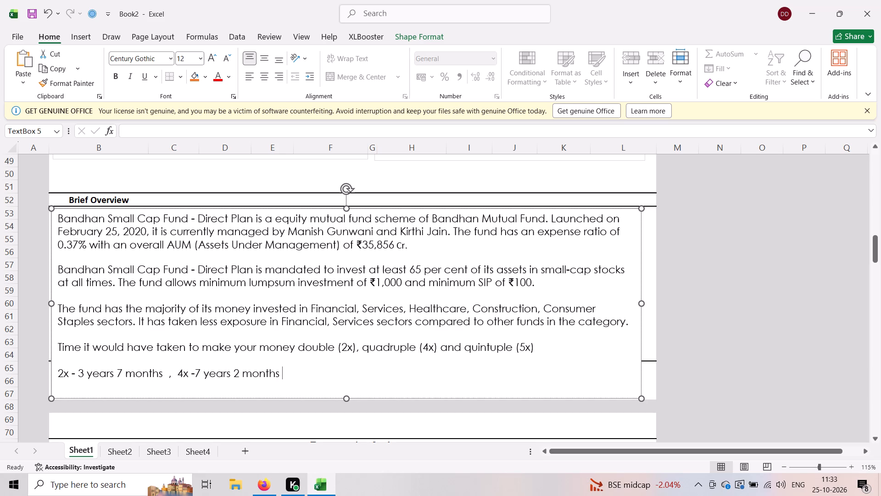
key("space")
type(",")
key("space")
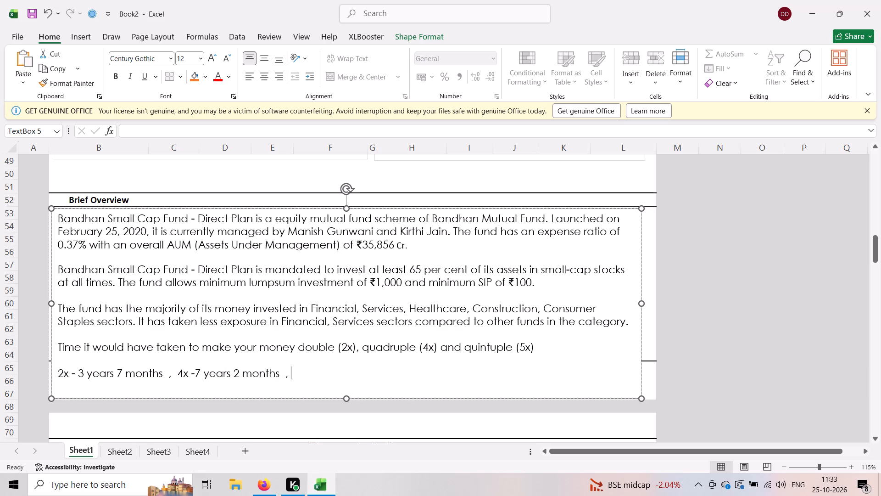
type("5x")
key("minus")
left_click(262, 490)
scroll(266, 391, "up", 1)
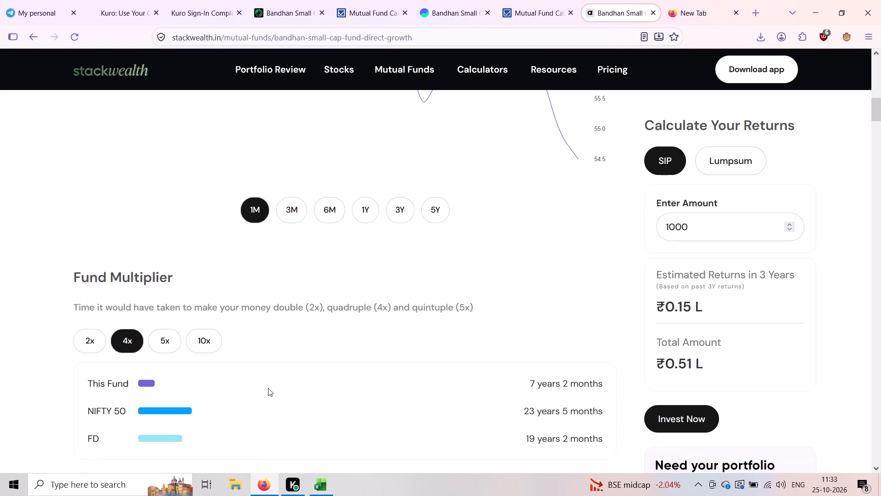
left_click(166, 341)
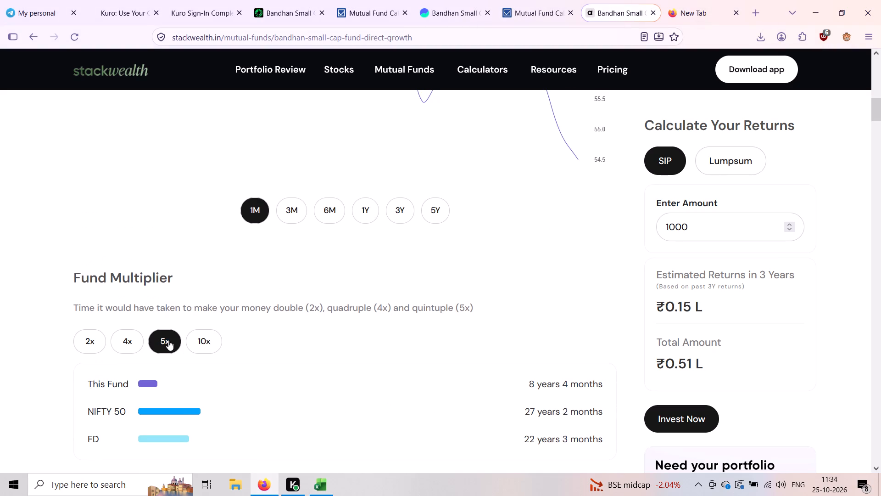
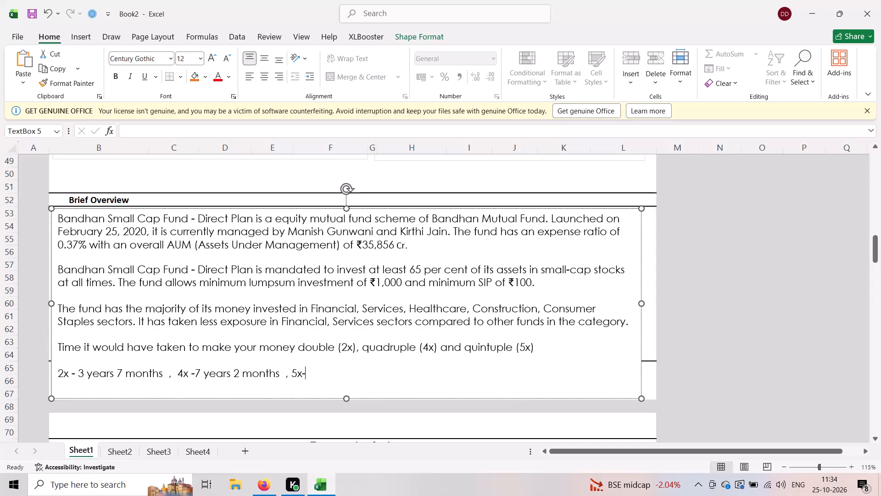
Complete the 5x entry in the Brief Overview text box with "8 years 4 months" and a space between "5x" and its hyphen.
type("8 year")
key("space")
key("BackSpace")
type("s 4 months")
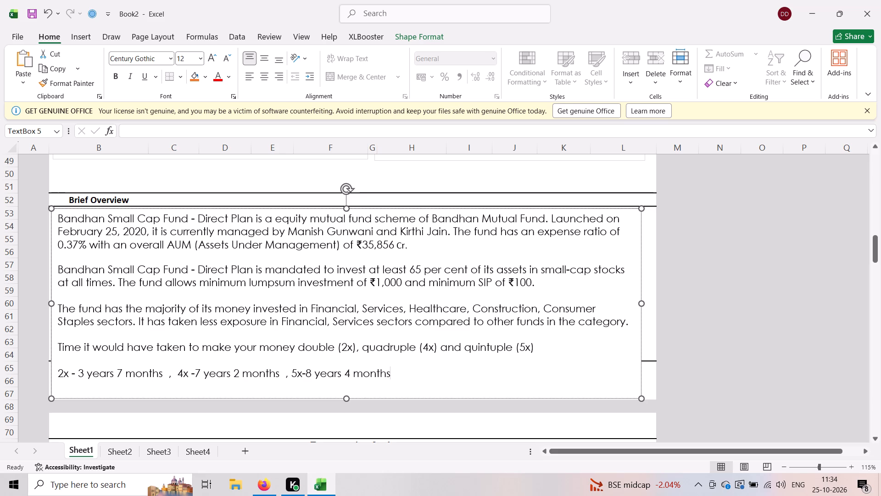
left_click(299, 377)
left_click(300, 373)
key("space")
left_click_drag(291, 483, 253, 490)
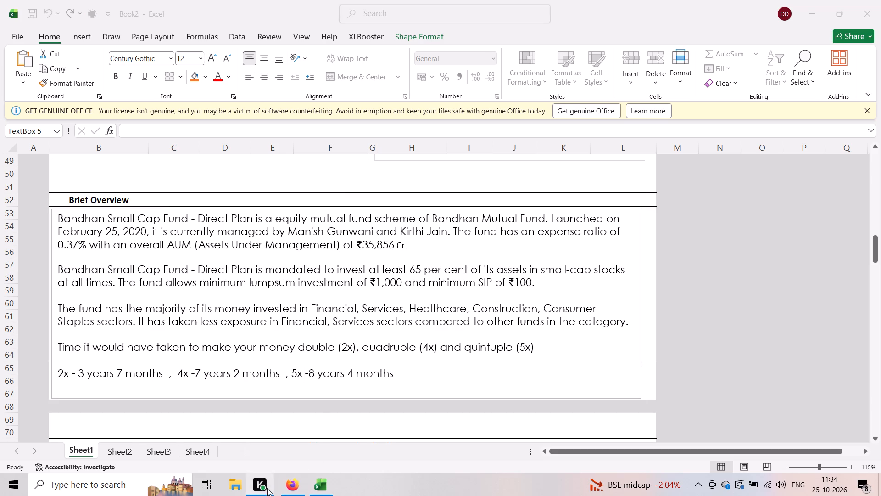
Add ", 10x - " after the 5x entry in the Brief Overview text box.
left_click(405, 372)
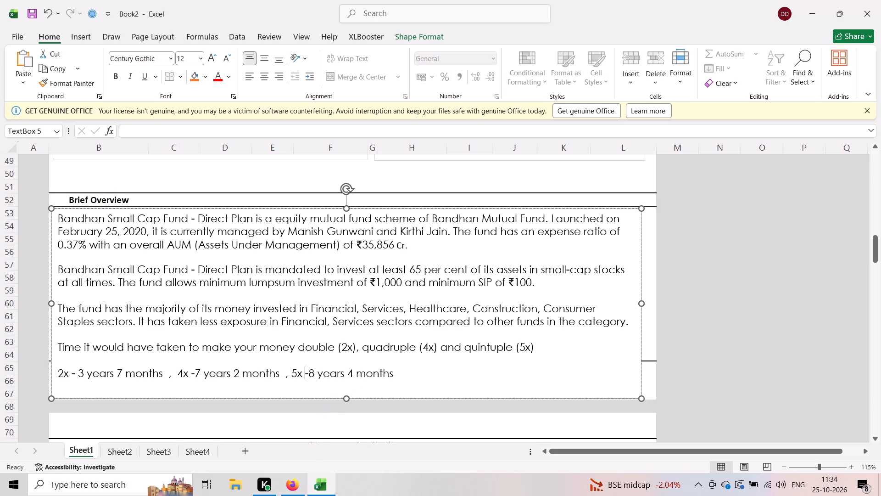
left_click(402, 378)
key("space")
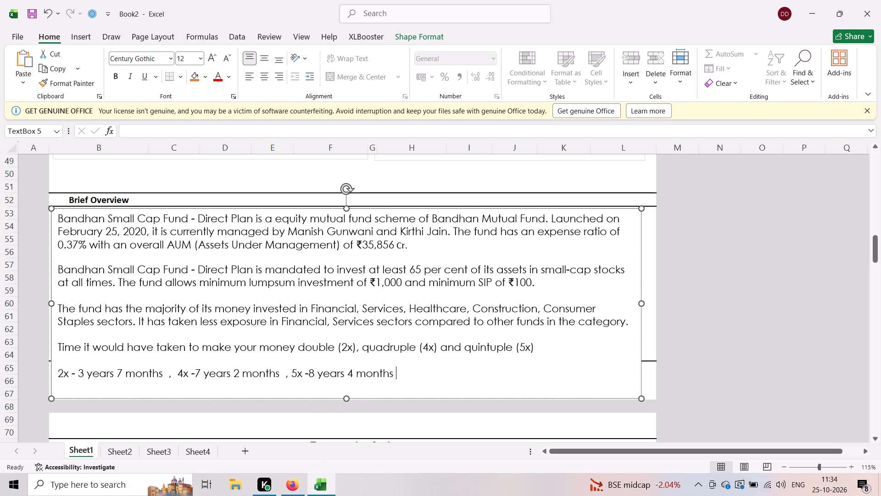
key("comma")
key("space")
type("10x")
key("minus")
key("BackSpace")
key("space")
type("-")
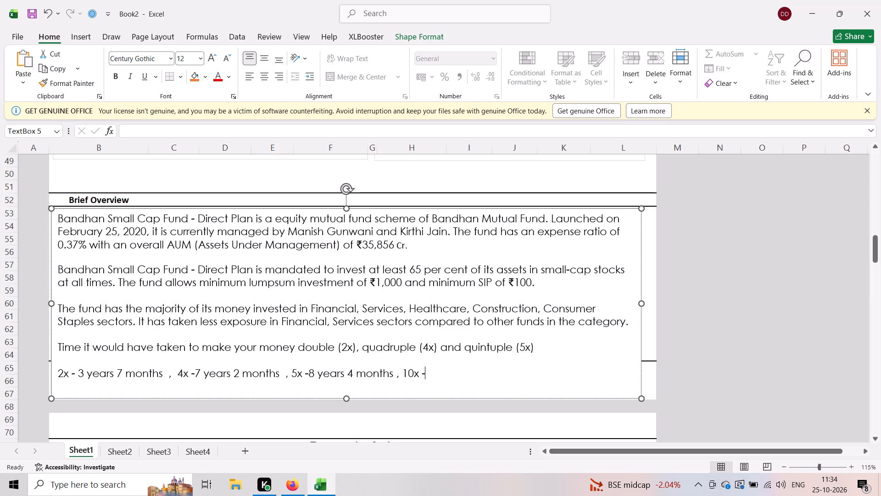
key("space")
Switch to Firefox and show the 10x Fund Multiplier times on the Stack Wealth page.
scroll(353, 435, "down", 4)
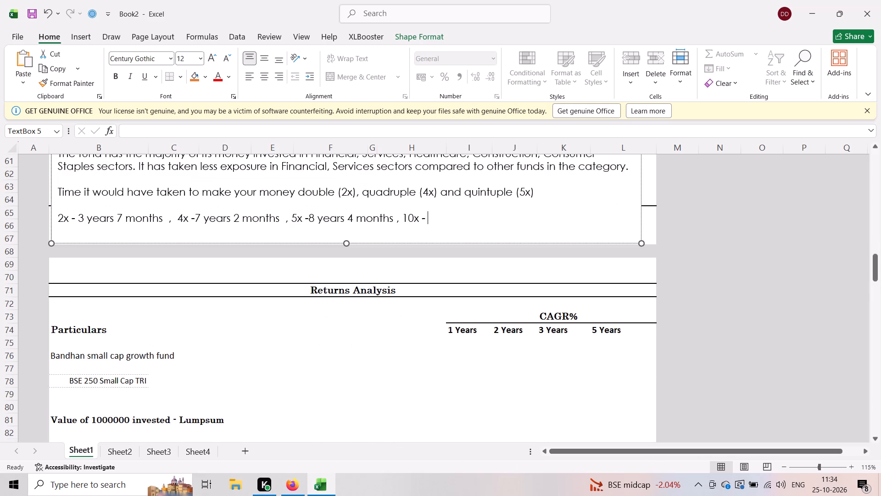
scroll(353, 436, "up", 4)
scroll(352, 436, "down", 5)
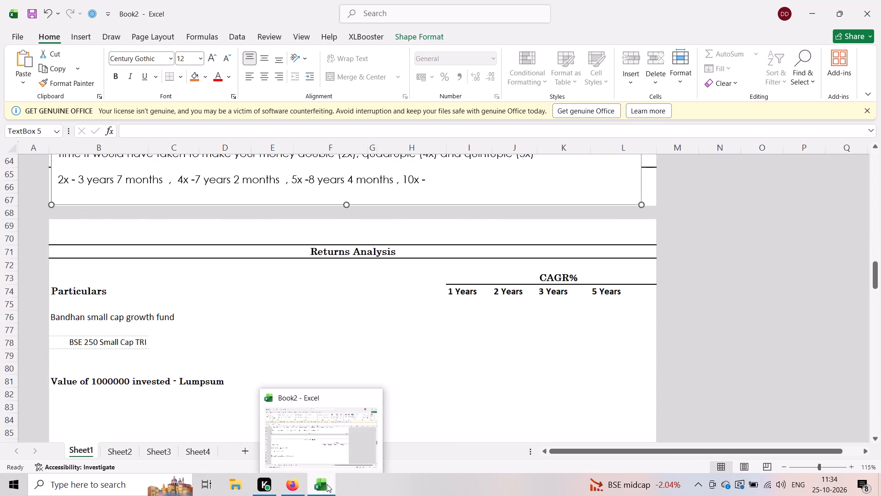
left_click(334, 458)
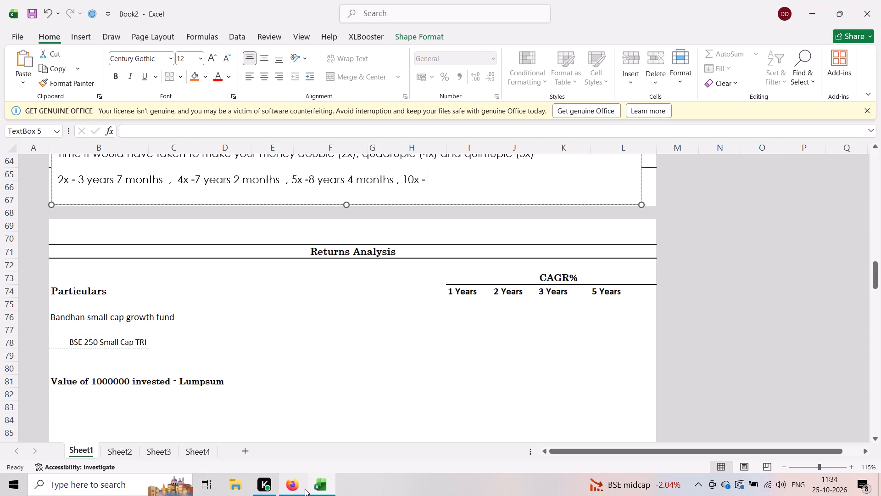
left_click(311, 462)
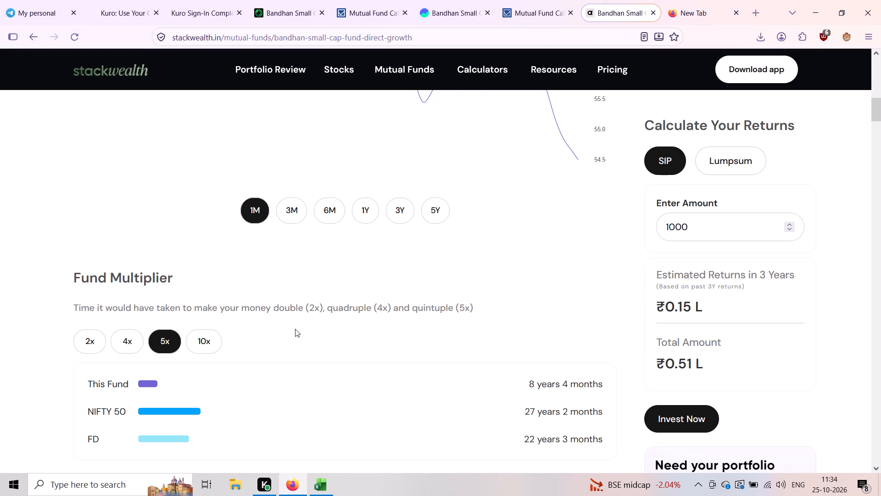
left_click(201, 353)
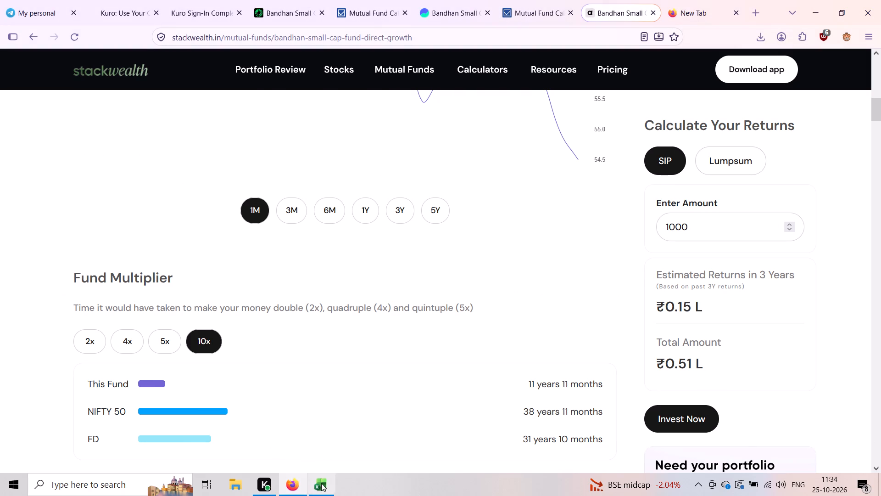
Back in Excel, enter This Fund's 10x time after "10x -" as "11 year 11 months".
left_click(321, 487)
scroll(348, 450, "up", 4)
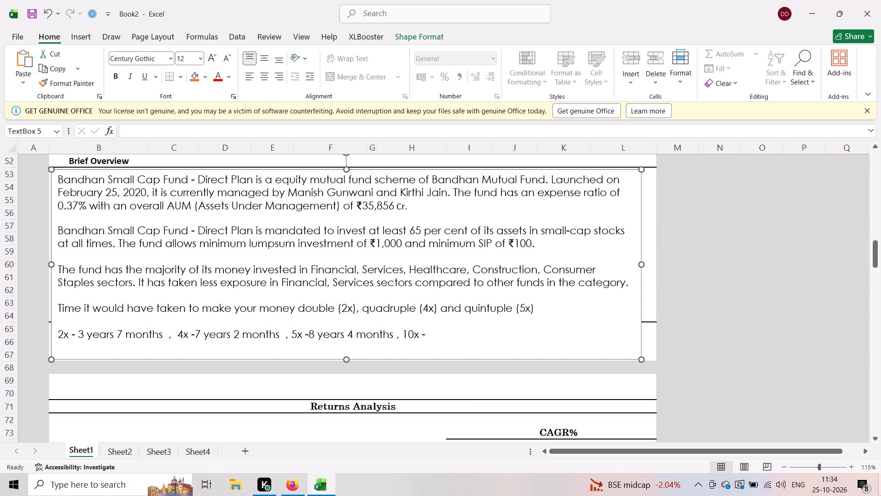
type("11 year")
key("space")
type("11 months")
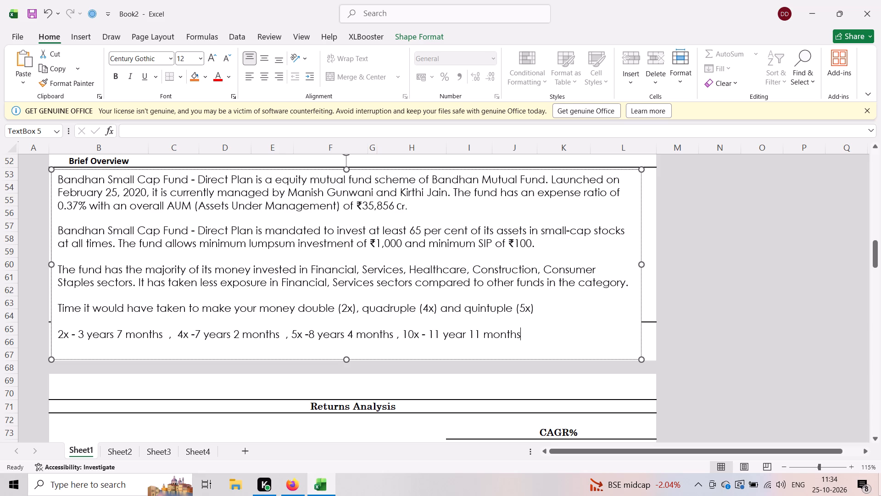
Correct "year" to "years" in the 10x entry of the Brief Overview text box.
key("Left")
key("Left")
key("Left")
key("Left")
key("Left")
key("Left")
key("Left")
key("Left")
key("Left")
key("Left")
key("Left")
key("Left")
key("Left")
key("Left")
key("Right")
key("Right")
key("Right")
key("Right")
key("s")
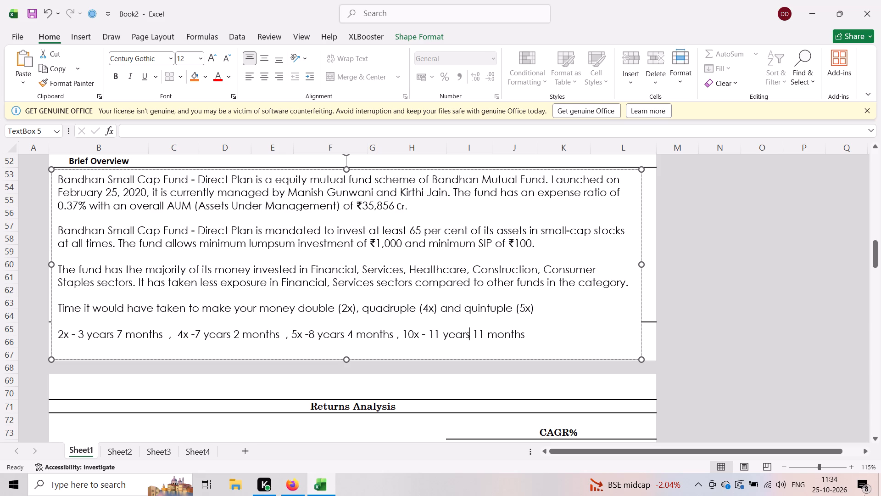
Set all the text in the Brief Overview text box to font size 11.
scroll(484, 492, "down", 2)
scroll(334, 395, "down", 4)
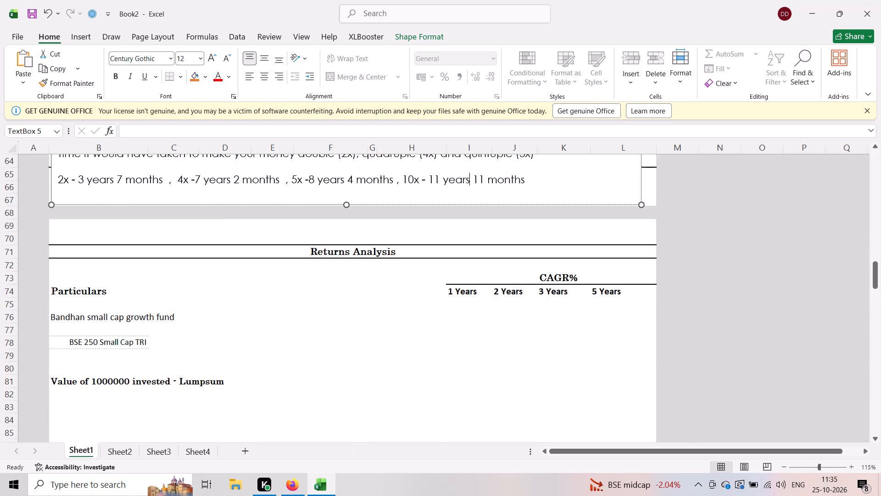
left_click(155, 316)
scroll(319, 346, "up", 3)
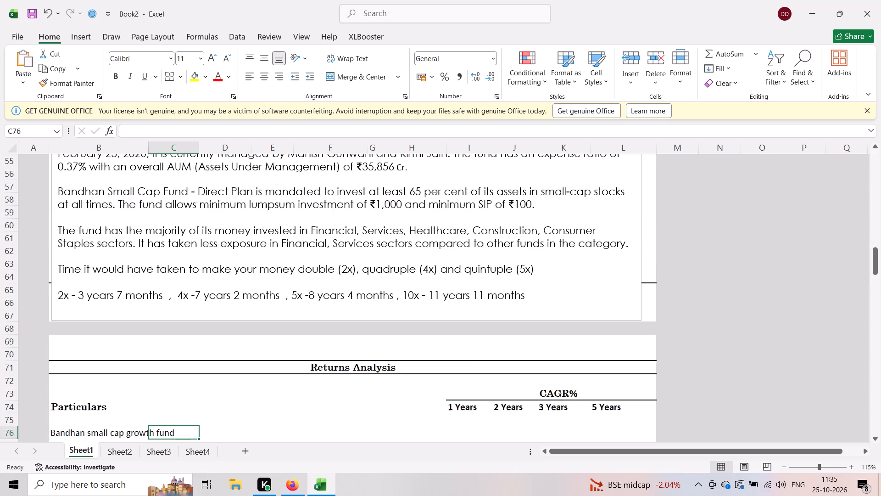
scroll(176, 267, "up", 2)
left_click(57, 220)
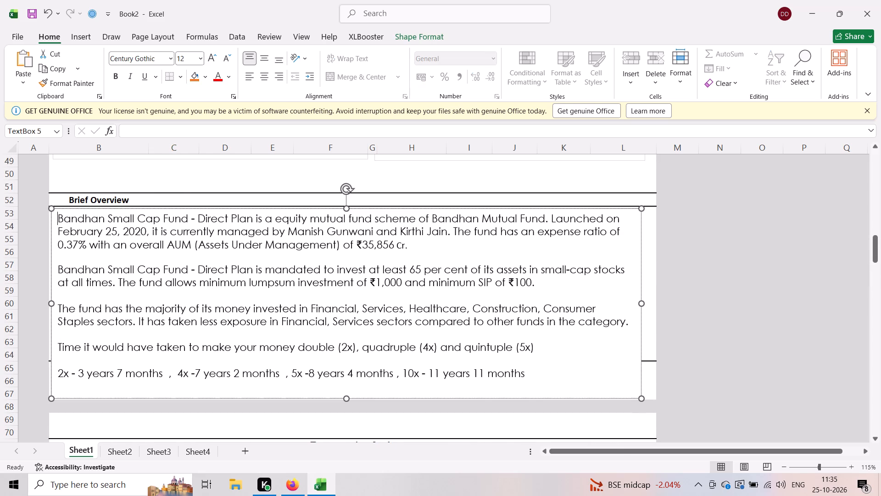
left_click_drag(57, 220, 562, 374)
left_click(201, 62)
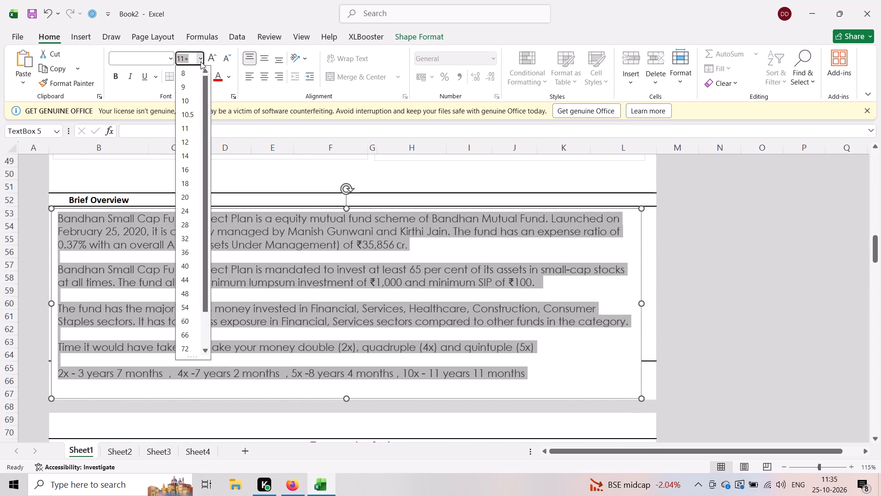
left_click(193, 126)
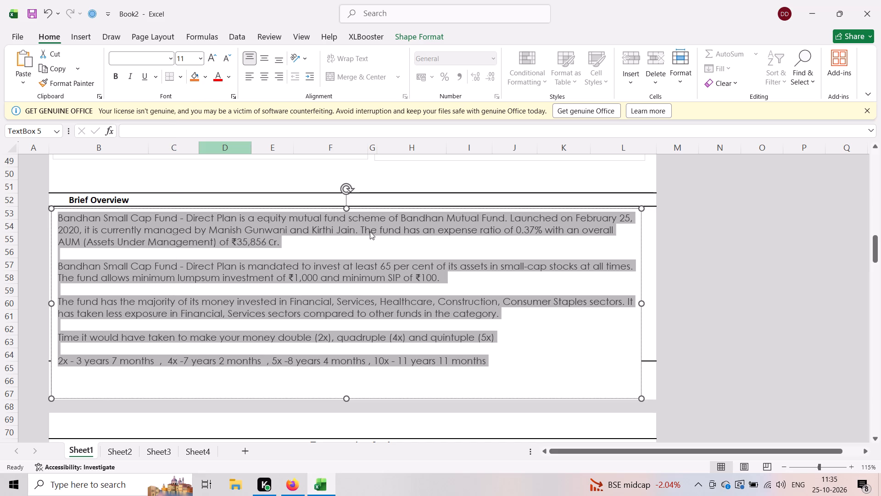
left_click(735, 295)
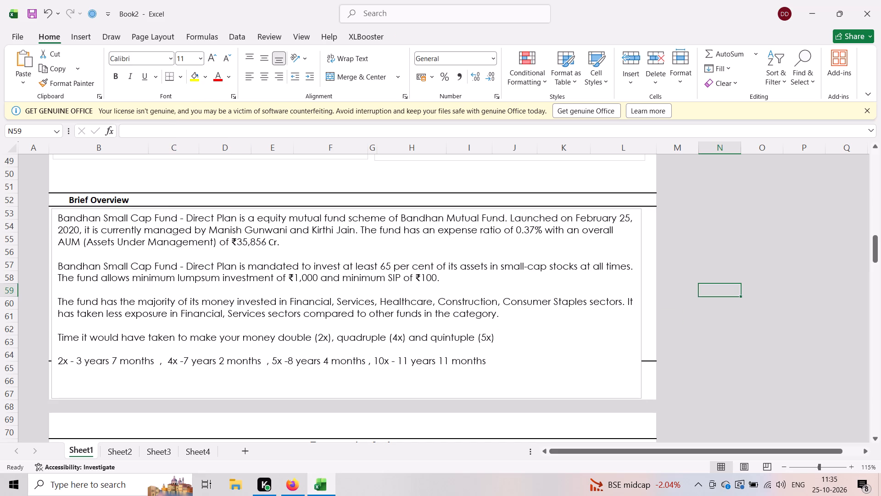
Review the report sections below the Brief Overview, from Returns Analysis through the risk metrics to Portfolio Analysis.
scroll(758, 333, "down", 2)
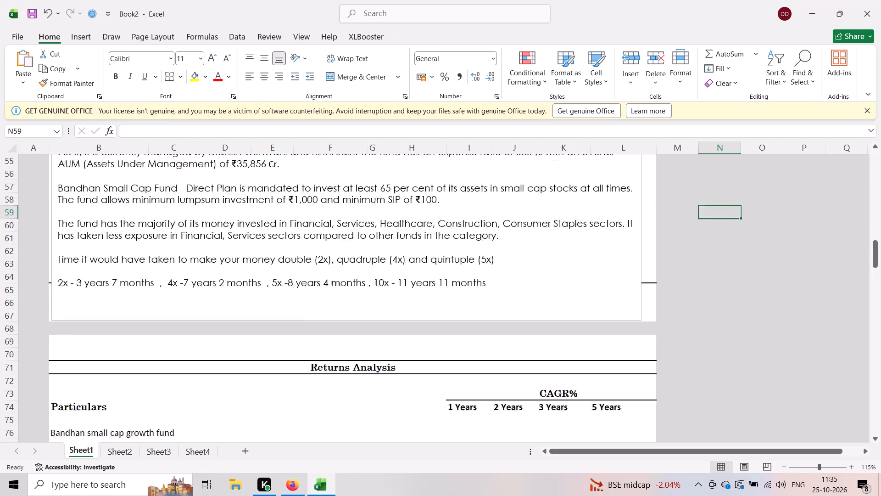
scroll(758, 333, "down", 8)
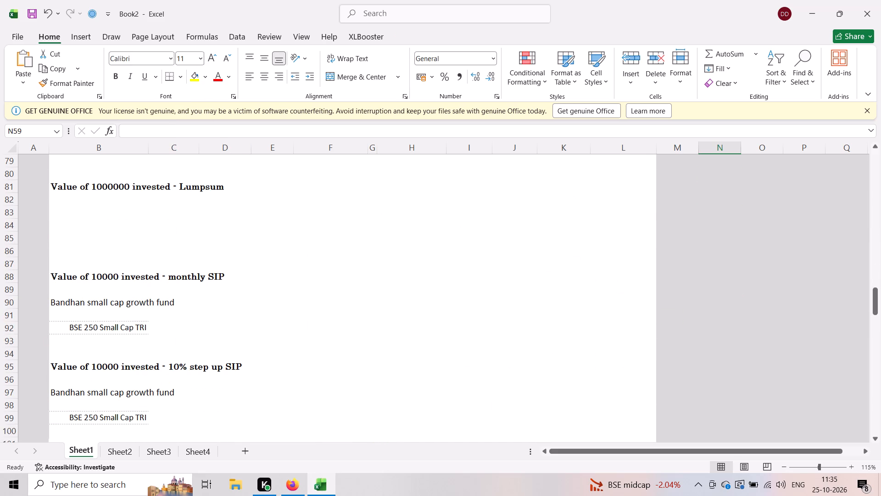
scroll(758, 333, "up", 5)
scroll(709, 351, "down", 1)
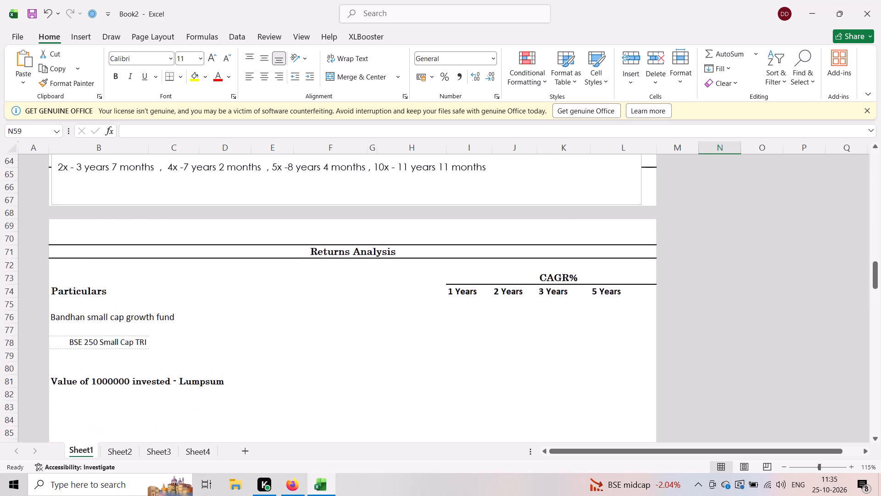
scroll(707, 353, "down", 14)
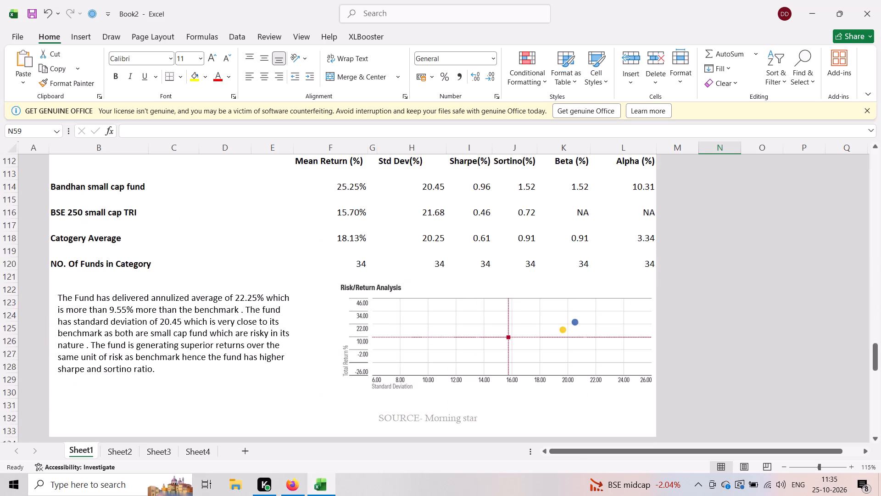
scroll(684, 366, "down", 8)
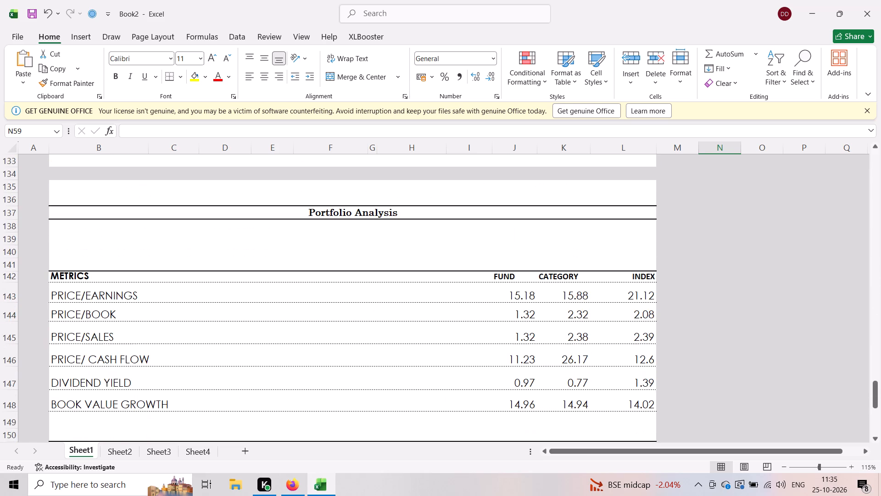
scroll(676, 364, "down", 1)
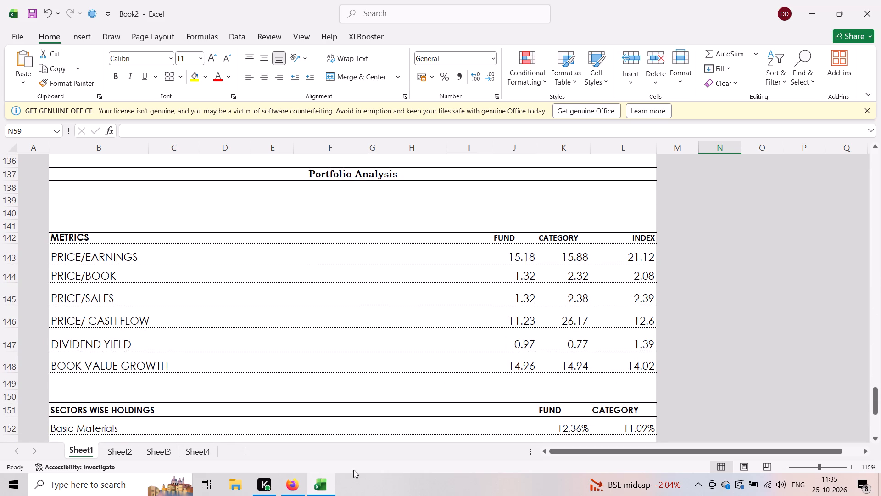
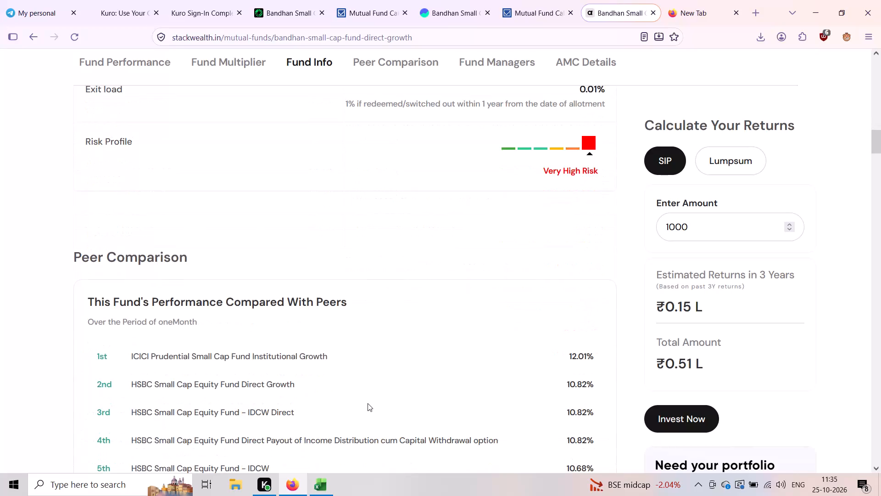
Switch to Excel and look over the METRICS and SECTORS WISE HOLDINGS tables on Sheet1.
left_click(328, 483)
scroll(307, 381, "down", 3)
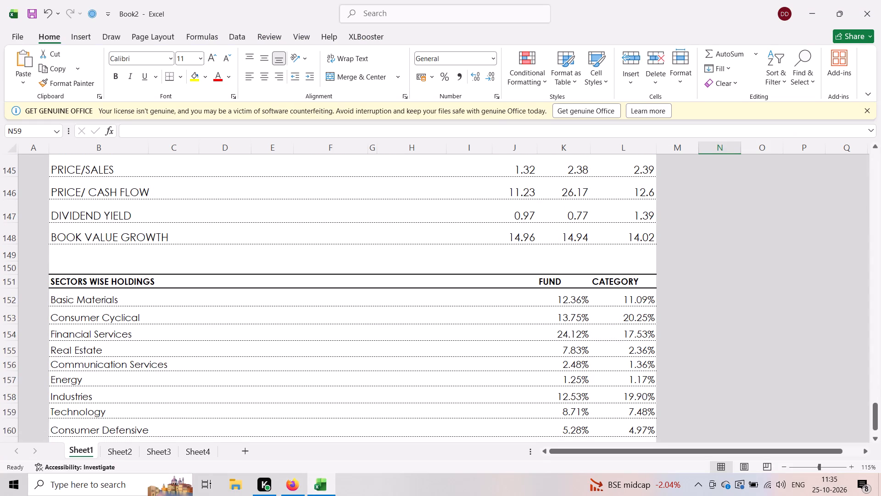
scroll(304, 382, "down", 14)
scroll(304, 381, "up", 16)
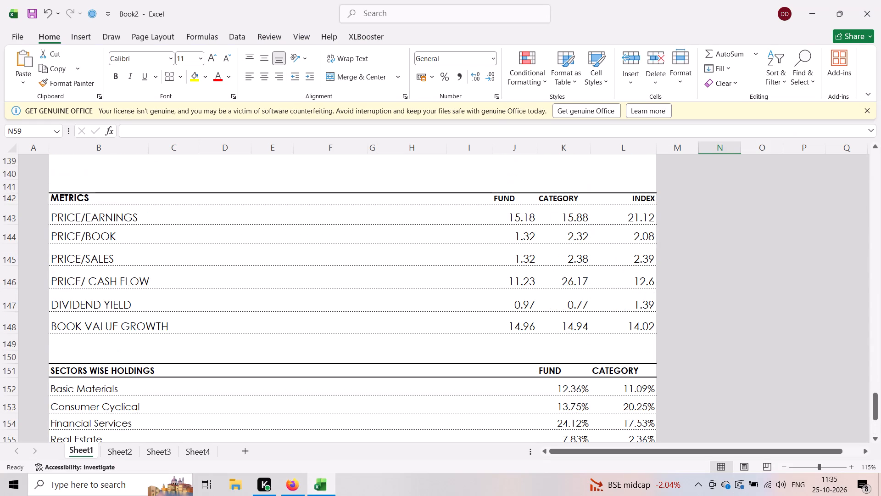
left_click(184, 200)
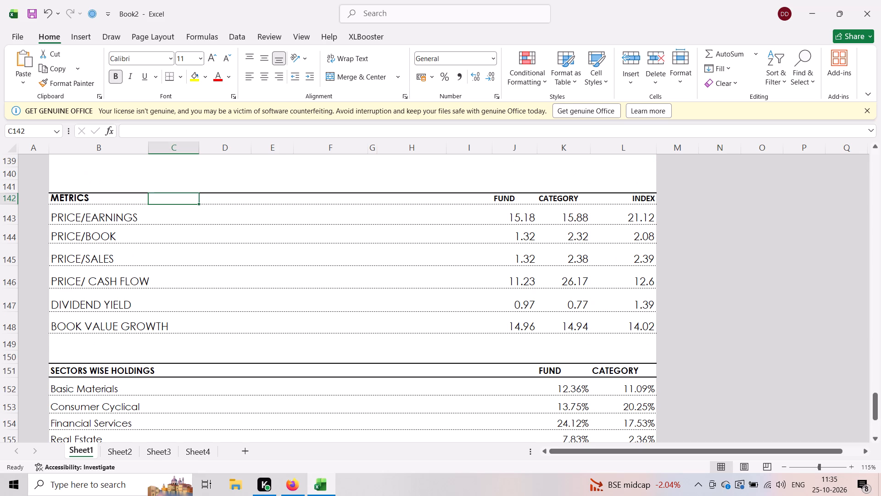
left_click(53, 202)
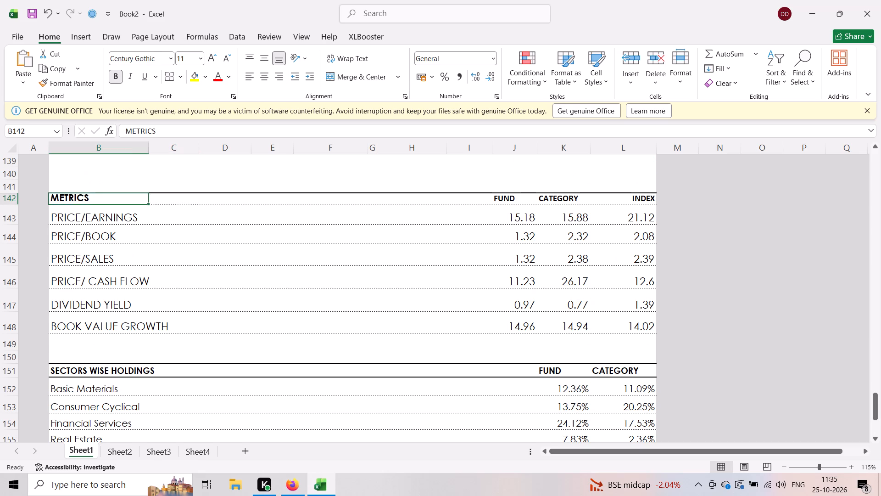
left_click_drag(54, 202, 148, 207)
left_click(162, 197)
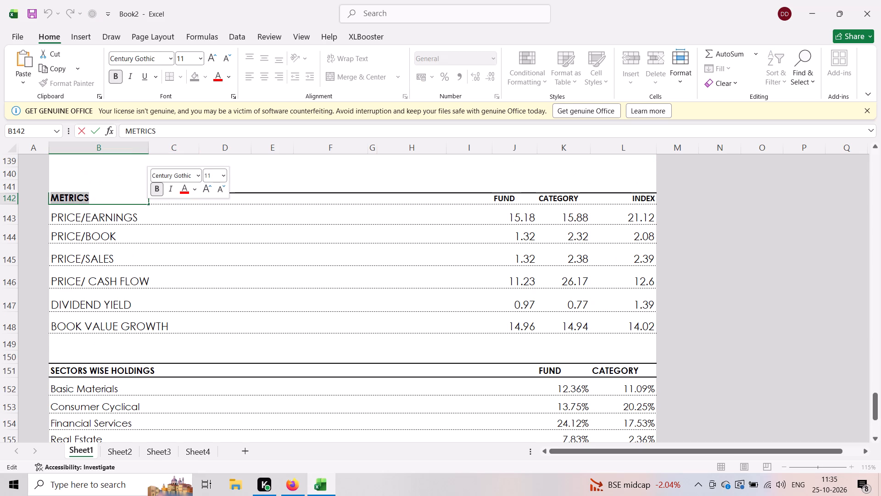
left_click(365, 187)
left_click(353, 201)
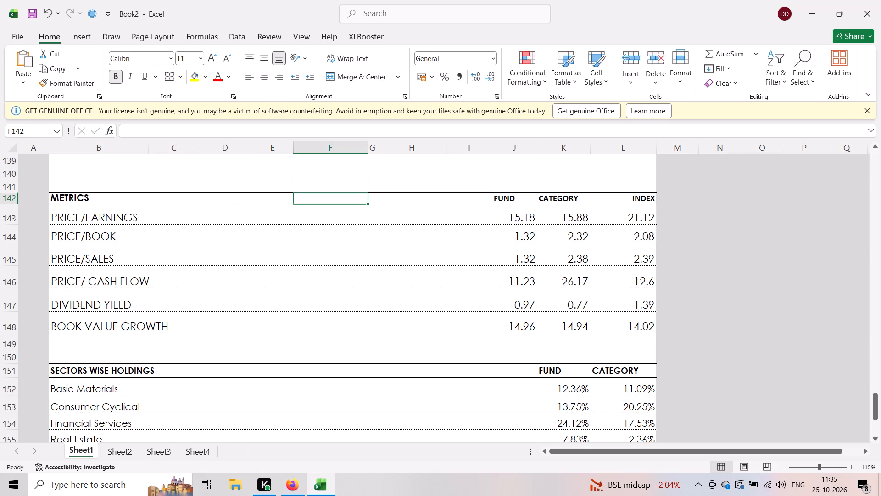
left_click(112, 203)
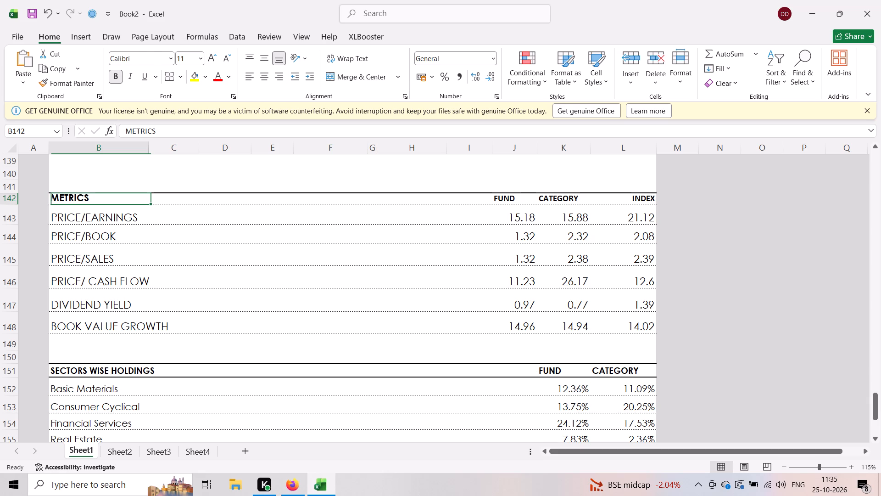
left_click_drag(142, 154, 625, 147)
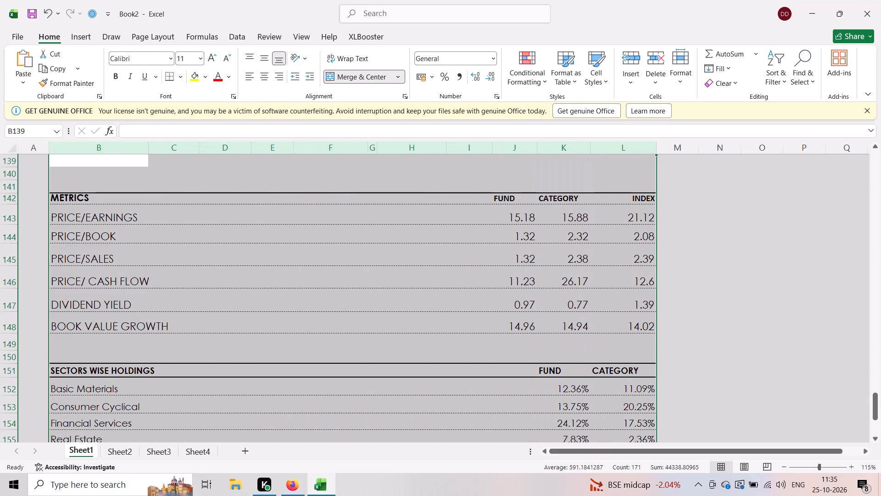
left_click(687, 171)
Apply a solid bottom border to the METRICS table's header row from METRICS through FUND (B142:J142).
left_click(70, 204)
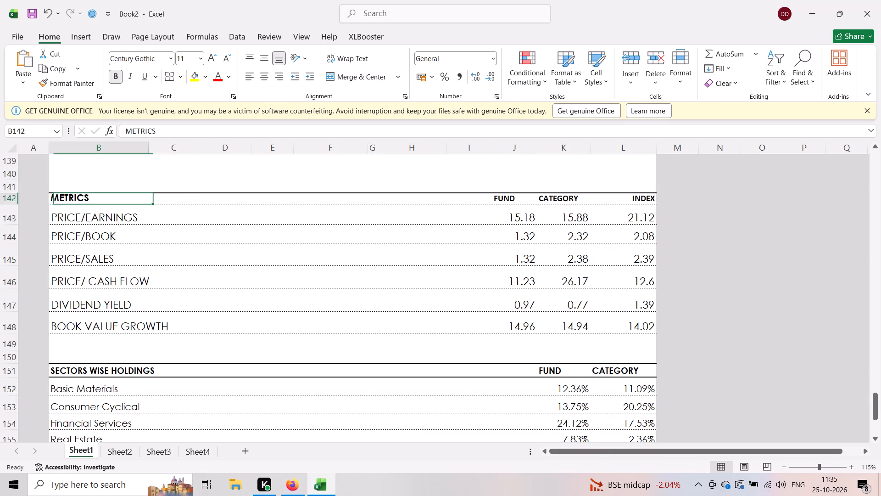
key("ctrl+shift+Right")
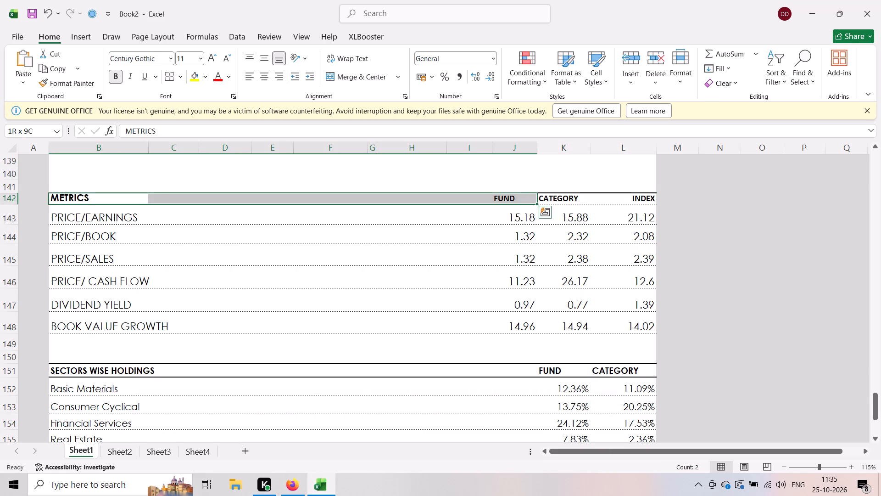
key("ctrl+1")
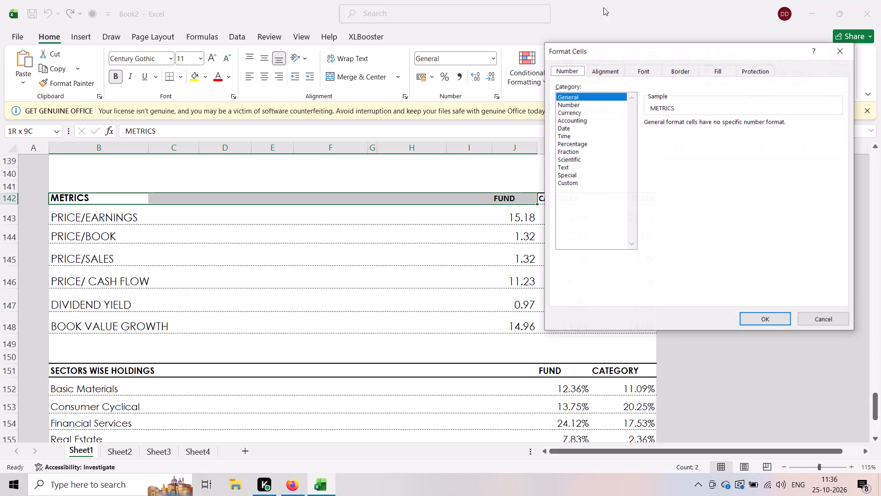
left_click(673, 70)
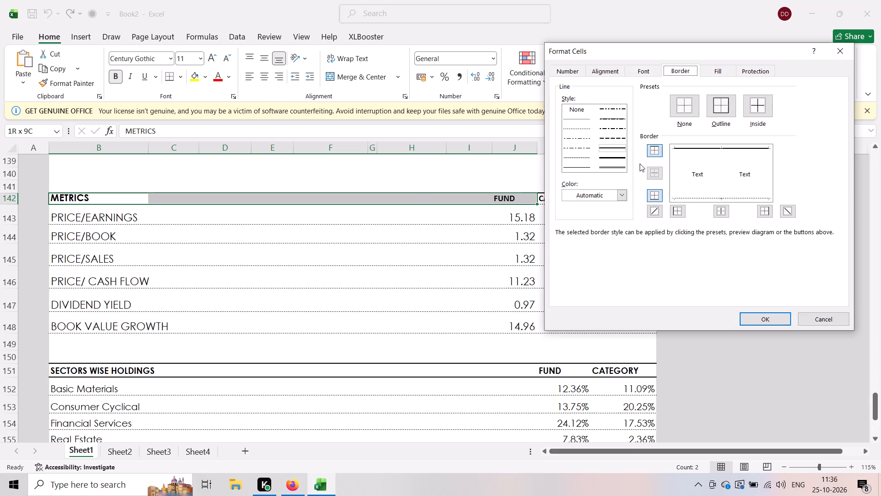
left_click(686, 193)
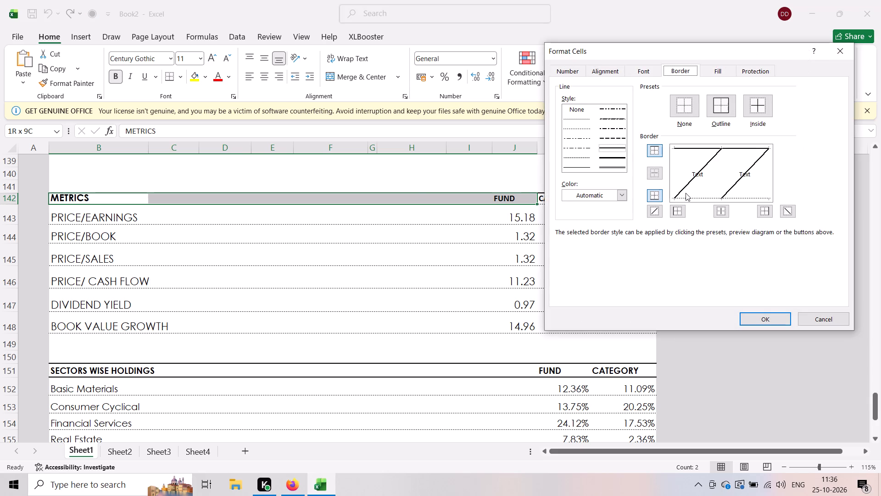
left_click(687, 186)
left_click(691, 198)
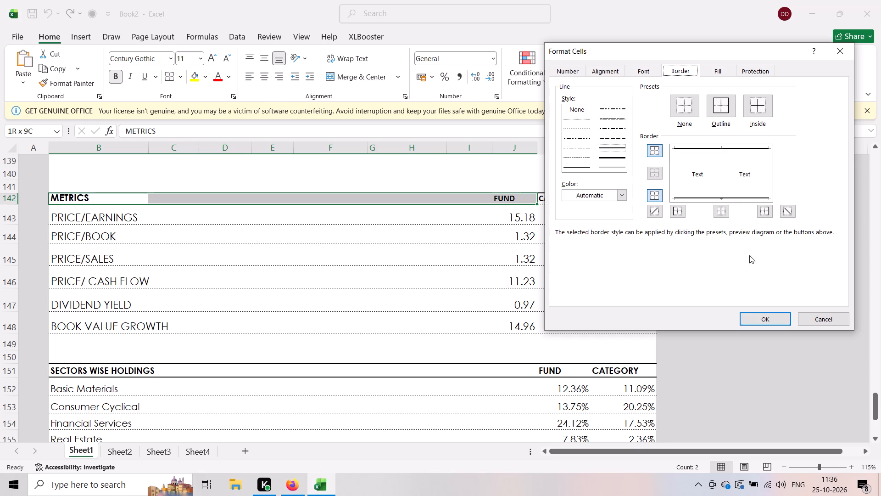
left_click(755, 314)
left_click(732, 275)
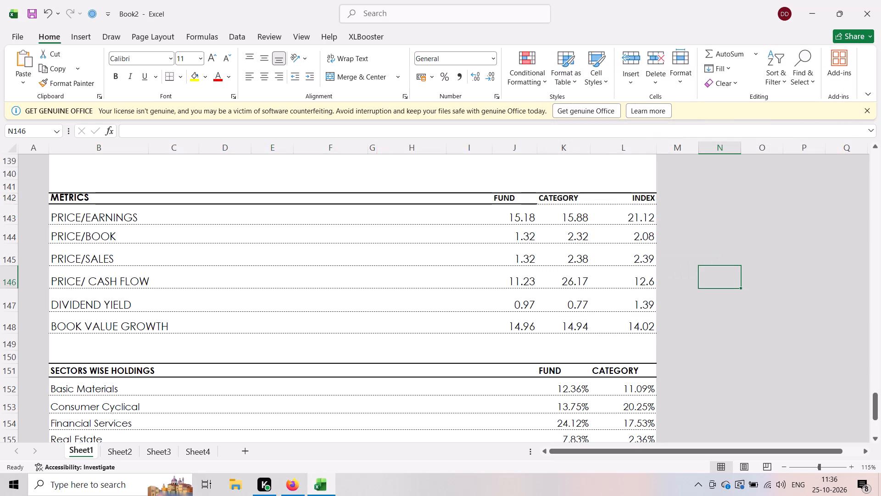
Apply the same solid bottom border to the CATEGORY and INDEX headers of the METRICS table (K142:L142).
left_click(587, 202)
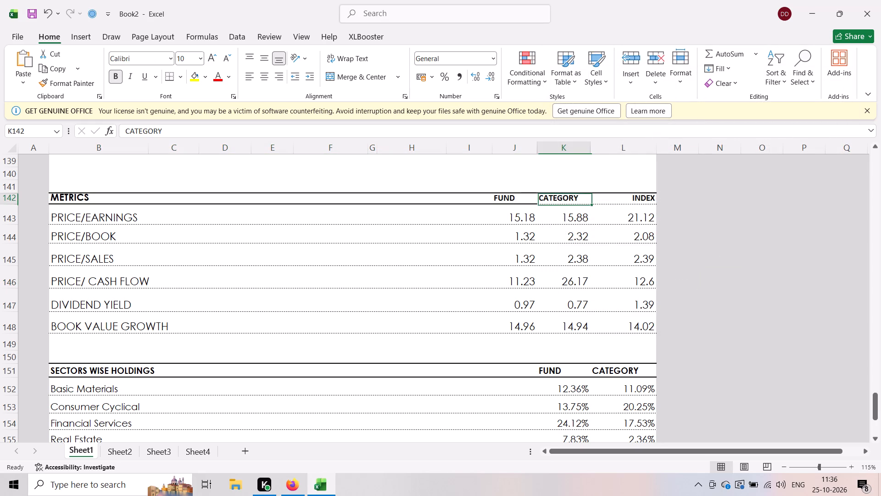
key("ctrl+shift+Right")
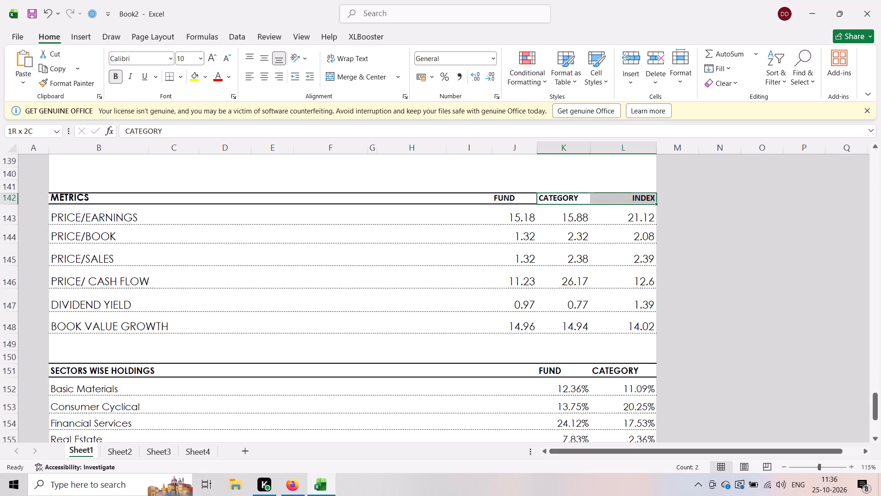
key("ctrl+1")
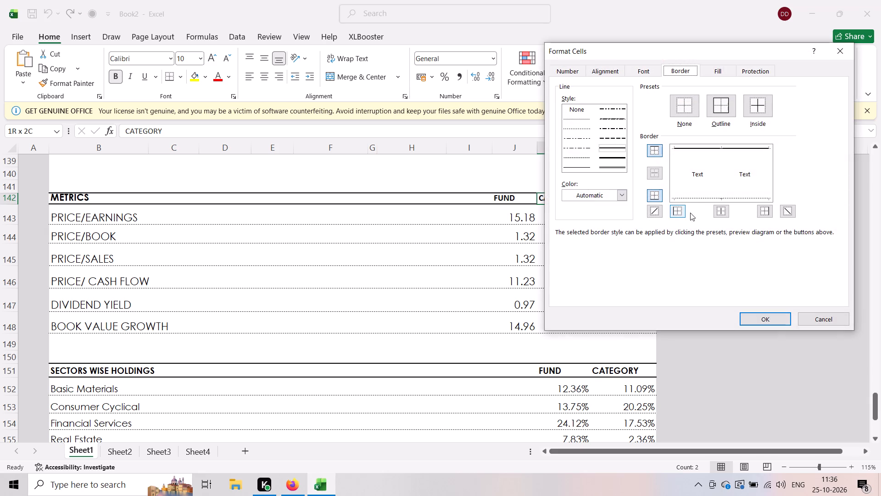
left_click(697, 196)
left_click(770, 315)
left_click(715, 259)
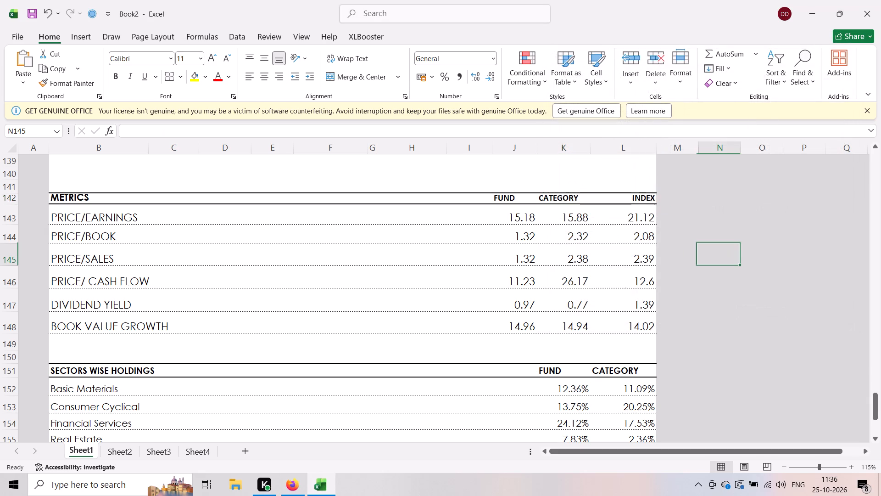
Review the Portfolio Analysis section, from its heading and the METRICS table through the sector-wise holdings.
scroll(392, 286, "down", 5)
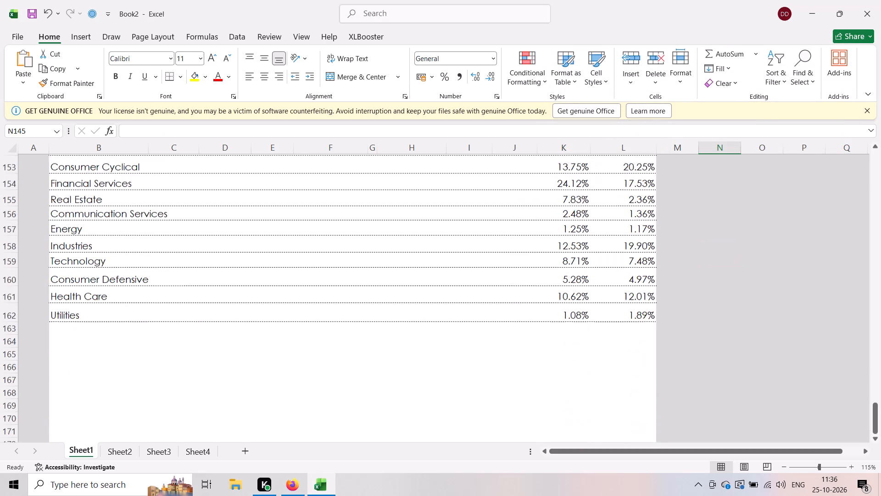
scroll(392, 286, "up", 4)
scroll(392, 286, "down", 1)
scroll(392, 286, "up", 3)
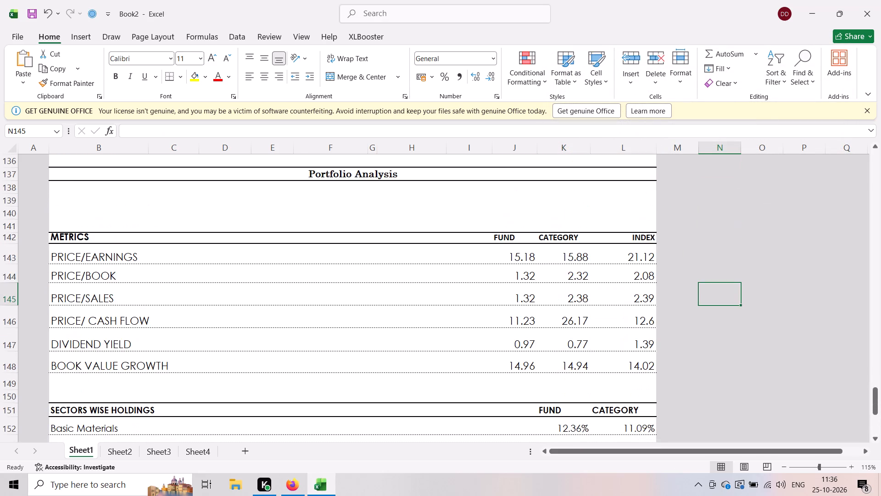
scroll(392, 286, "up", 5)
scroll(359, 310, "down", 3)
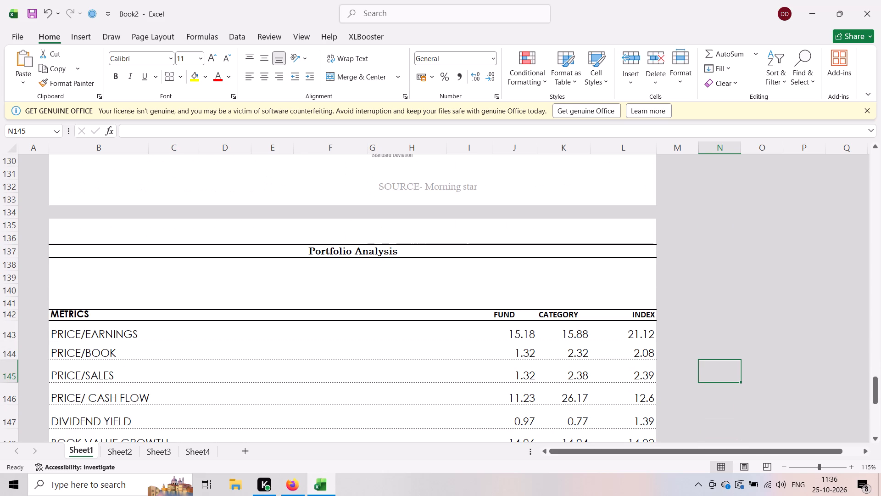
scroll(359, 310, "up", 1)
scroll(346, 333, "down", 2)
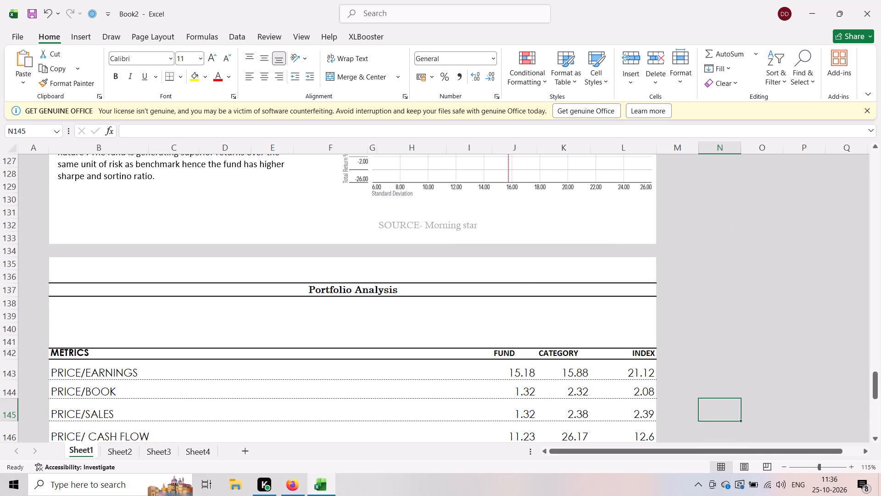
scroll(346, 333, "down", 5)
scroll(346, 330, "up", 4)
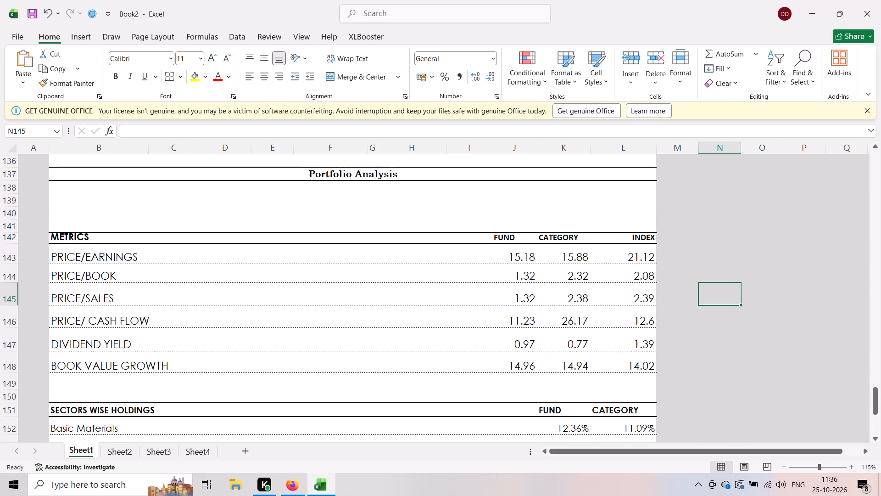
Shrink empty rows 138 to 141 between the Portfolio Analysis heading and the METRICS table, and slightly shorten row 136 above the heading.
left_click(60, 197)
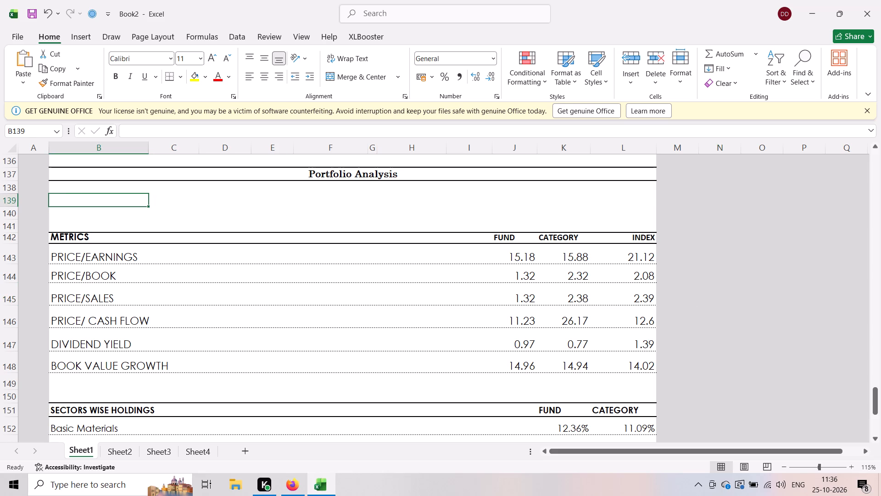
left_click_drag(15, 206, 11, 197)
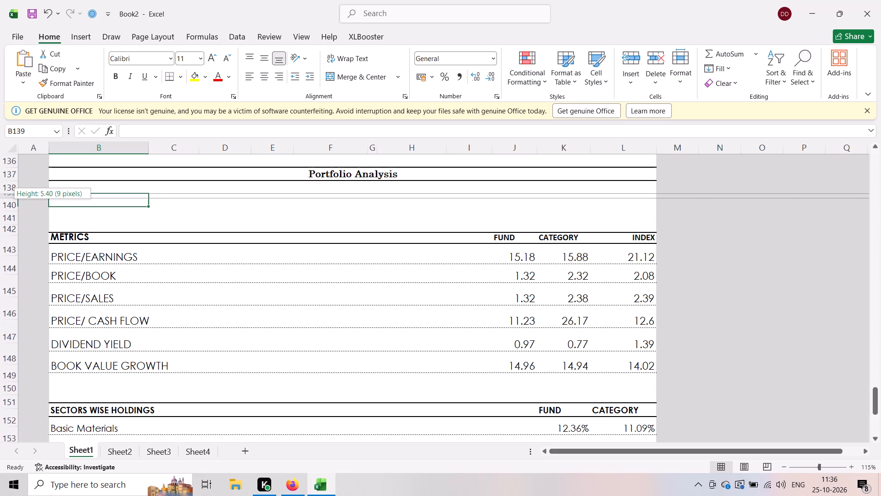
left_click_drag(11, 197, 11, 196)
left_click_drag(17, 208, 17, 206)
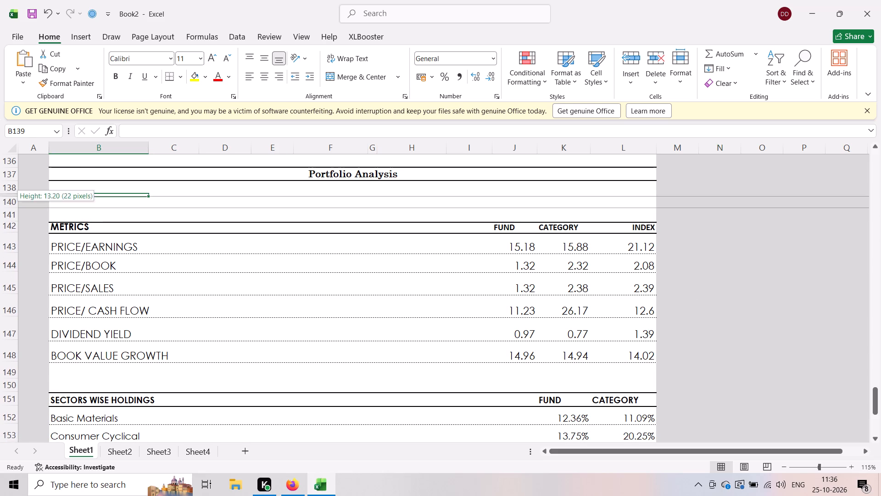
left_click_drag(17, 206, 17, 197)
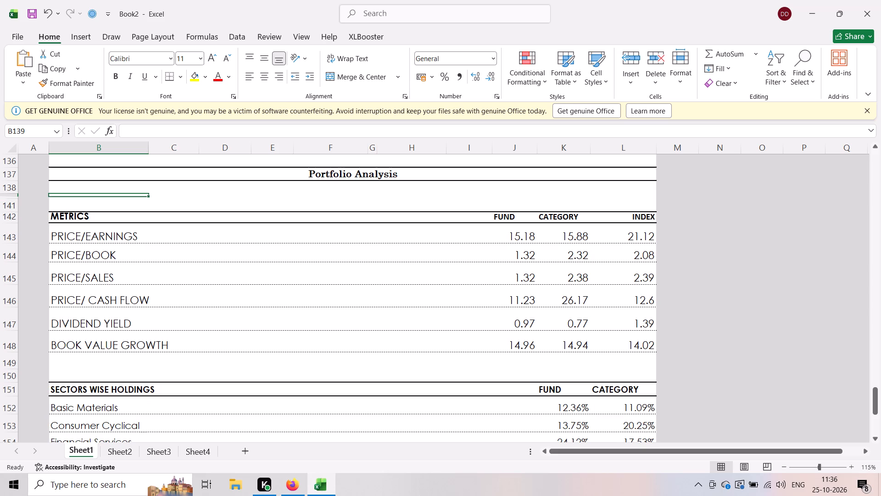
left_click_drag(15, 212, 14, 203)
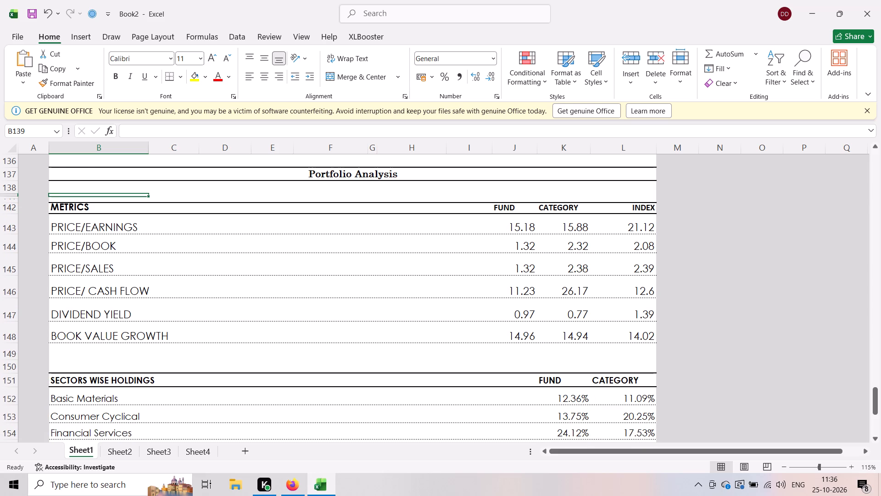
left_click_drag(14, 192, 15, 186)
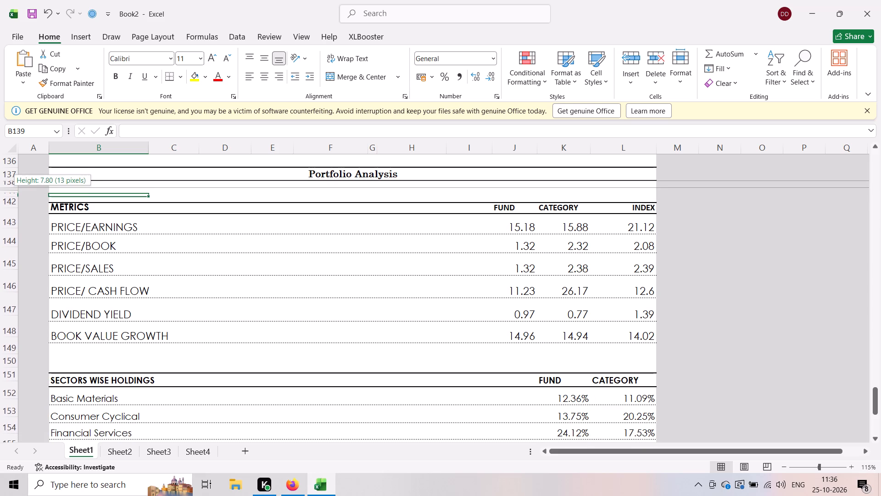
left_click_drag(15, 186, 15, 182)
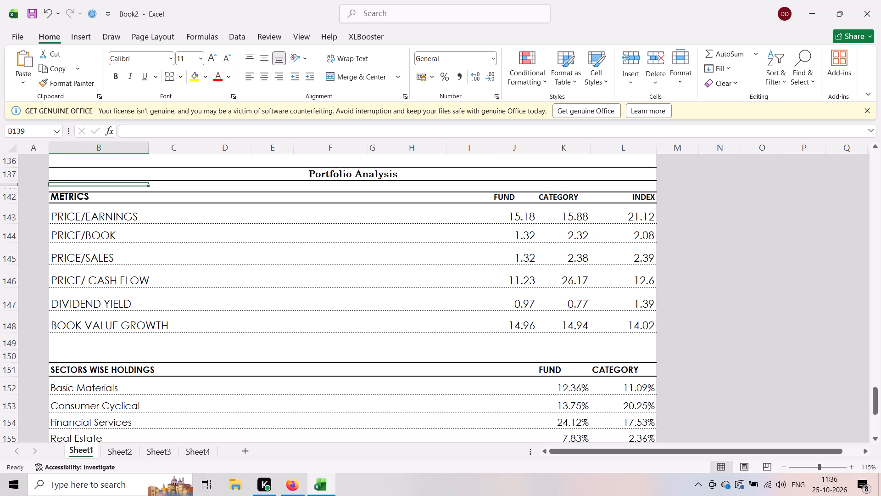
left_click(739, 267)
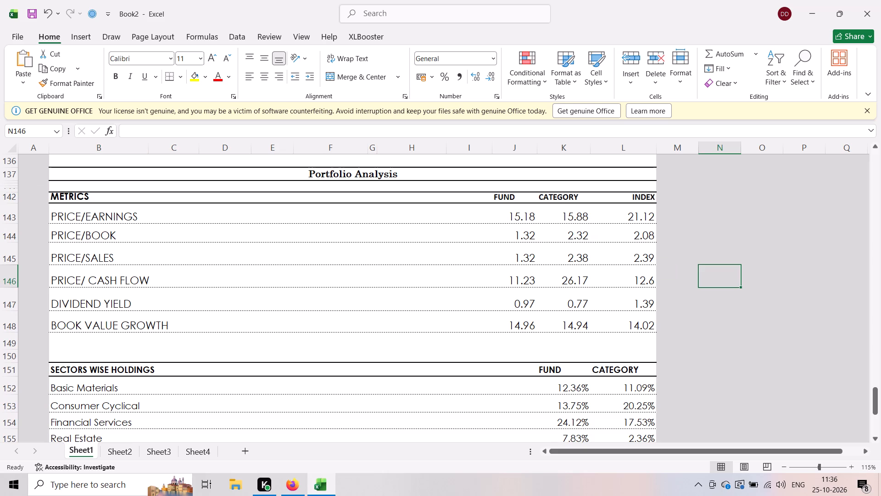
left_click(15, 166)
Remove the bottom border from the Portfolio Analysis heading (B137).
left_click(282, 173)
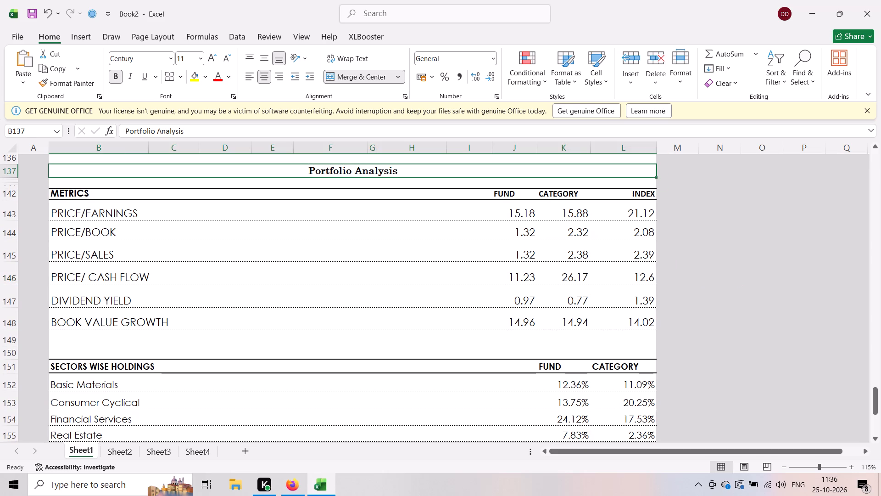
key("ctrl+1")
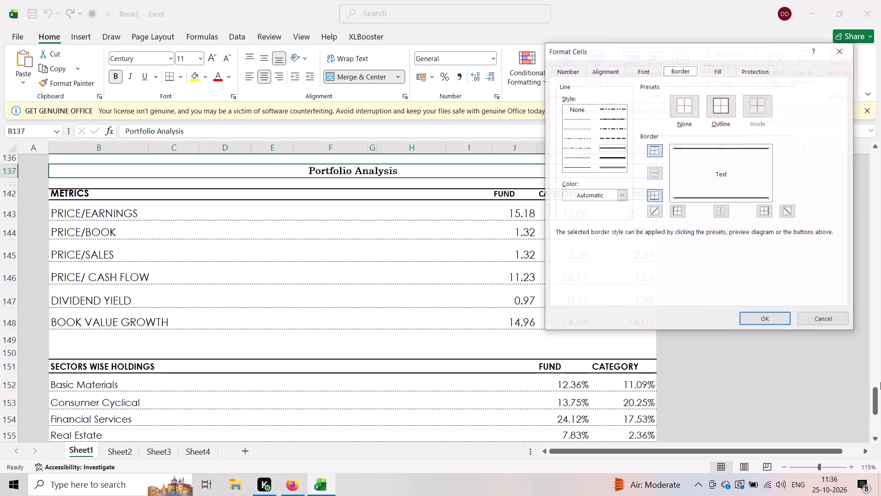
left_click(743, 193)
left_click(746, 189)
left_click(741, 196)
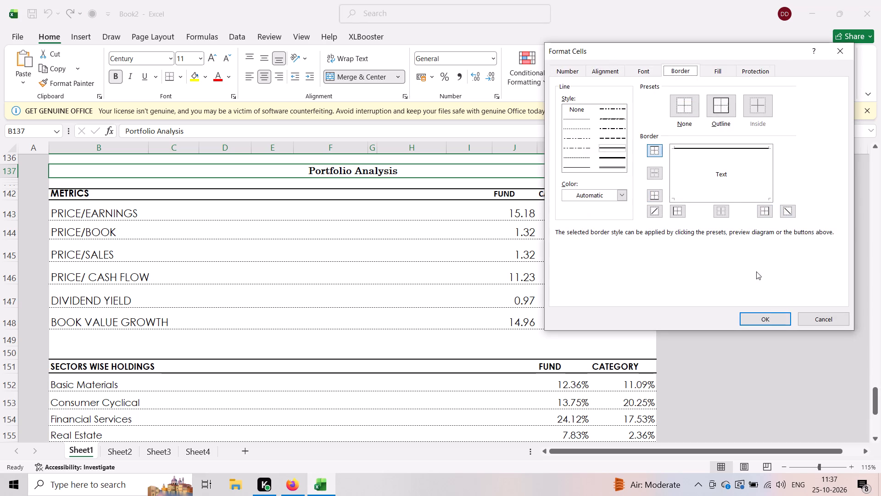
left_click(773, 321)
left_click(750, 287)
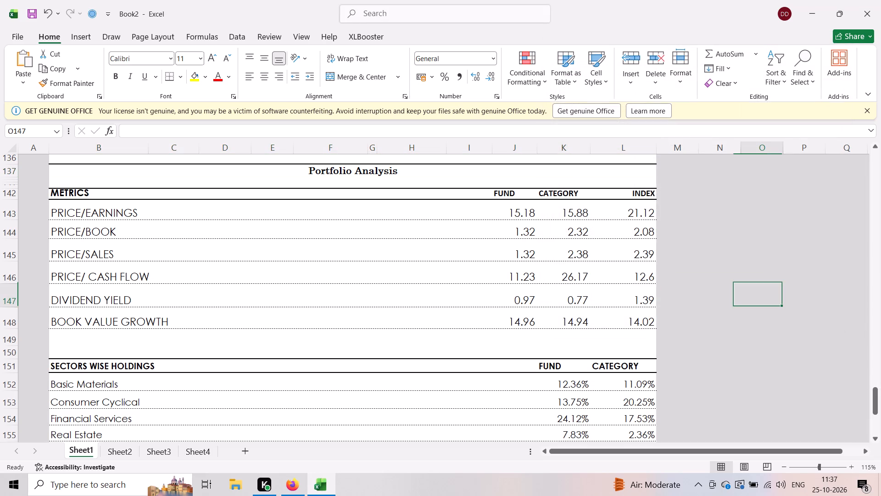
Remove the top and bottom borders from the METRICS table's header row from METRICS through FUND (B142:J142).
left_click(361, 190)
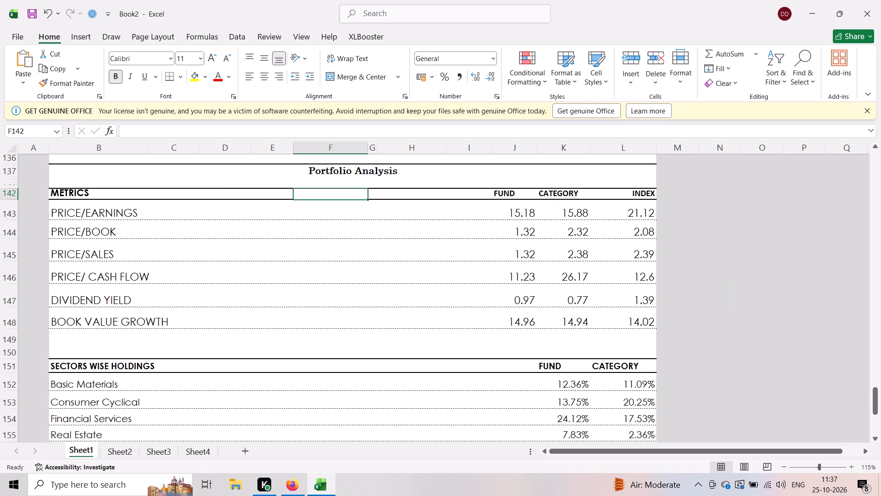
left_click(168, 195)
left_click(85, 192)
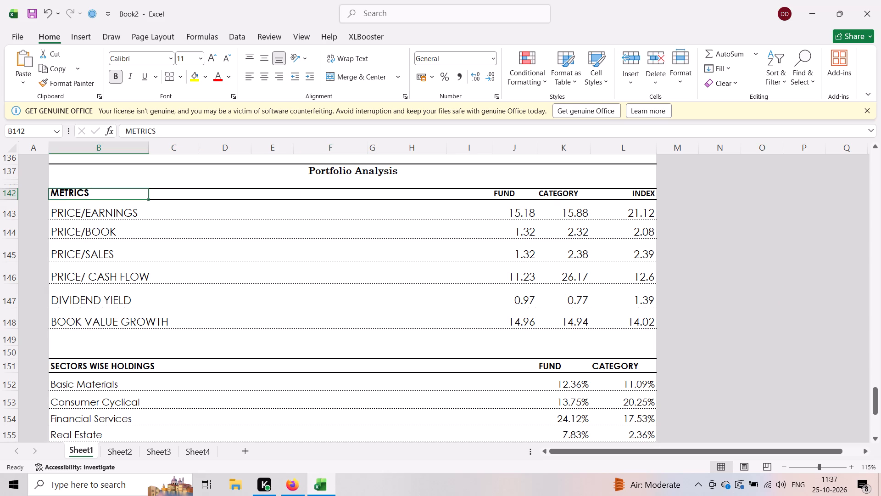
key("ctrl+shift+Right")
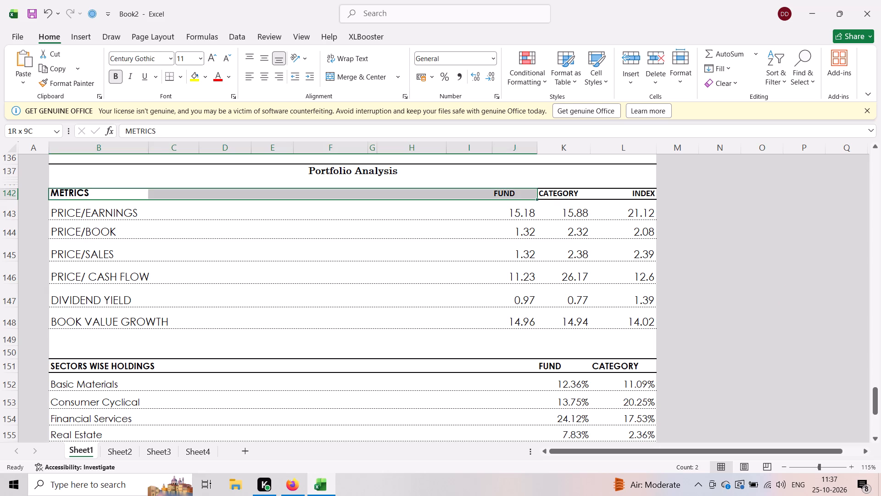
key("ctrl+1")
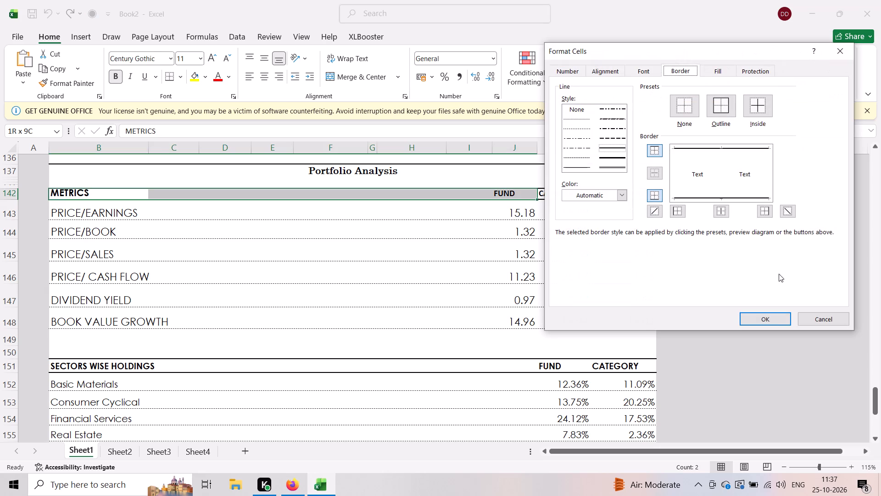
left_click(715, 146)
left_click(724, 197)
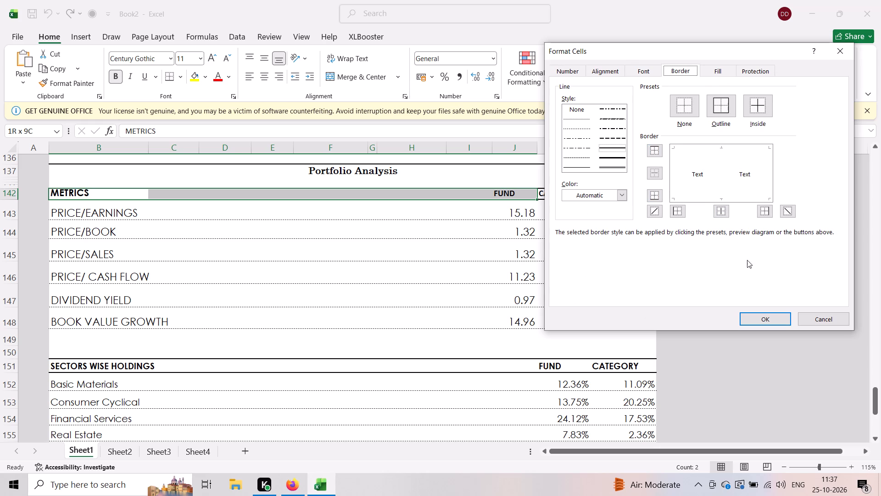
left_click(764, 315)
left_click(773, 261)
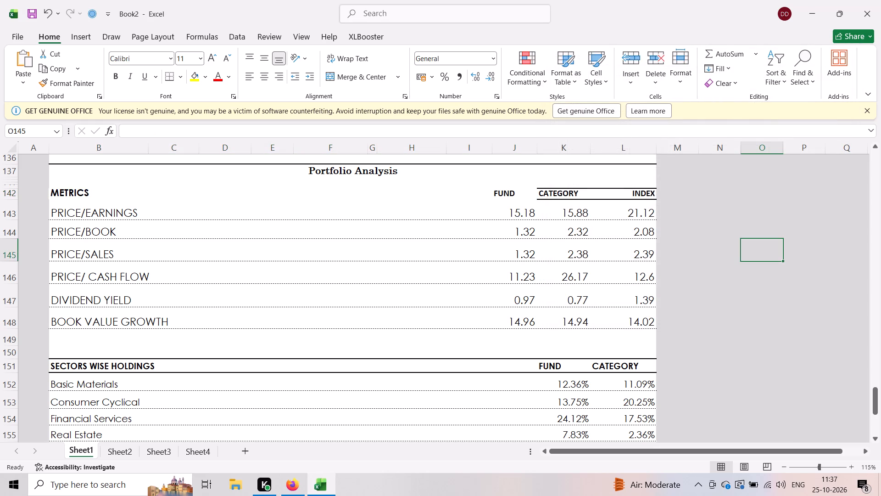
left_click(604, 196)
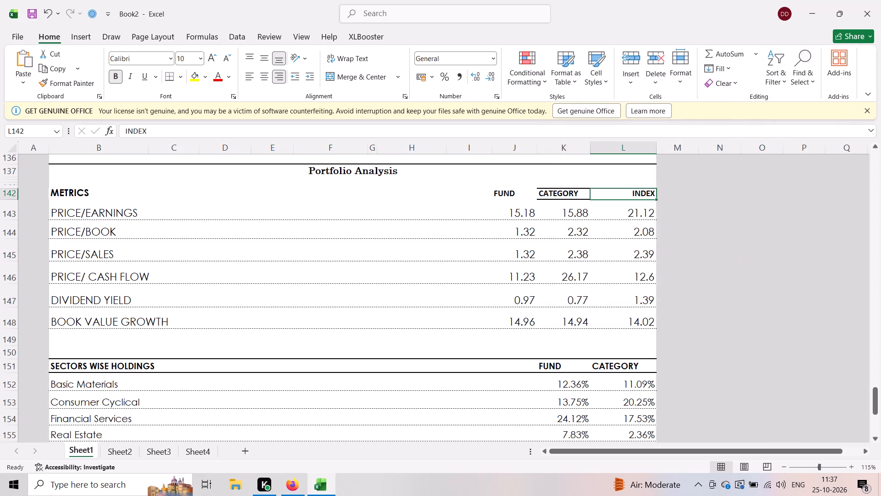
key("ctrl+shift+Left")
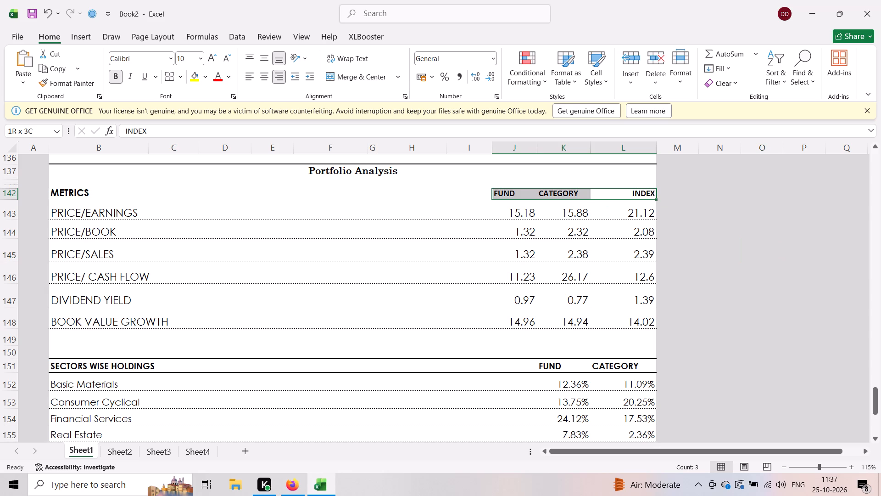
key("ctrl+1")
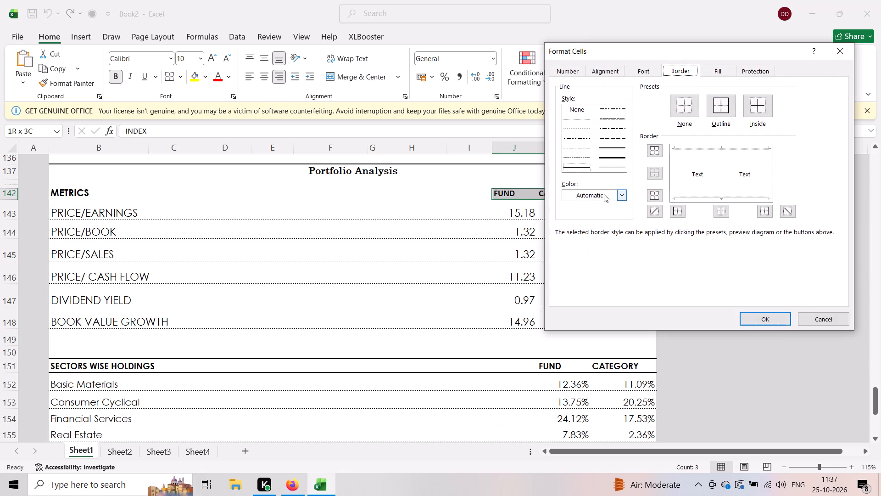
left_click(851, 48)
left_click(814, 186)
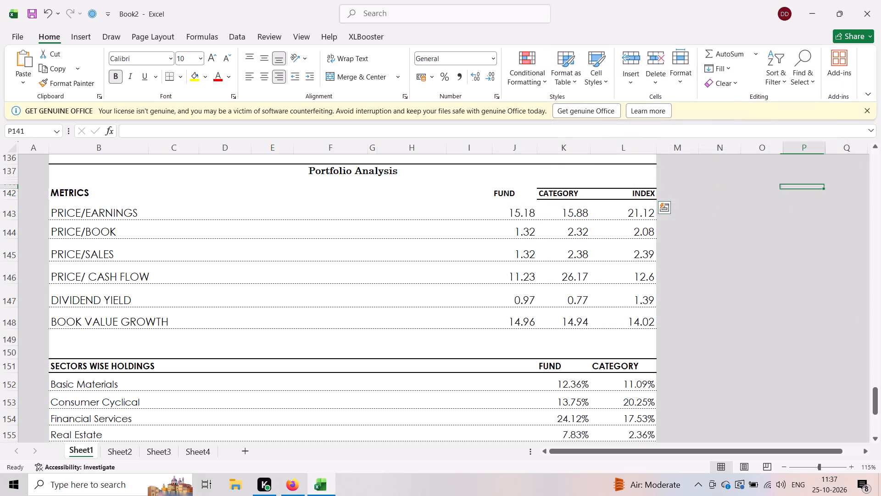
Remove the top border from the CATEGORY and INDEX headers of the METRICS table (K142:L142).
left_click_drag(564, 198, 630, 200)
left_click_drag(630, 200, 630, 193)
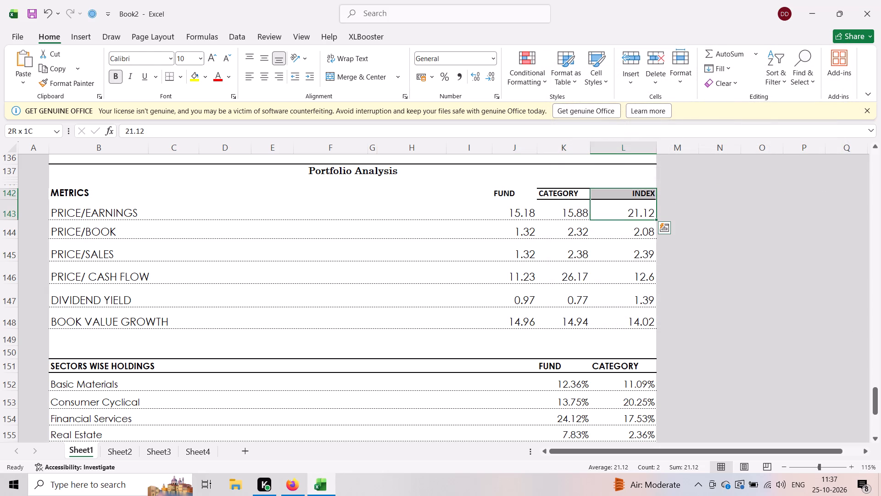
left_click_drag(630, 193, 630, 192)
left_click_drag(711, 197, 702, 199)
left_click_drag(558, 198, 626, 198)
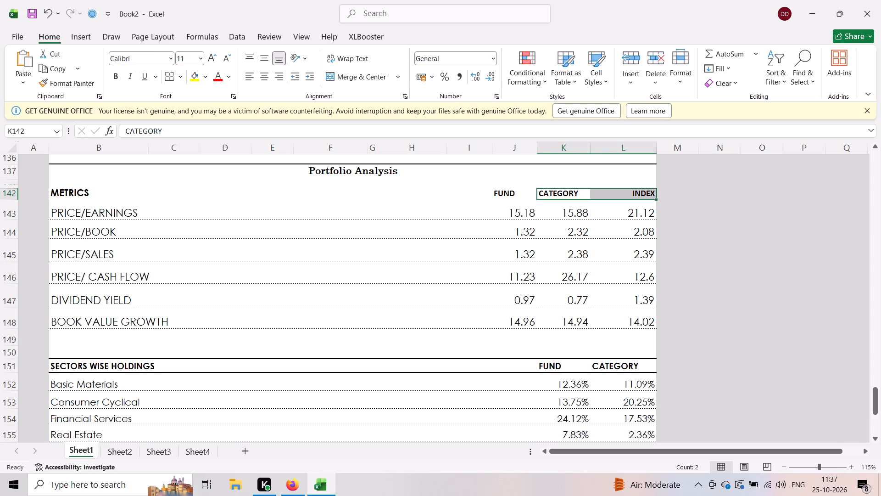
key("ctrl+1")
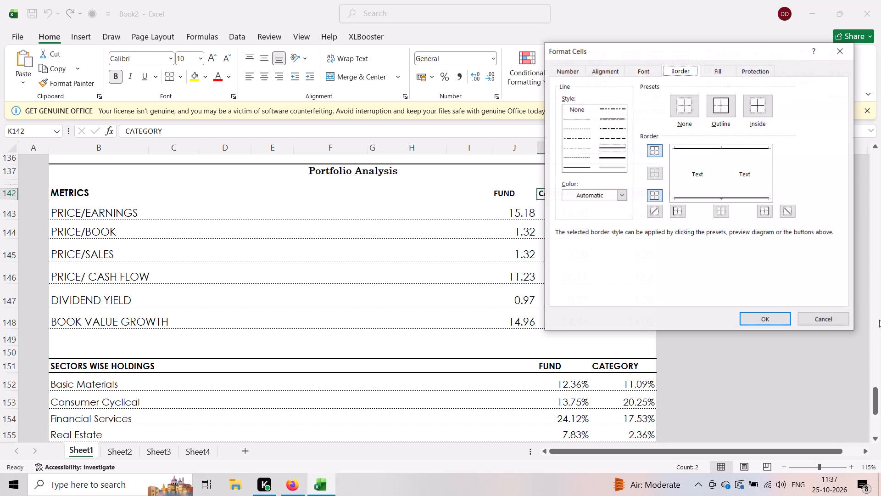
left_click(732, 152)
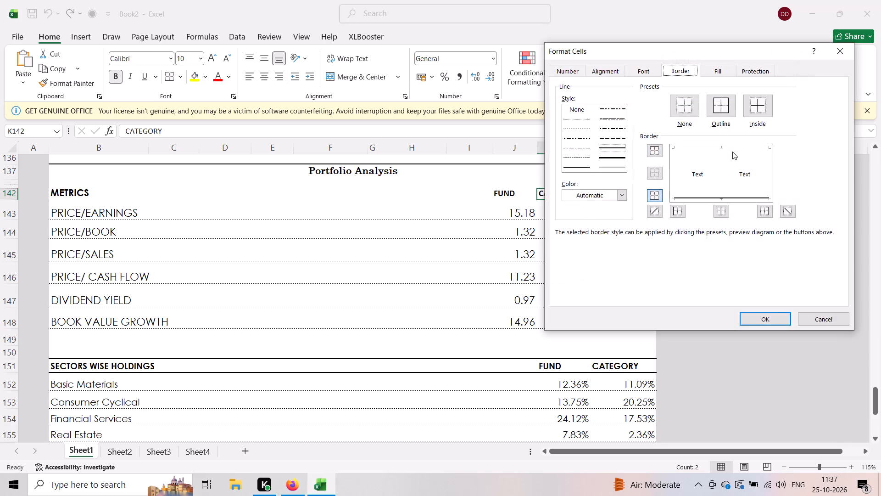
left_click(769, 320)
left_click(710, 292)
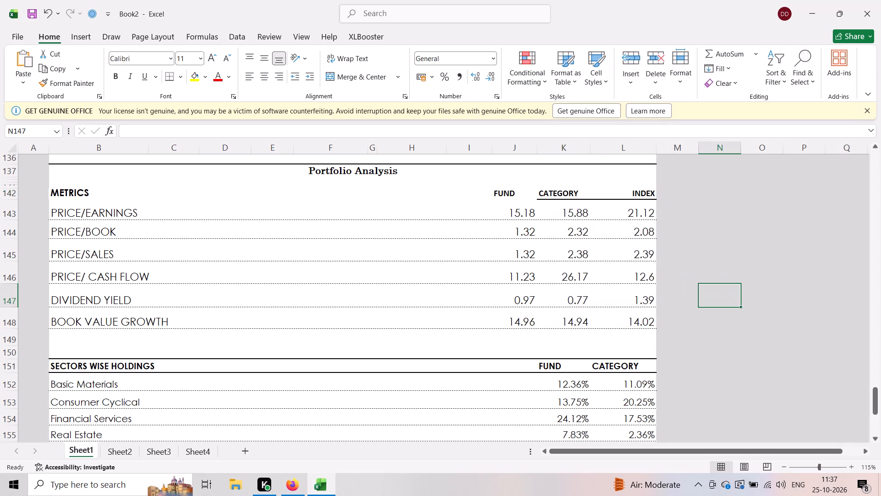
Remove the bottom border from the CATEGORY and INDEX headers of the METRICS table (K142:L142).
left_click(615, 193)
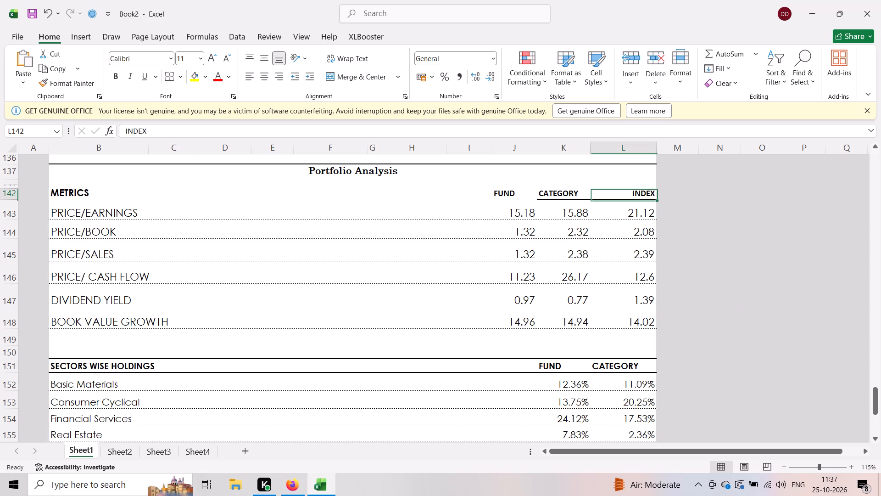
left_click_drag(569, 194, 615, 192)
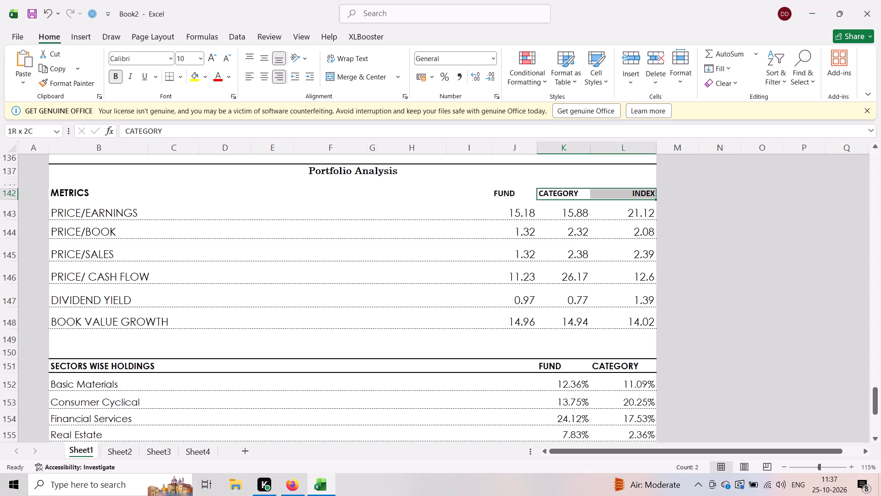
left_click_drag(615, 192, 615, 192)
key("ctrl+1")
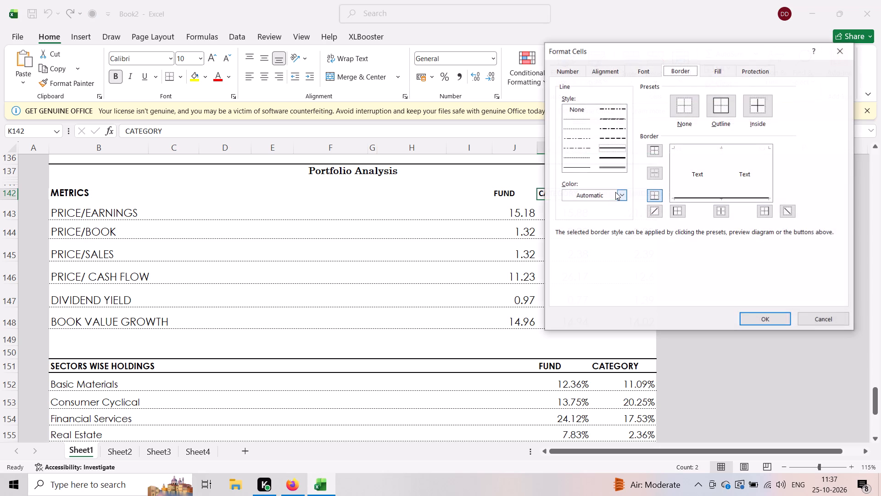
left_click(705, 197)
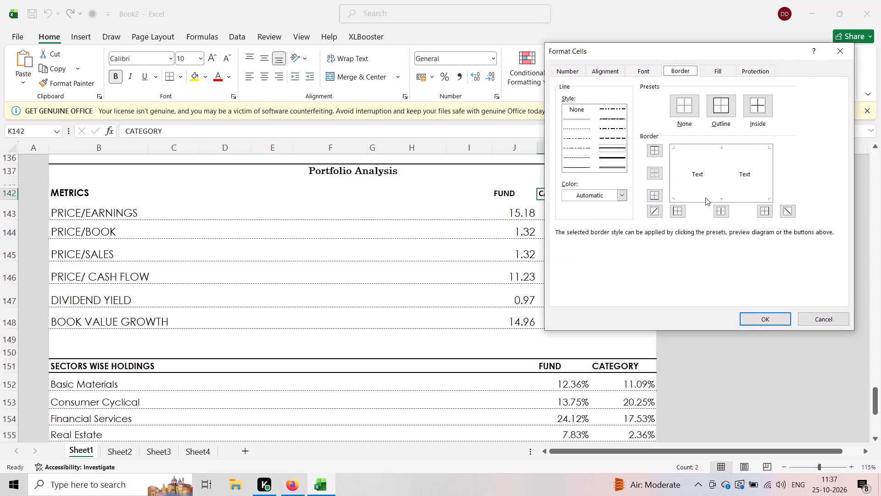
left_click(765, 318)
left_click(759, 301)
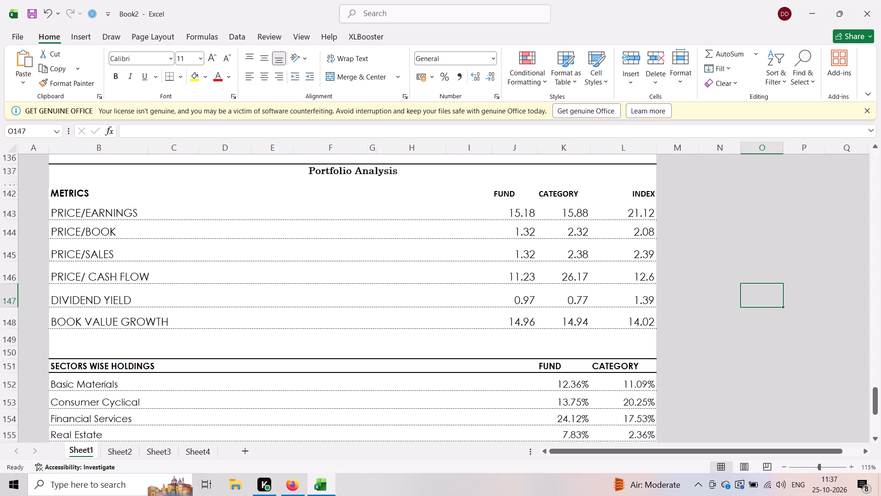
Slightly shorten the Portfolio Analysis heading row (row 137), leaving enough height for its full text.
scroll(729, 327, "down", 1)
scroll(730, 328, "up", 3)
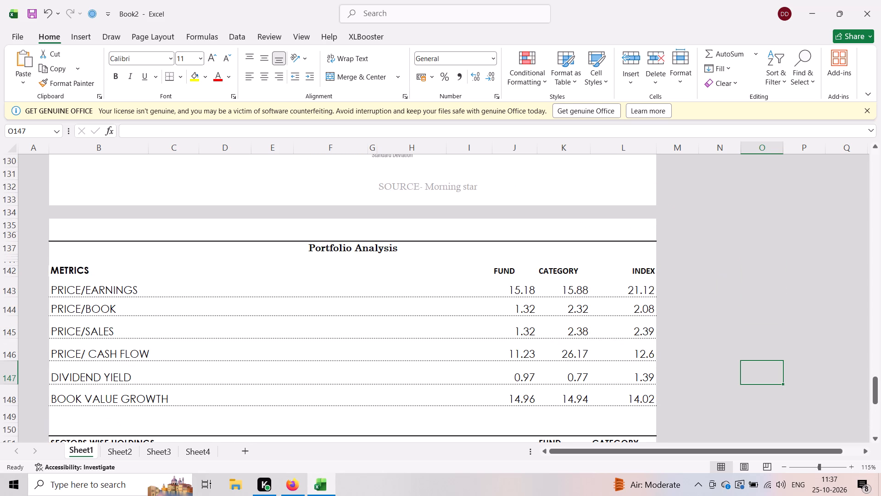
left_click(13, 254)
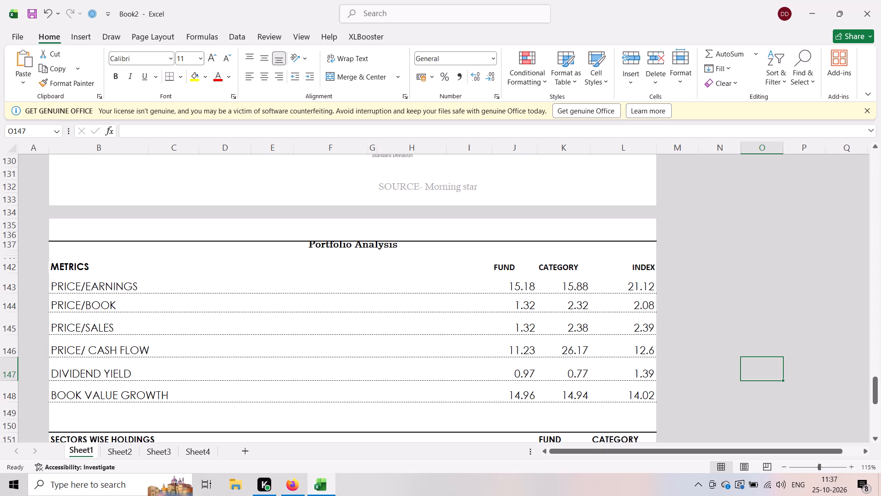
left_click(15, 249)
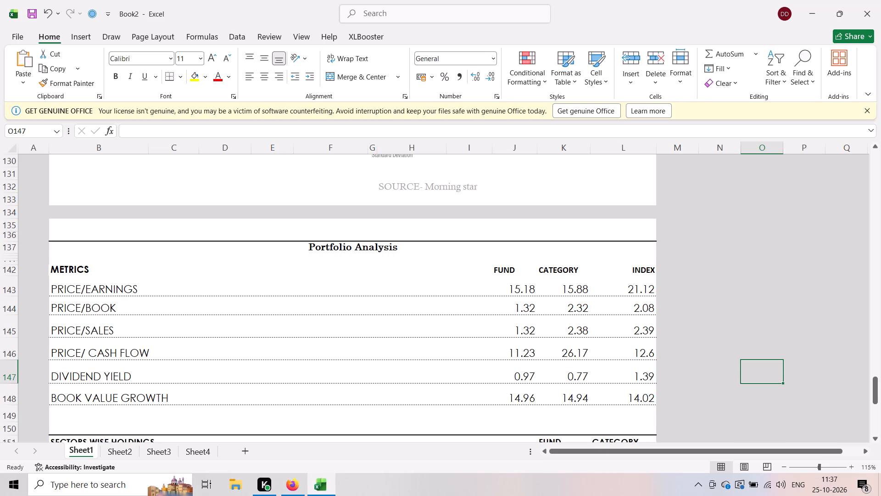
Review the report from the sector-wise holdings back up through Risk Analysis and the SIP value sections to the SIP performance charts.
scroll(757, 279, "down", 7)
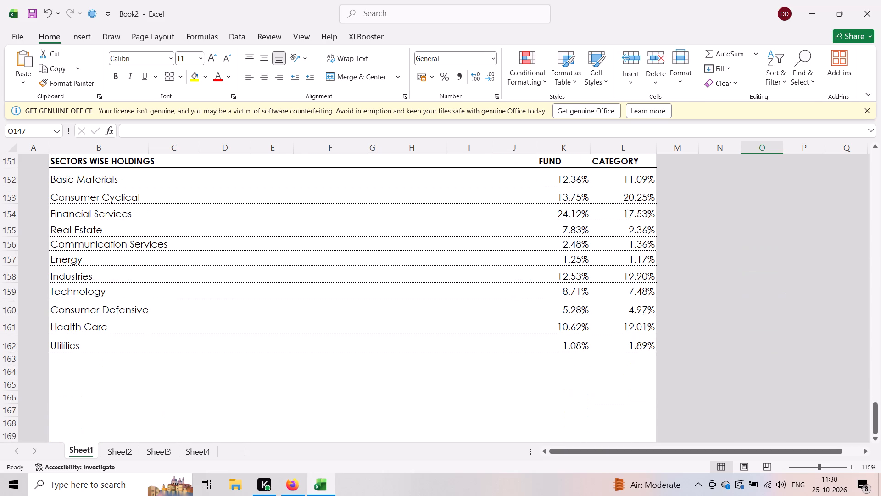
scroll(757, 279, "up", 1)
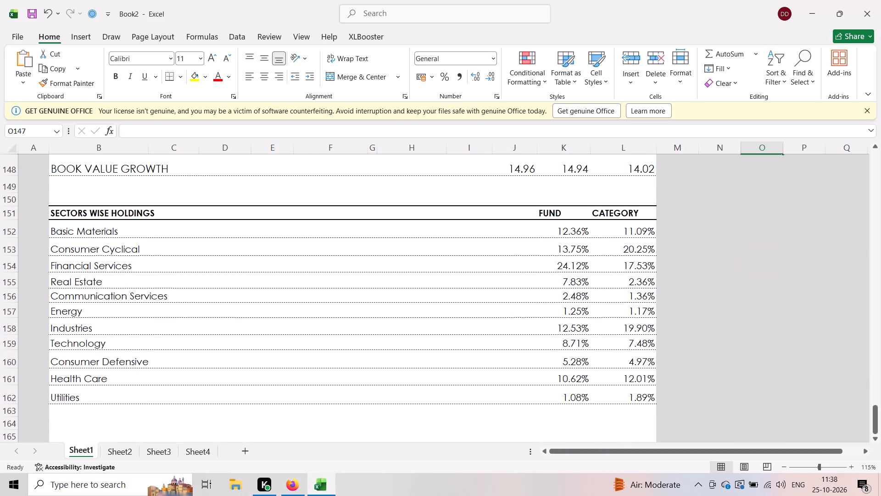
scroll(757, 279, "up", 5)
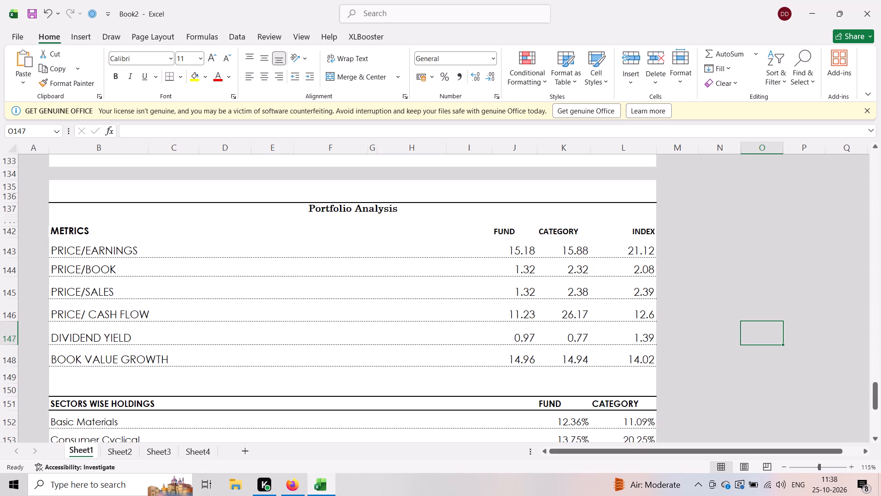
left_click(285, 483)
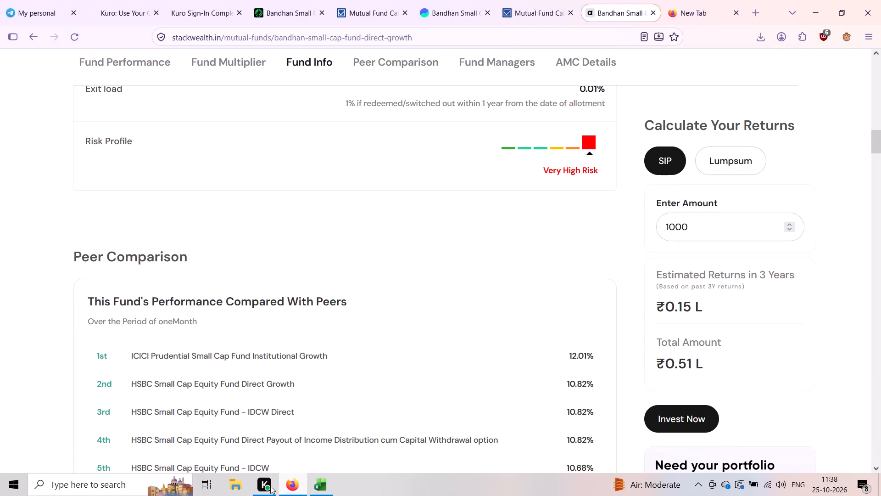
left_click(331, 491)
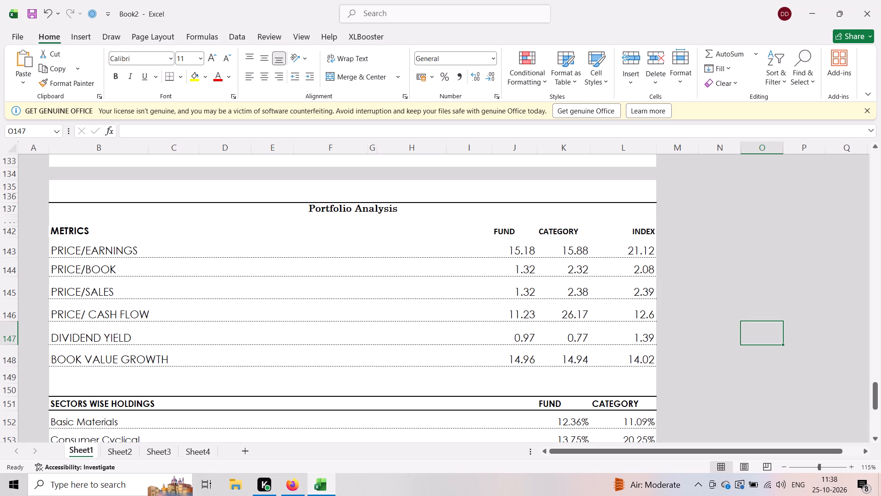
scroll(306, 384, "down", 4)
scroll(304, 383, "up", 12)
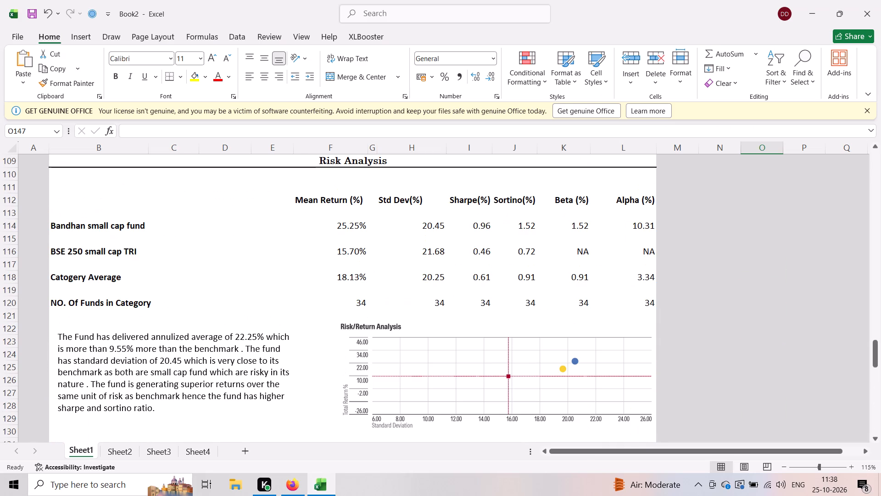
scroll(304, 383, "up", 7)
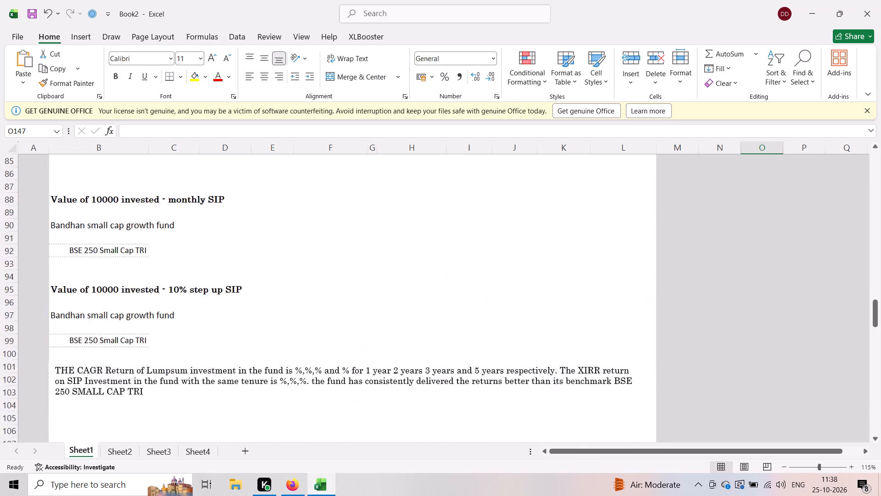
scroll(304, 383, "up", 20)
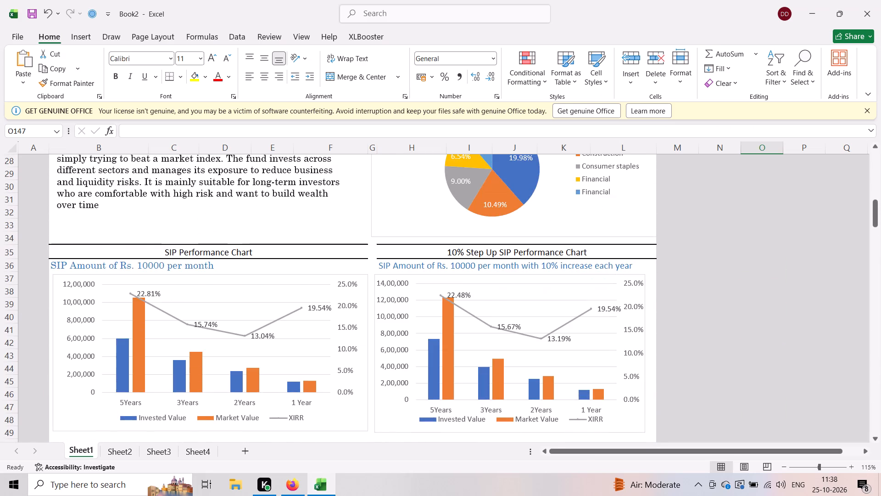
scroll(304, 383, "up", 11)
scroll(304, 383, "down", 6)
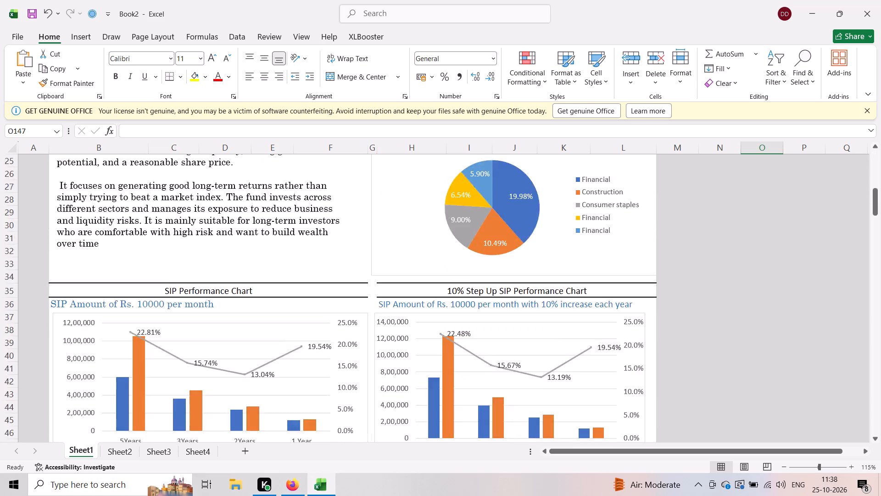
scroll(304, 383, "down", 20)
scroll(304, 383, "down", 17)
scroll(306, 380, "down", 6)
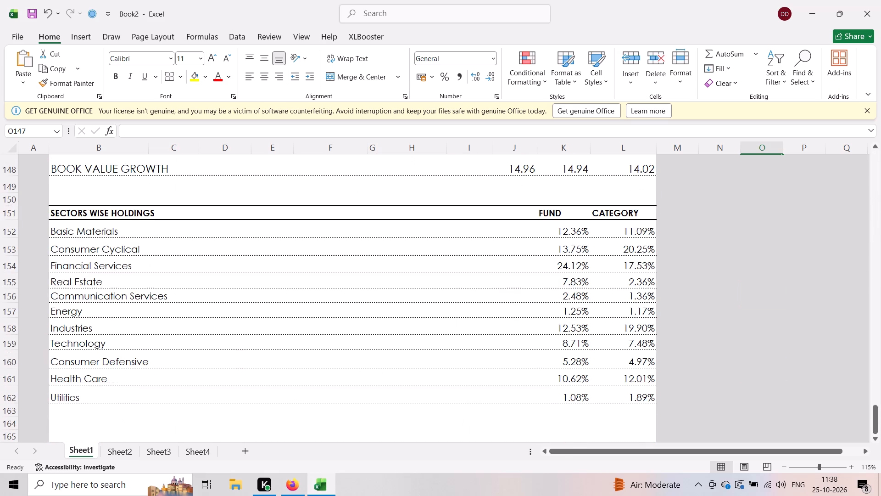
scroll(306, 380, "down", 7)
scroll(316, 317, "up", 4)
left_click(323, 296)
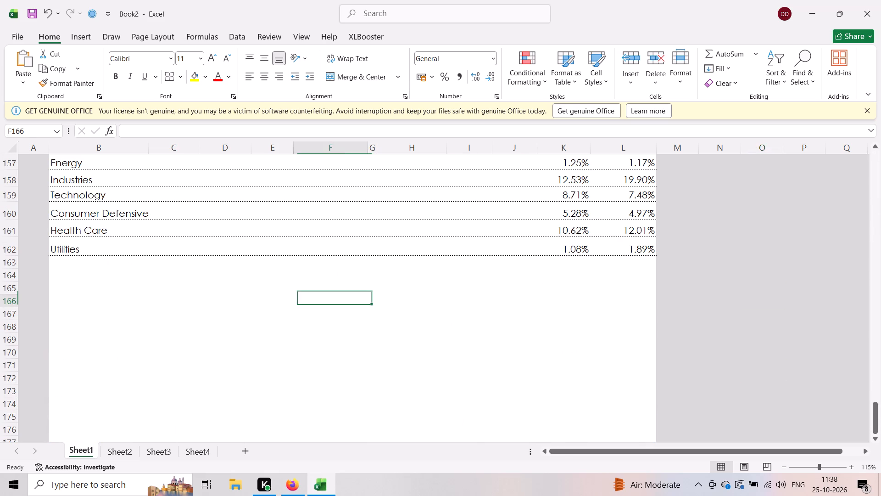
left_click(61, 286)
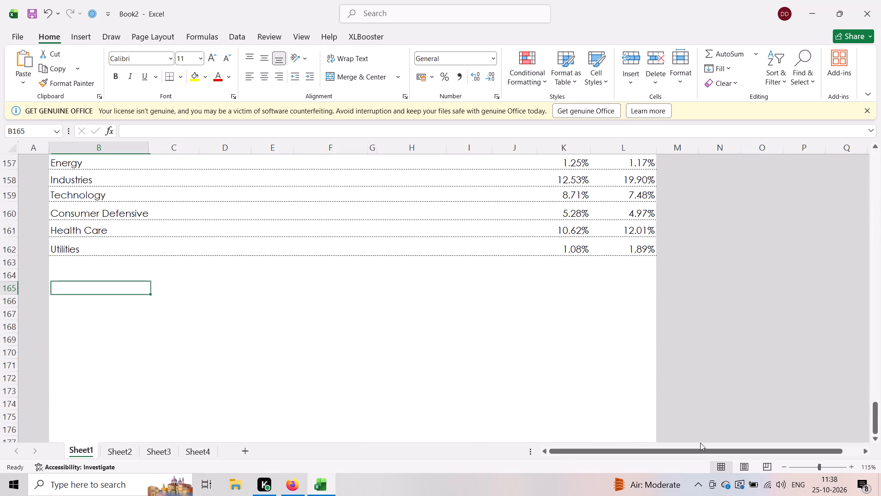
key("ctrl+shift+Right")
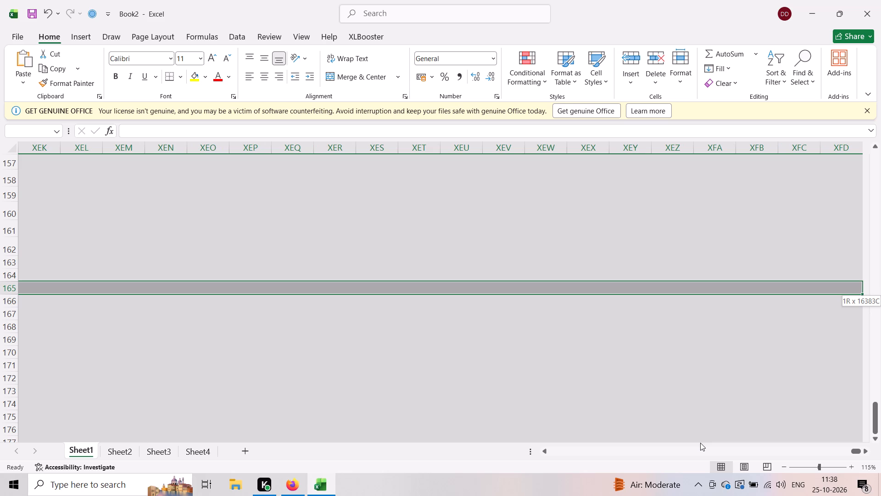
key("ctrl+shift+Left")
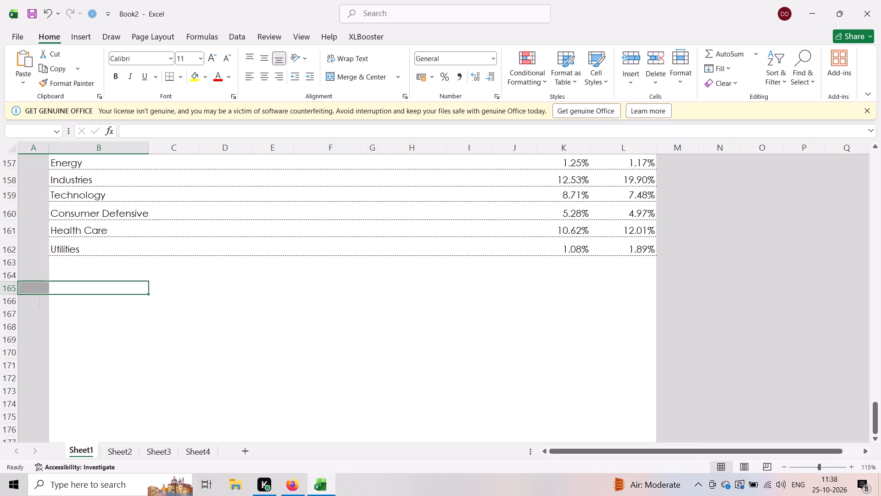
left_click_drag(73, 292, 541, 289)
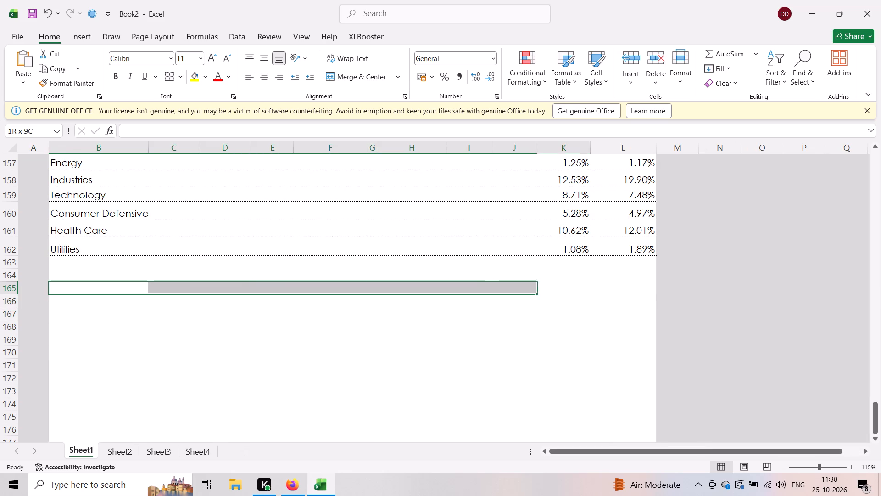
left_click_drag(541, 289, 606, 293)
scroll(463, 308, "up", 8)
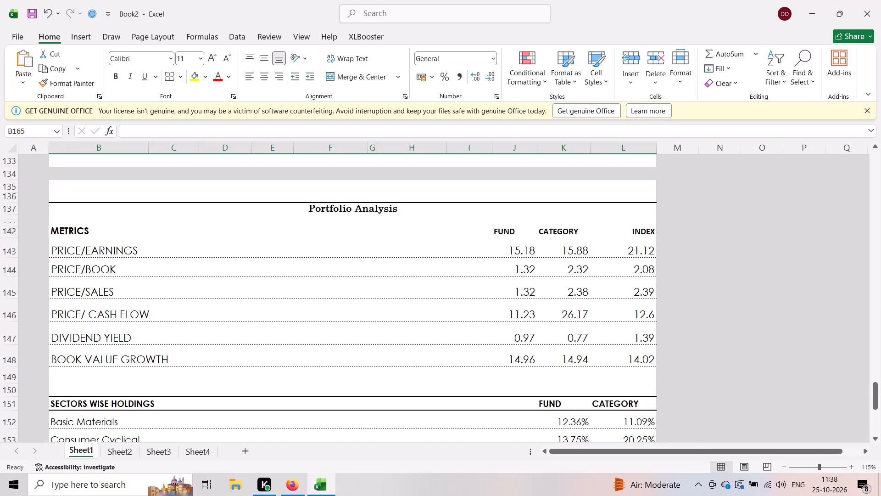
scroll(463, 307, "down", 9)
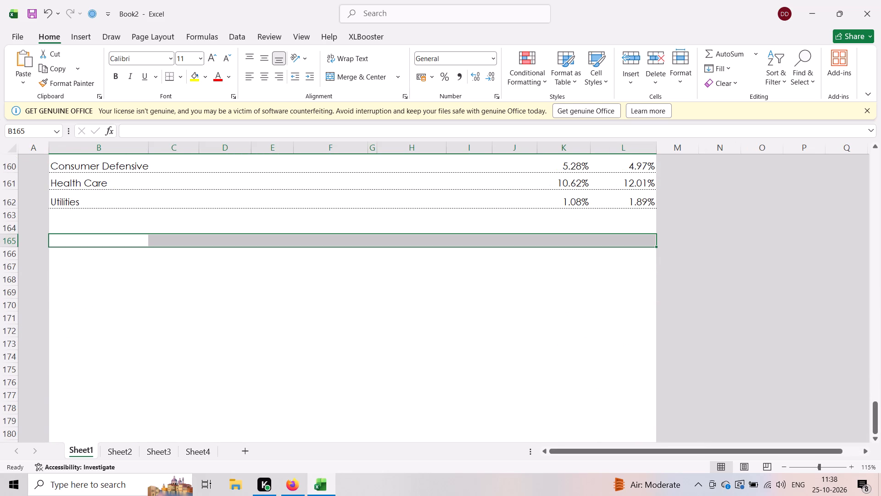
Enter the section heading "PEEER COMPARISON" in cell F165, below the sector-wise holdings table.
double_click(338, 244)
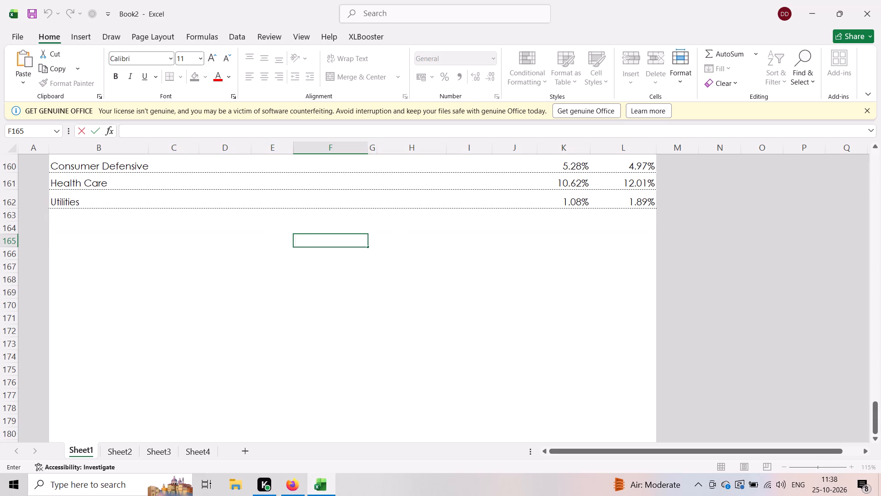
type("PEEER")
key("space")
type("COMPARISON")
key("Return")
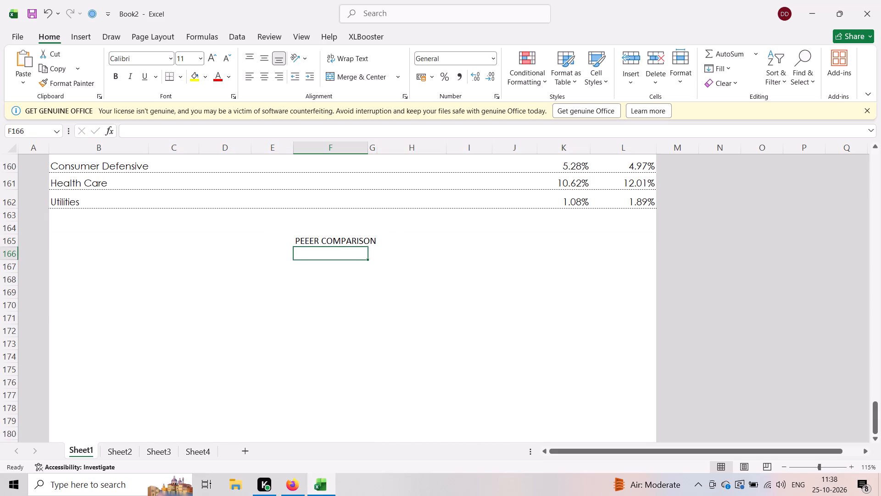
Check the Portfolio Analysis heading's formatting, then make the F165 heading bold and set its font name to "Cetury".
left_click(354, 246)
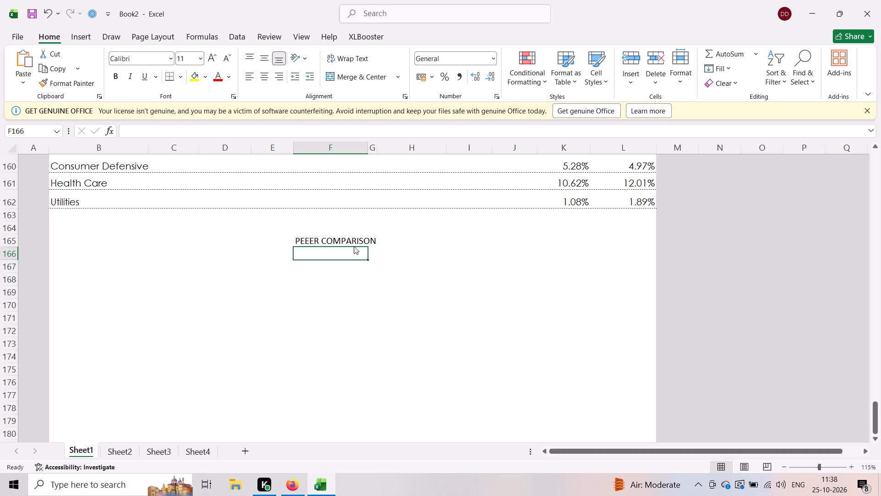
left_click(349, 242)
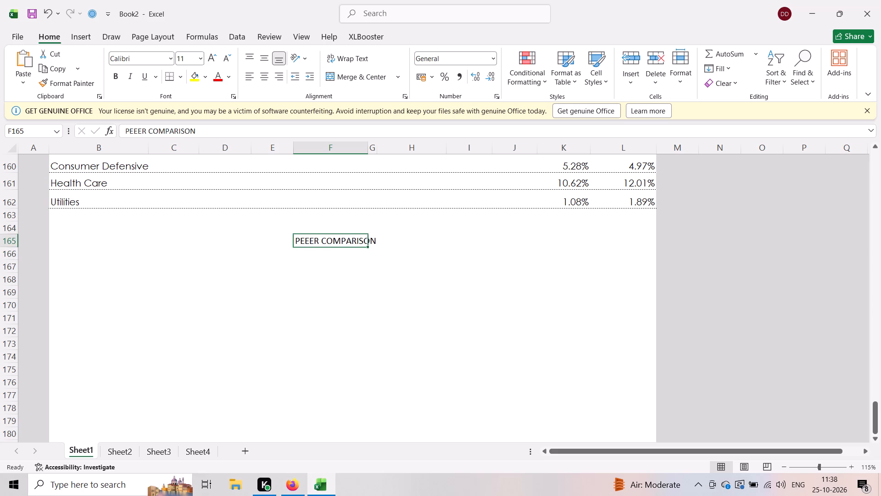
left_click_drag(54, 243, 219, 252)
scroll(457, 271, "up", 5)
scroll(392, 236, "up", 4)
left_click(341, 212)
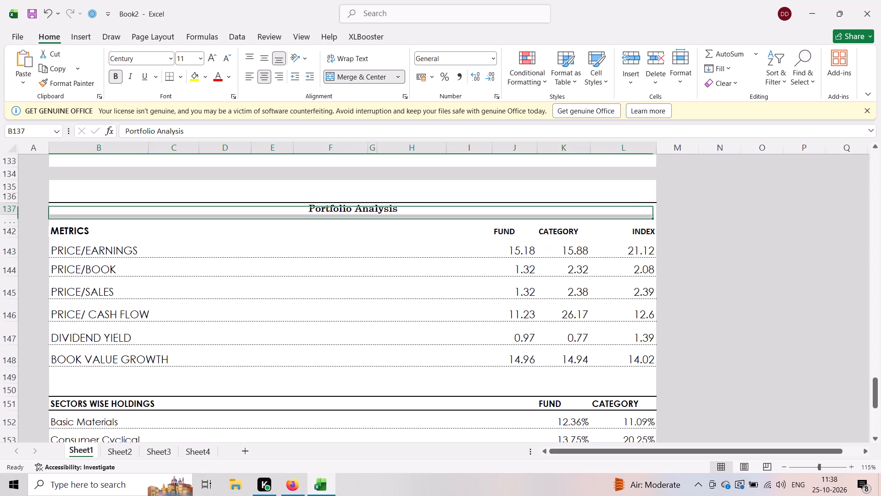
scroll(351, 239, "down", 7)
left_click(338, 339)
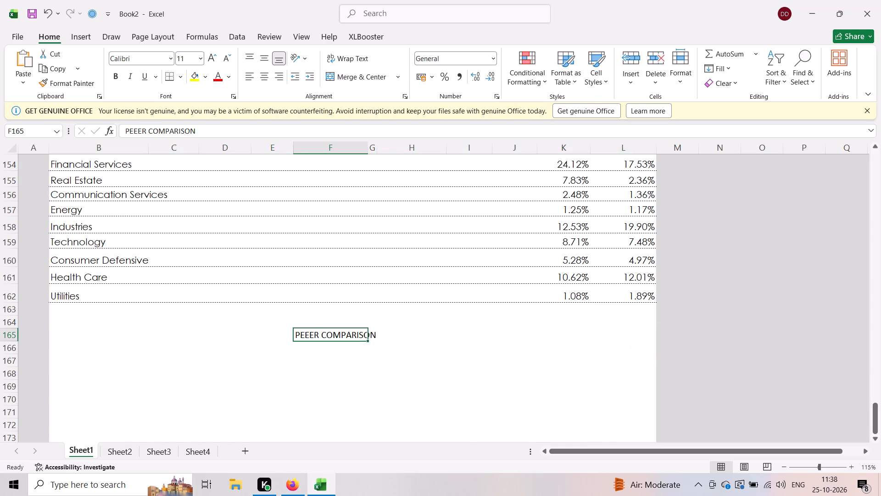
left_click(116, 79)
left_click(142, 62)
type("ce")
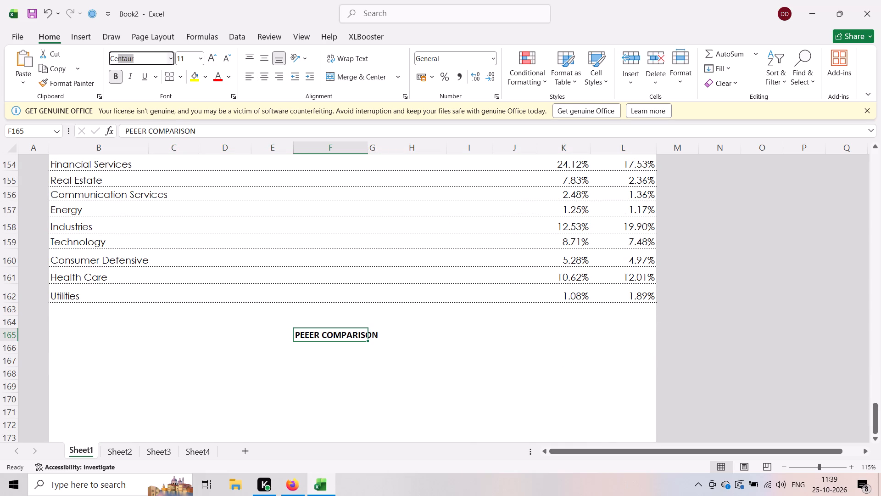
type("tu")
type("ry")
key("Return")
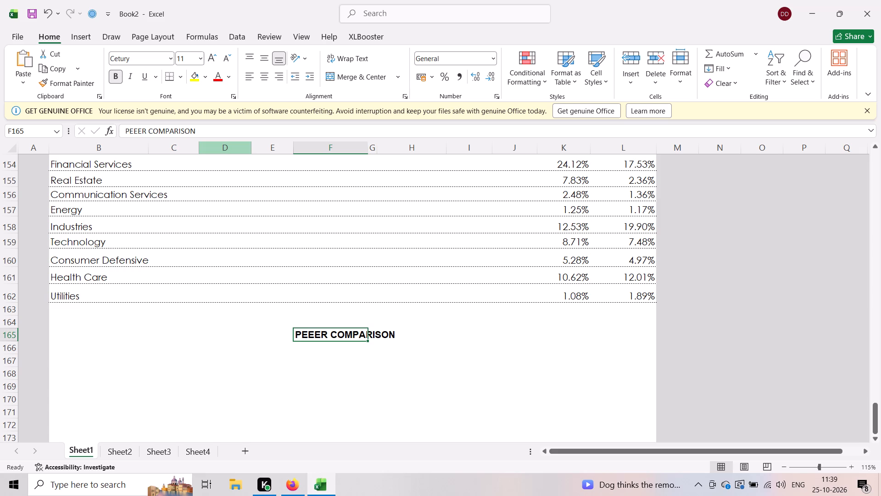
left_click(465, 348)
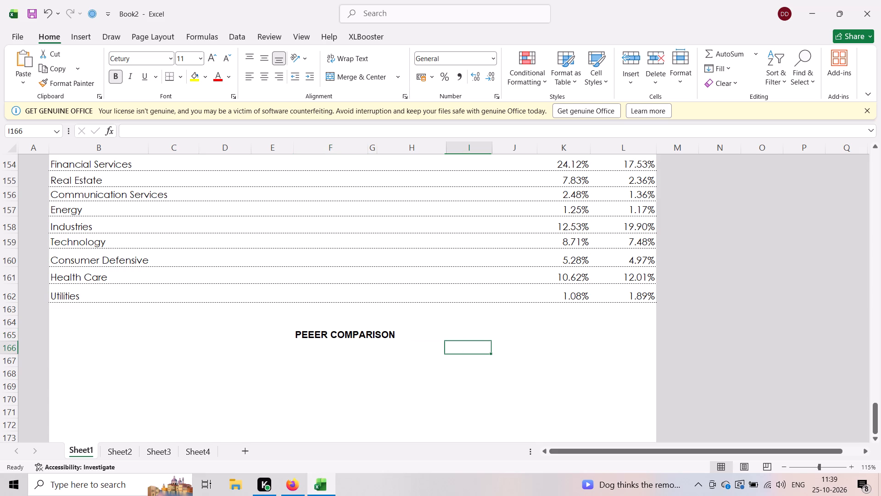
Apply medium solid top and bottom borders to B165:F165 in the PEEER COMPARISON heading row.
left_click(56, 342)
left_click(58, 334)
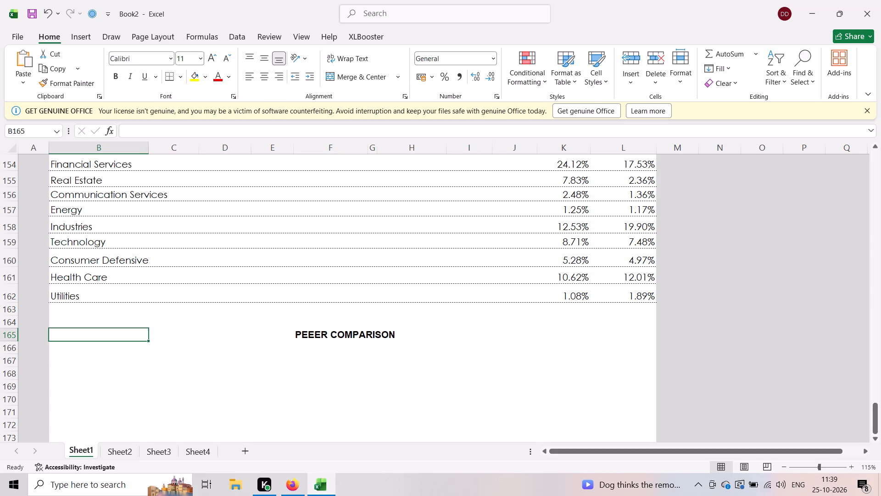
key("ctrl+shift+Right")
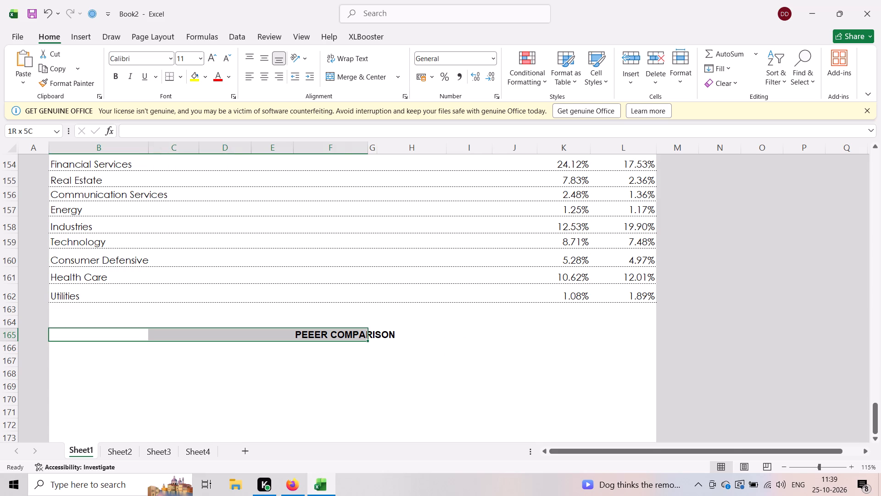
key("ctrl+shift+Right")
key("ctrl+shift+Left")
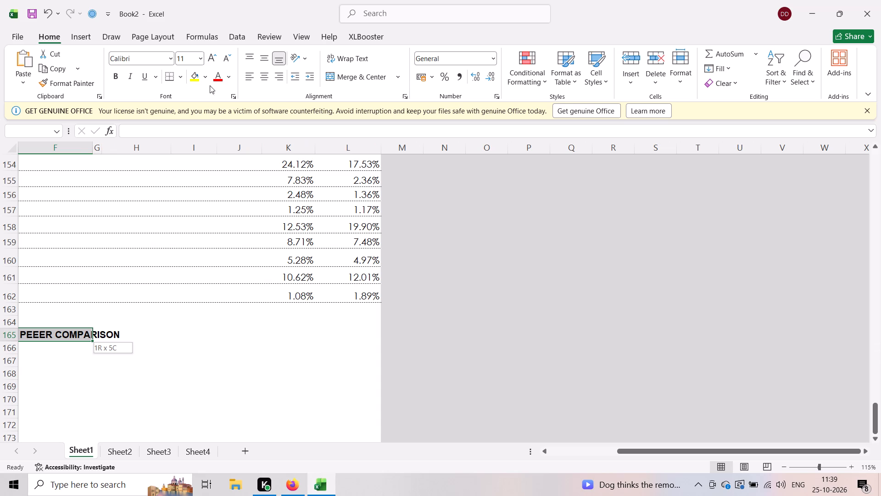
key("ctrl+1")
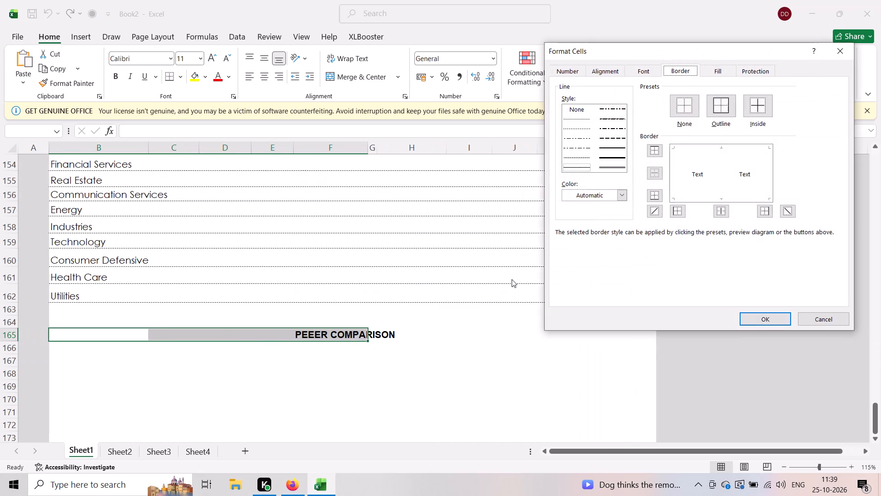
left_click(619, 148)
left_click(714, 150)
left_click(727, 197)
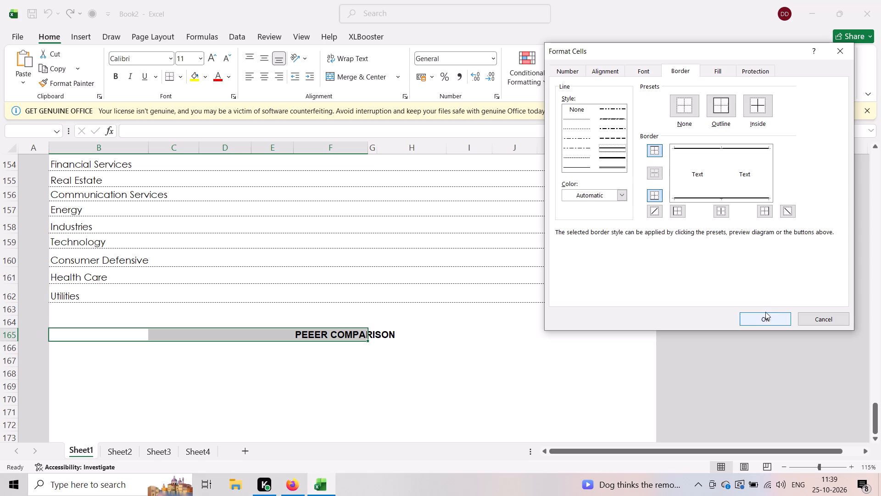
left_click(766, 313)
left_click(473, 366)
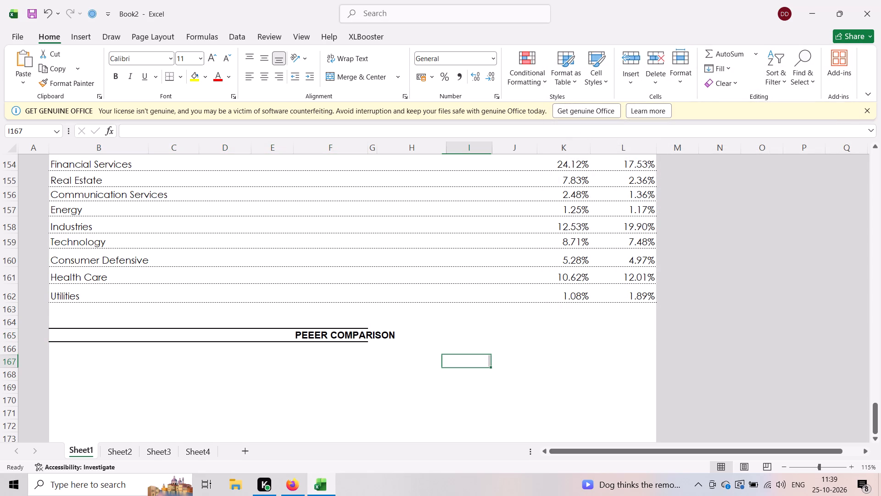
Extend the heading row's medium solid top and bottom borders across G165:L165.
left_click_drag(385, 335, 458, 338)
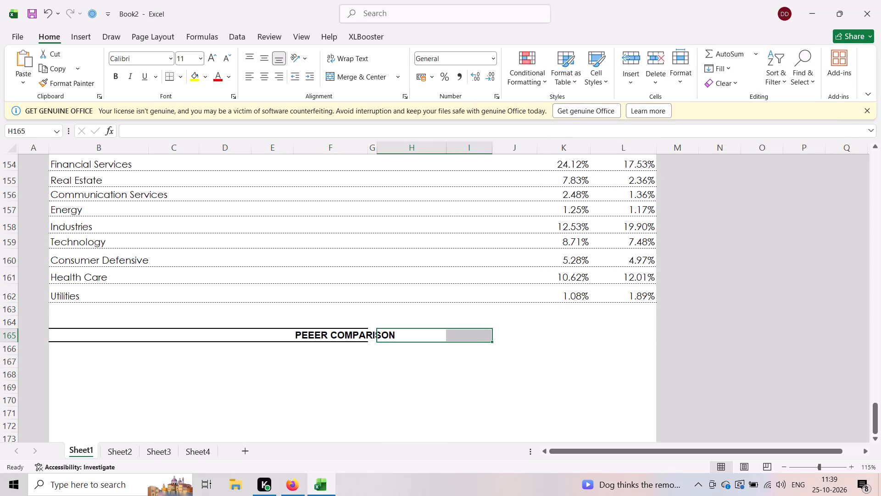
left_click(370, 339)
left_click_drag(370, 339, 401, 339)
left_click(386, 356)
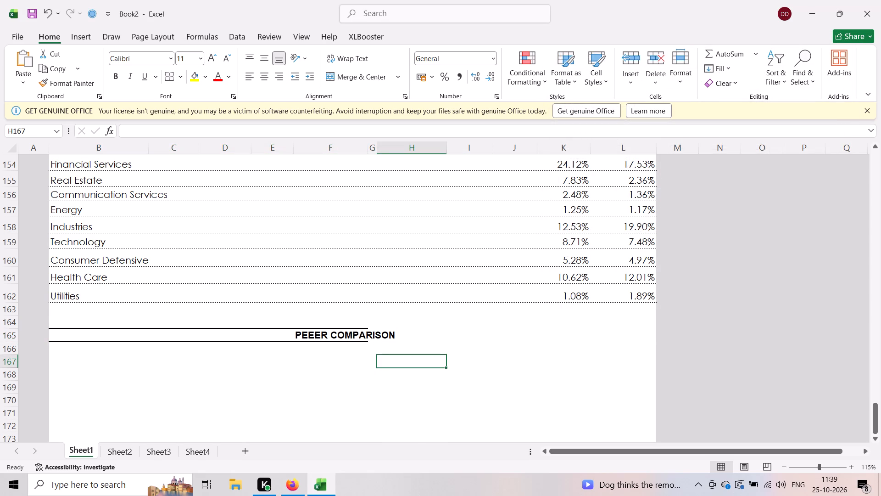
left_click_drag(372, 338, 623, 338)
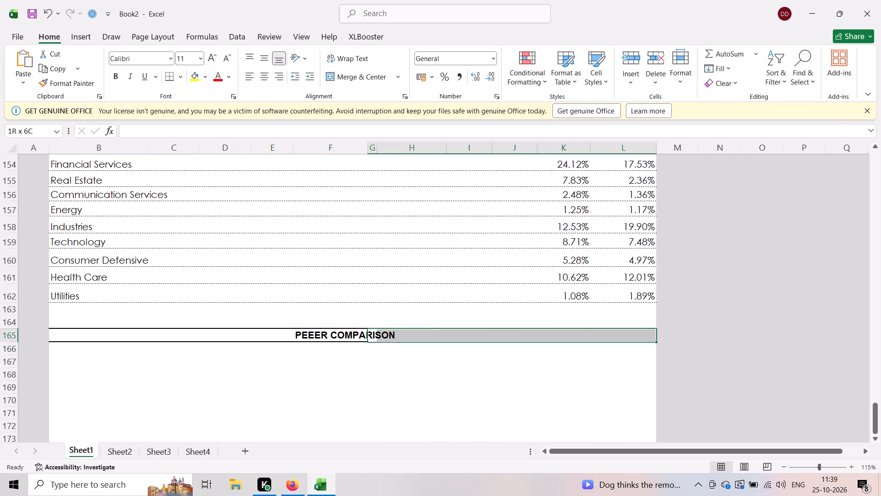
left_click_drag(623, 338, 624, 334)
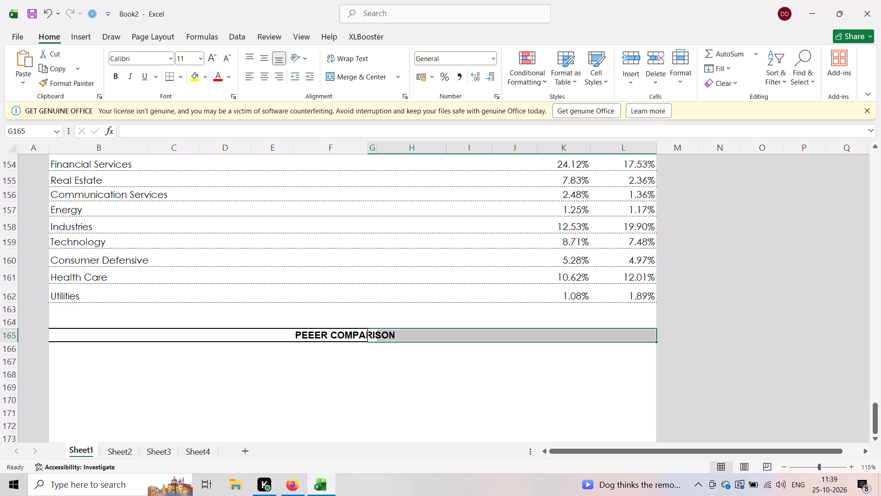
key("ctrl+1")
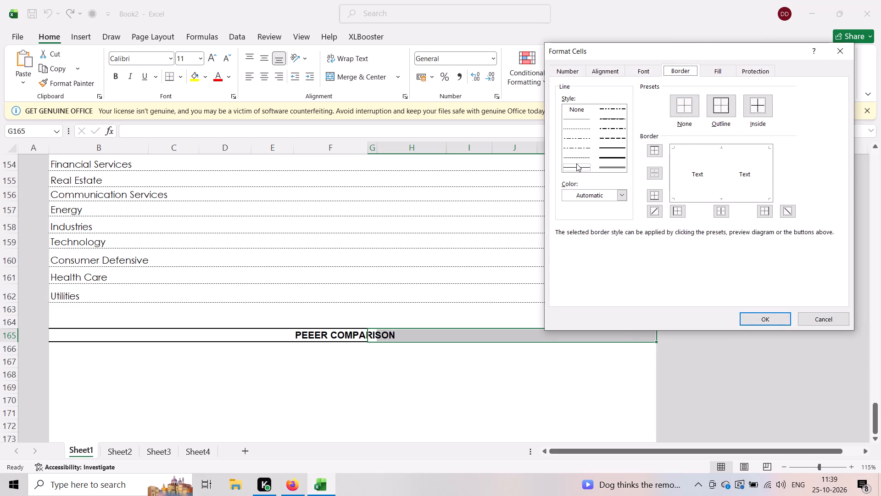
left_click(605, 146)
left_click(690, 147)
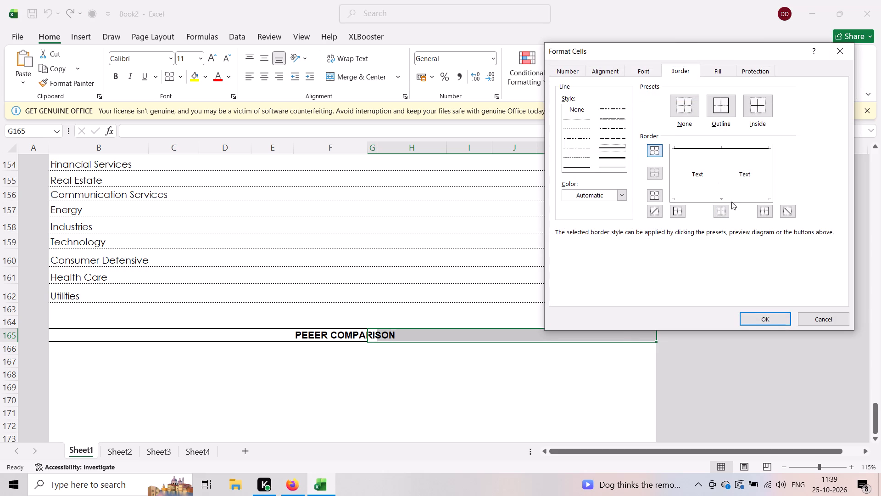
left_click(732, 196)
left_click(762, 313)
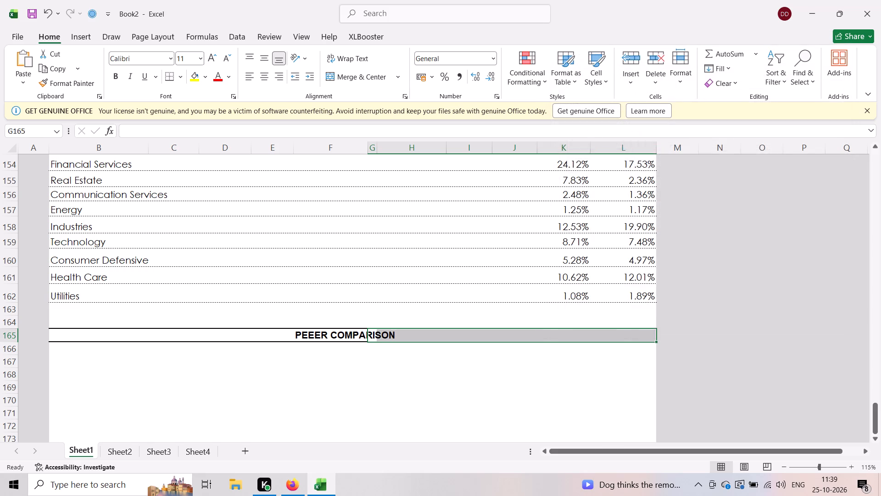
left_click(747, 318)
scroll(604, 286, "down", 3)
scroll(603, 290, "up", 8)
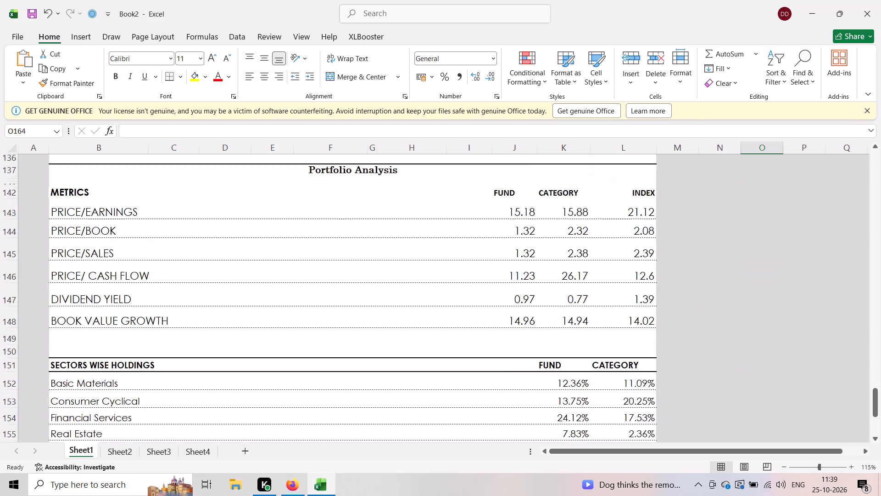
Review the Sheet1 report from the fund details and performance charts down to the peer comparison heading.
scroll(602, 291, "up", 9)
scroll(602, 291, "down", 16)
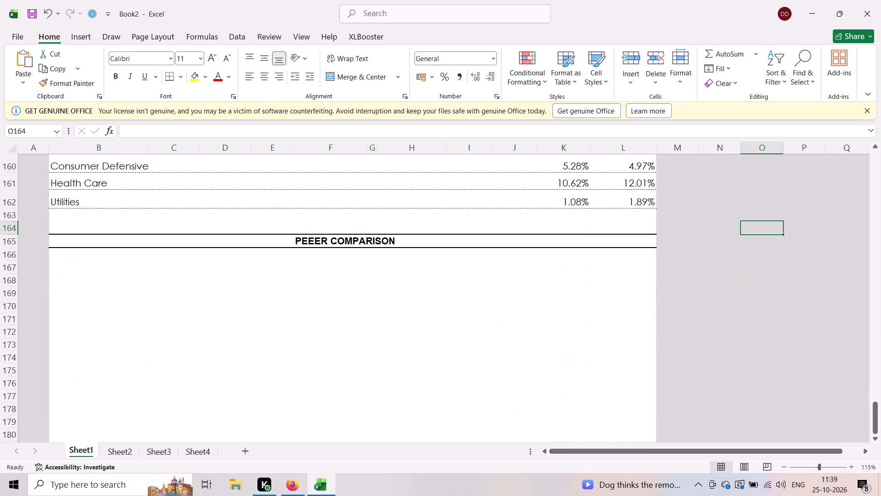
scroll(601, 292, "up", 2)
scroll(601, 292, "up", 20)
scroll(601, 292, "up", 4)
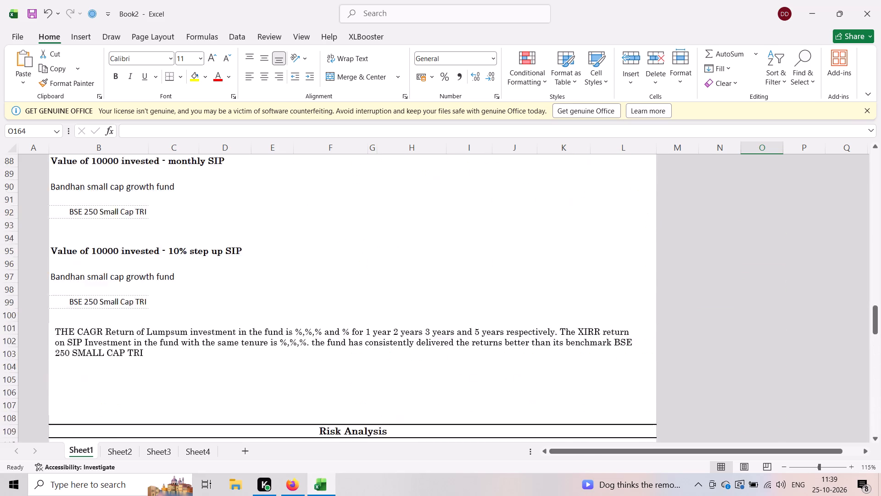
scroll(602, 291, "up", 19)
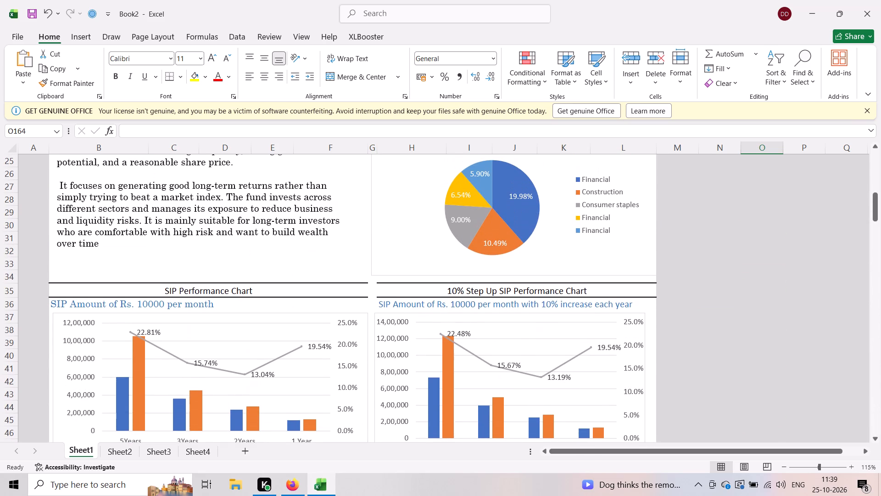
scroll(602, 292, "up", 3)
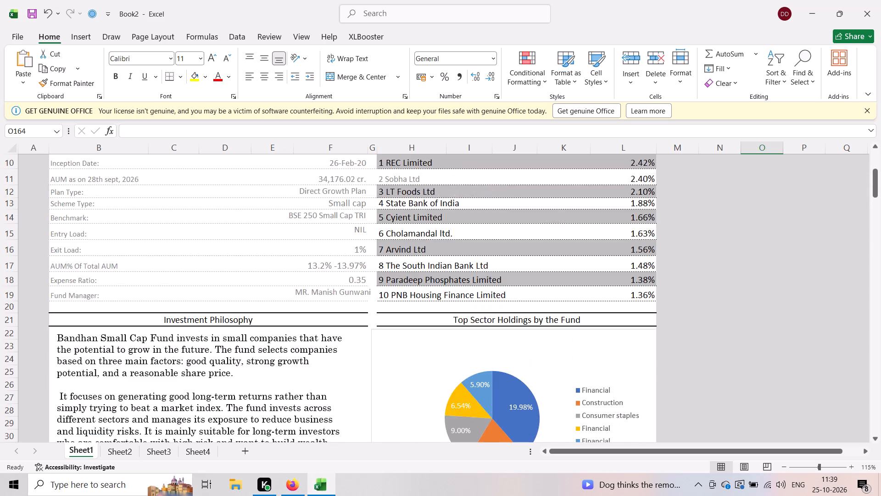
scroll(602, 292, "up", 14)
scroll(602, 292, "down", 4)
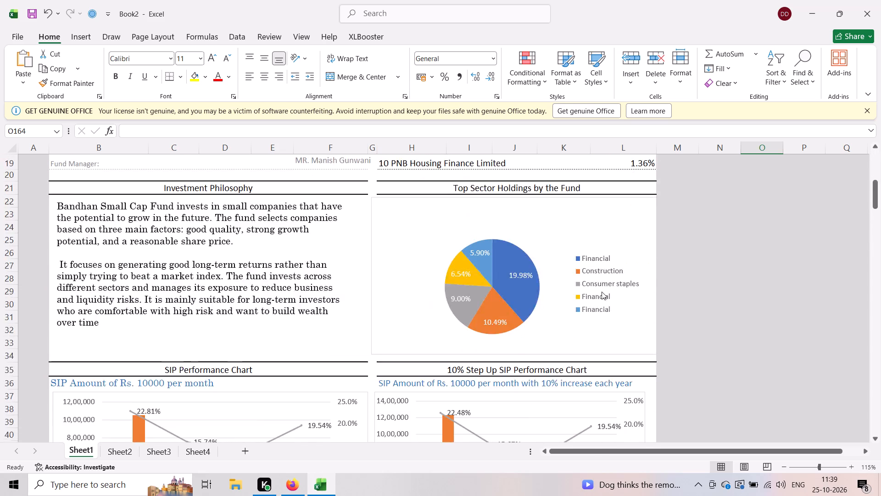
scroll(602, 292, "down", 20)
scroll(602, 292, "down", 15)
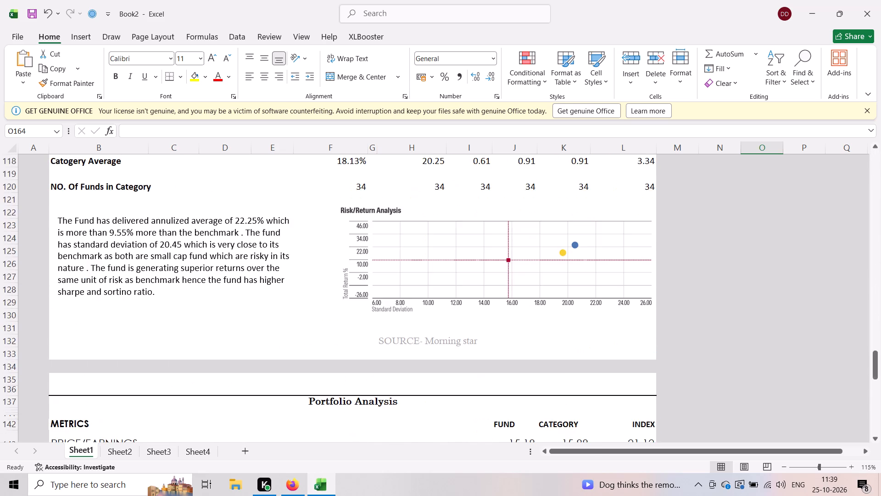
scroll(601, 294, "down", 11)
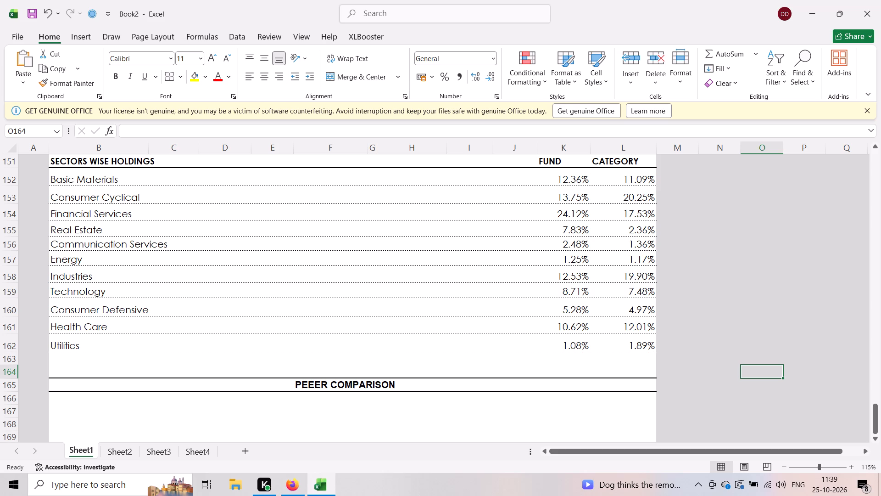
Copy the heading "This Fund's Performance Compared With Peers" from the fund's stackwealth.in page in Firefox into cell G66 of Excel's Sheet4.
left_click(290, 480)
scroll(339, 394, "down", 2)
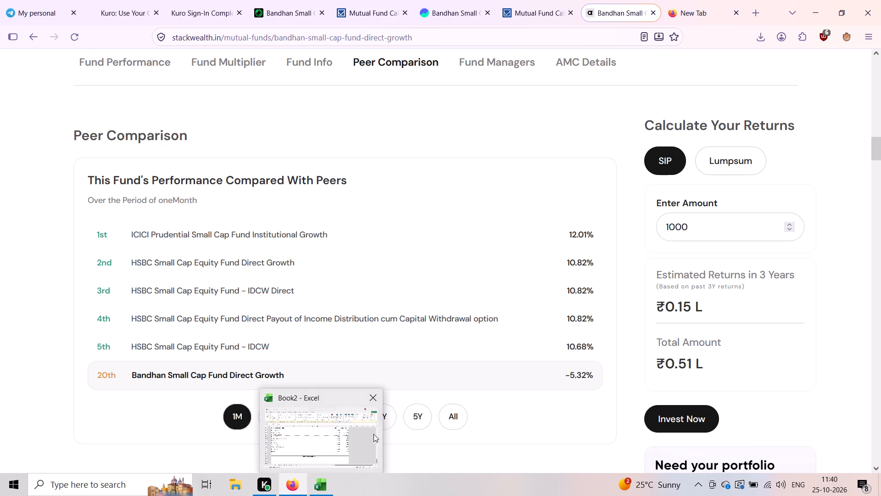
left_click(317, 492)
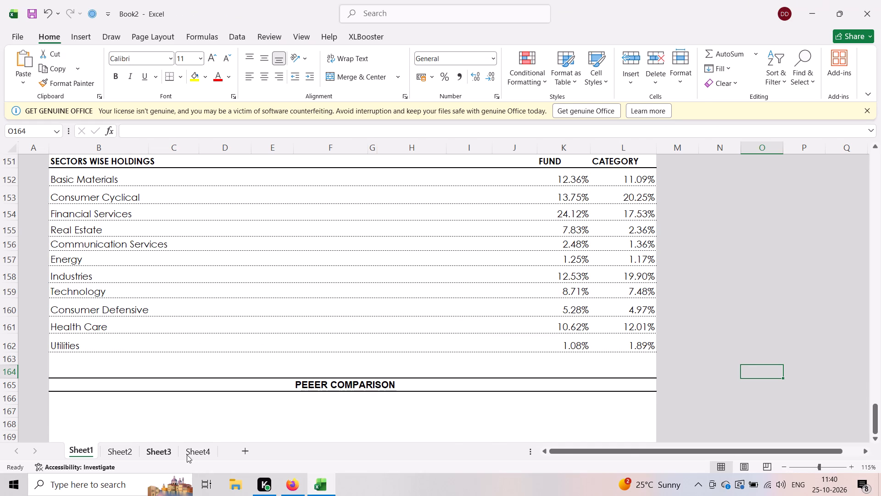
left_click(193, 453)
left_click(111, 295)
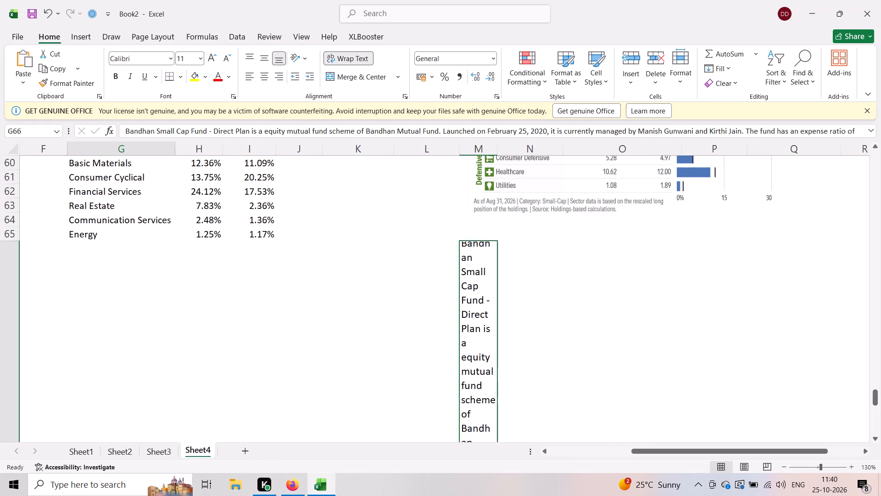
left_click(296, 484)
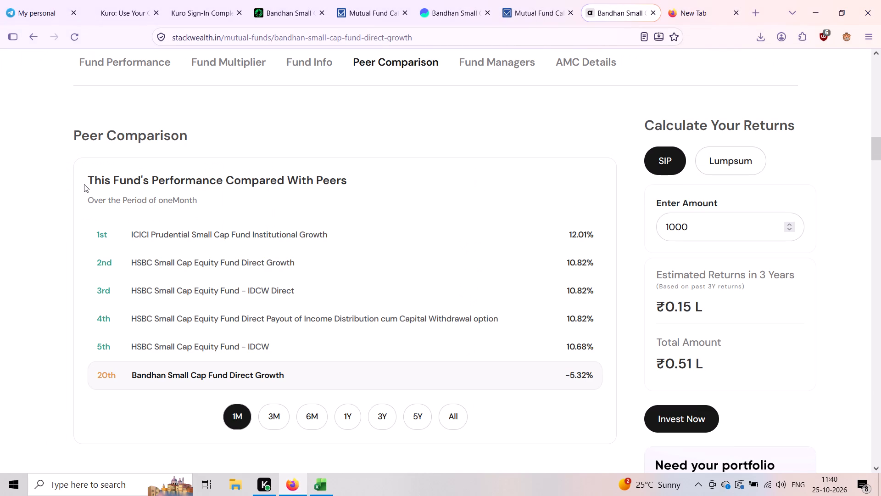
left_click_drag(87, 178, 344, 163)
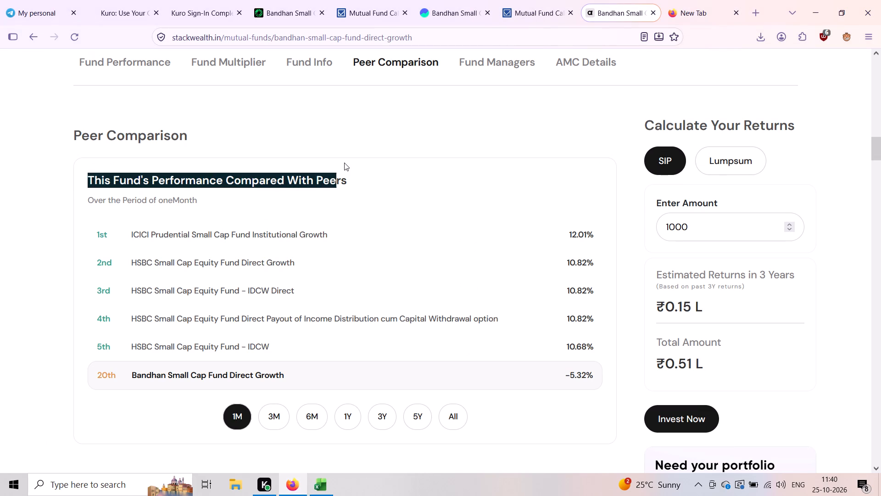
left_click_drag(344, 163, 352, 163)
key("ctrl+c")
left_click(319, 494)
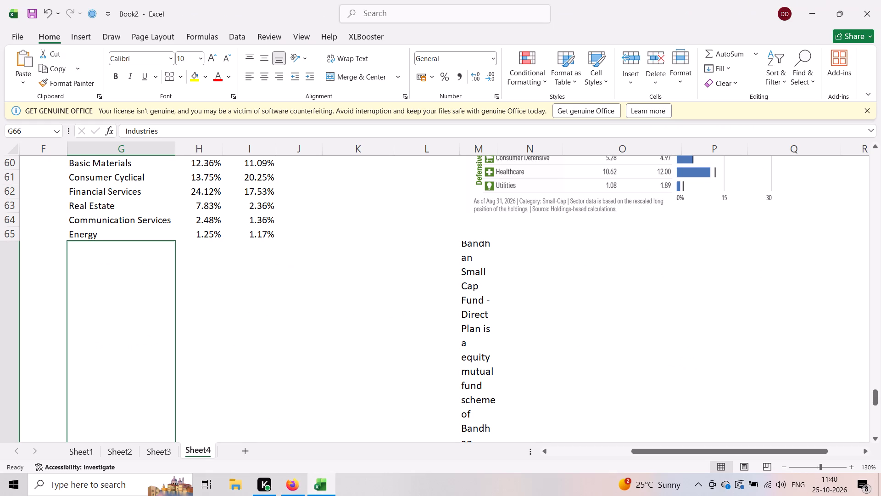
left_click(60, 318)
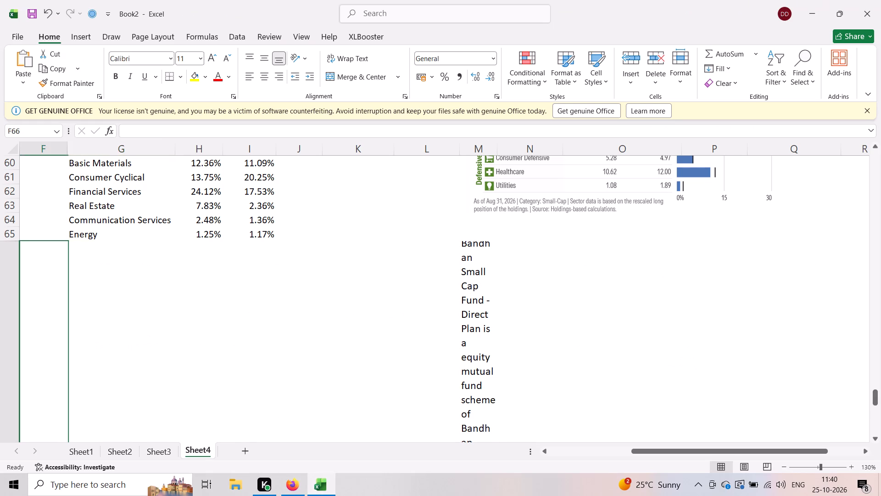
scroll(592, 280, "down", 1)
left_click(105, 271)
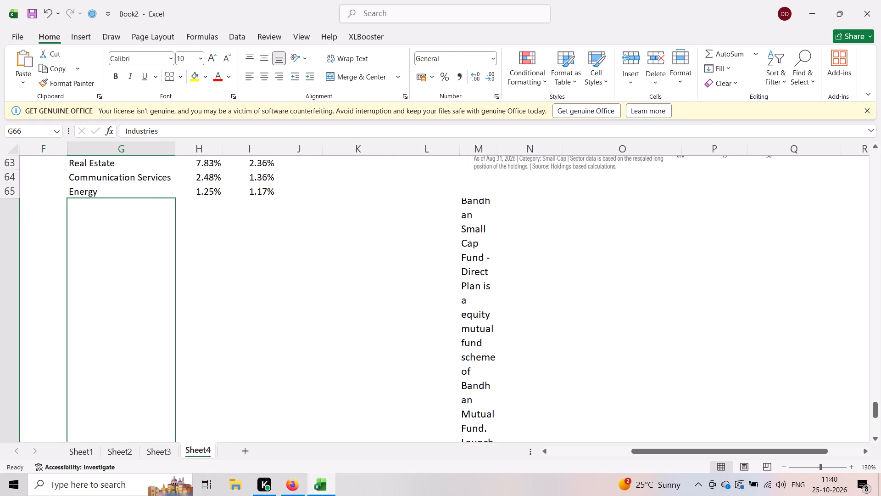
key("ctrl+v")
Paste the copied heading "This Fund's Performance Compared With Peers" into cell H66 of Sheet4 as well.
scroll(374, 307, "down", 5, "ctrl")
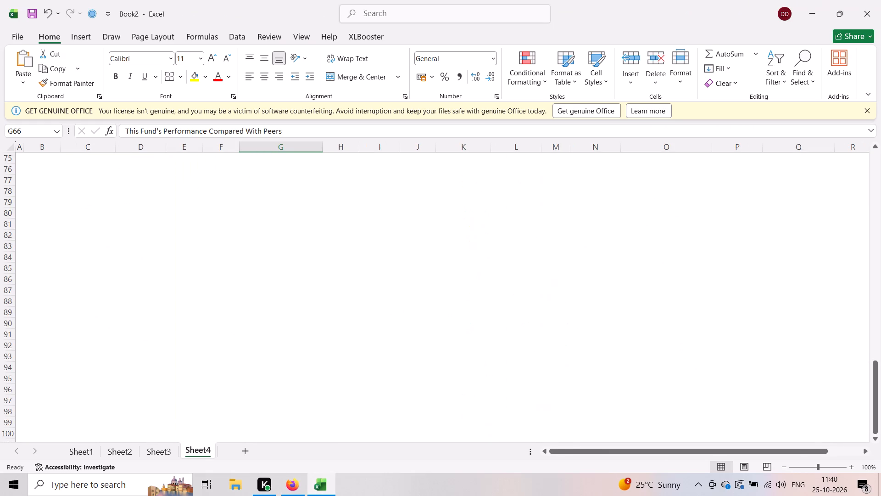
scroll(598, 302, "up", 7)
left_click_drag(603, 451, 574, 451)
scroll(327, 315, "up", 3, "ctrl")
scroll(327, 315, "down", 2, "ctrl")
scroll(327, 315, "up", 2, "ctrl")
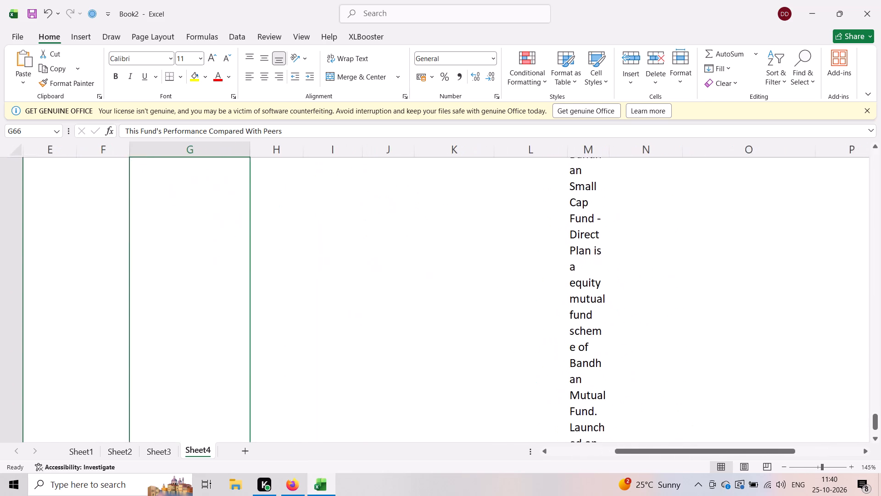
scroll(327, 315, "up", 3, "ctrl")
scroll(327, 315, "down", 4, "ctrl")
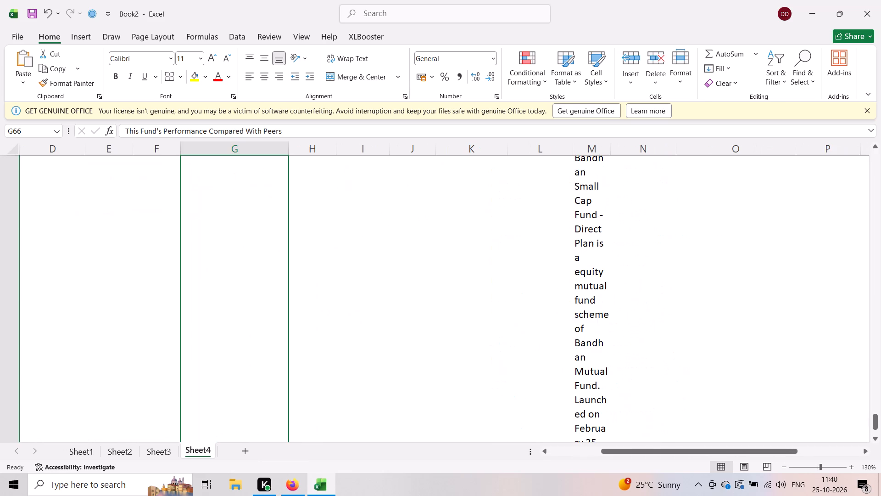
scroll(327, 315, "up", 1, "ctrl")
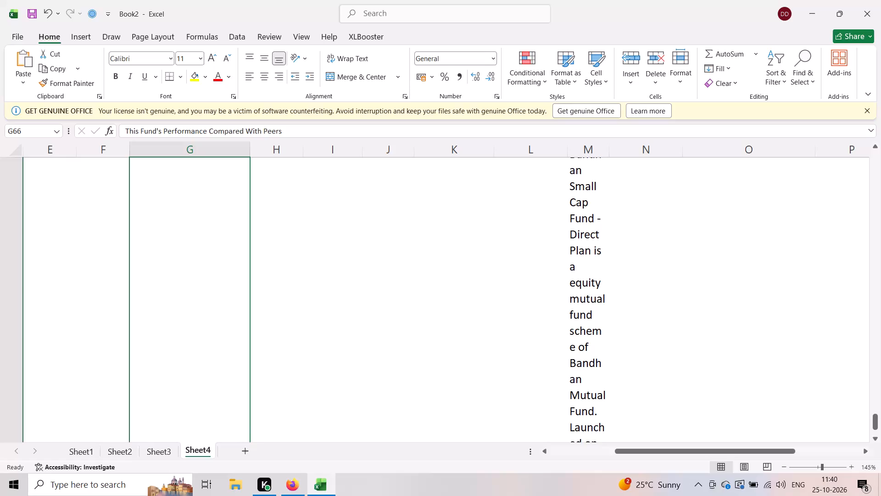
left_click(274, 252)
key("ctrl+v")
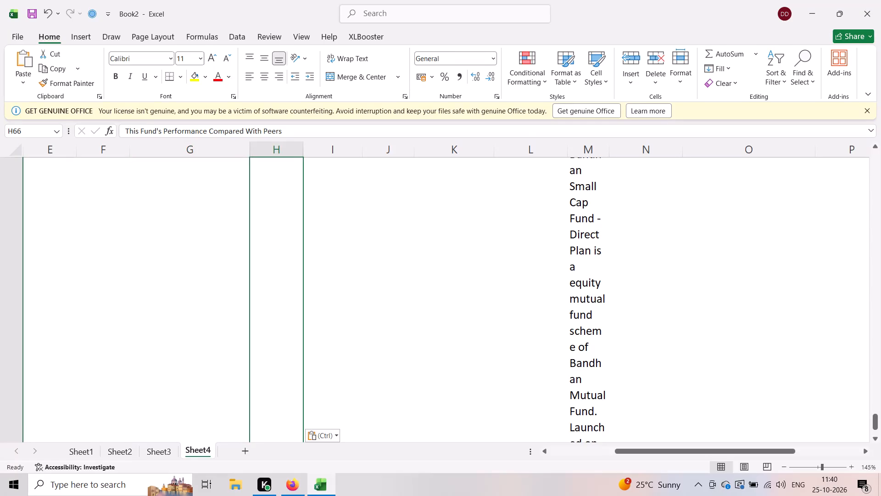
left_click(344, 271)
left_click(657, 257)
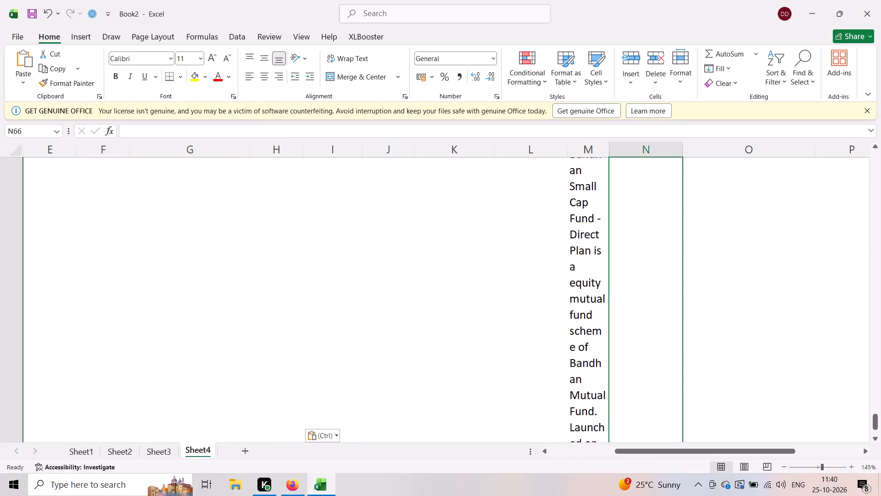
Add a new blank worksheet after Sheet4 and select its cell B6.
left_click(247, 451)
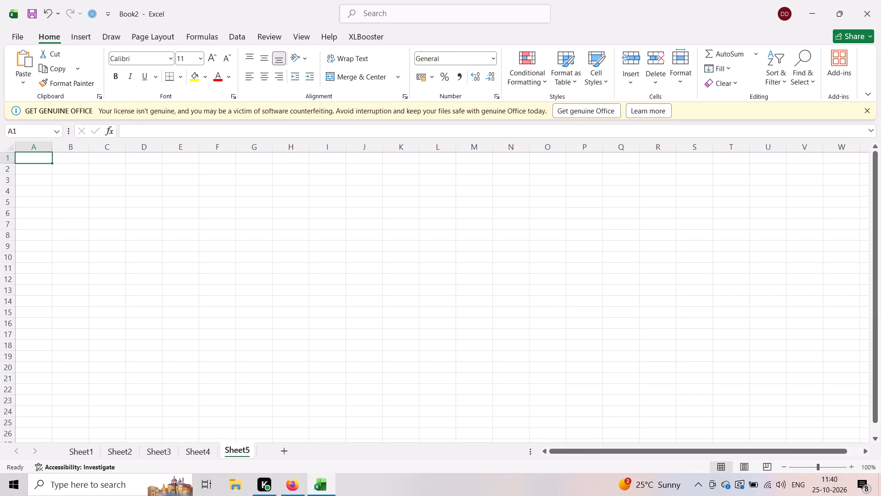
left_click(78, 208)
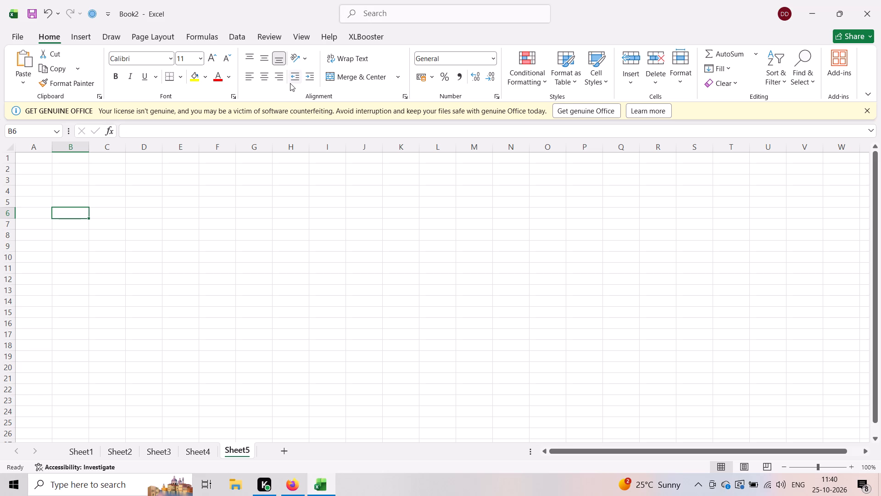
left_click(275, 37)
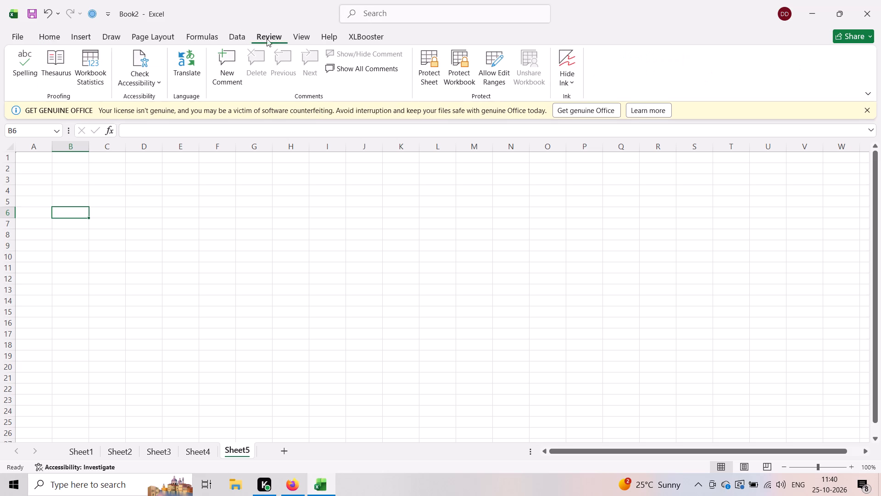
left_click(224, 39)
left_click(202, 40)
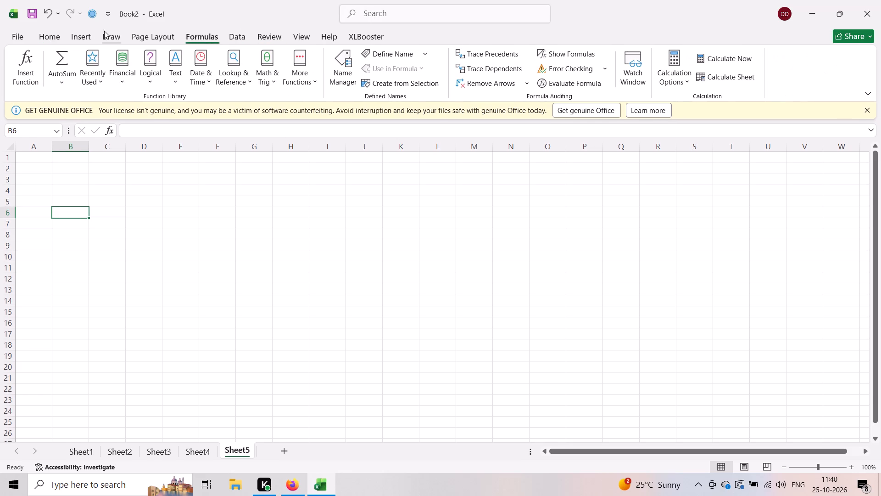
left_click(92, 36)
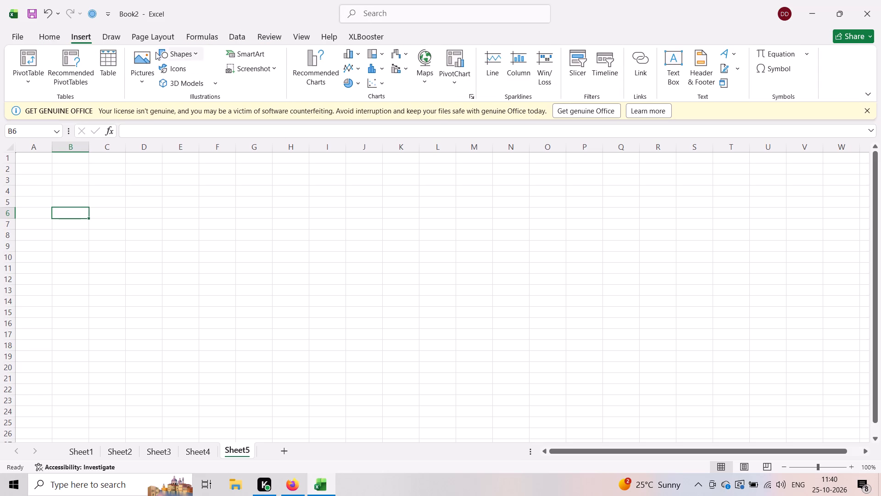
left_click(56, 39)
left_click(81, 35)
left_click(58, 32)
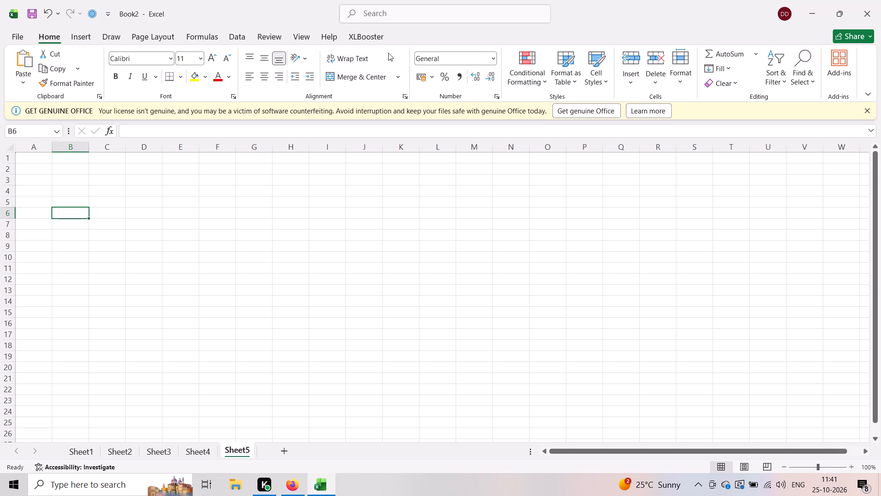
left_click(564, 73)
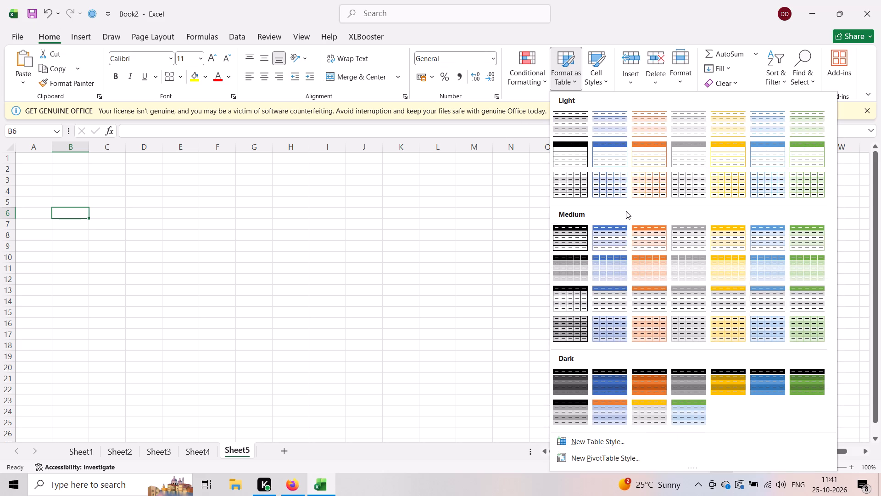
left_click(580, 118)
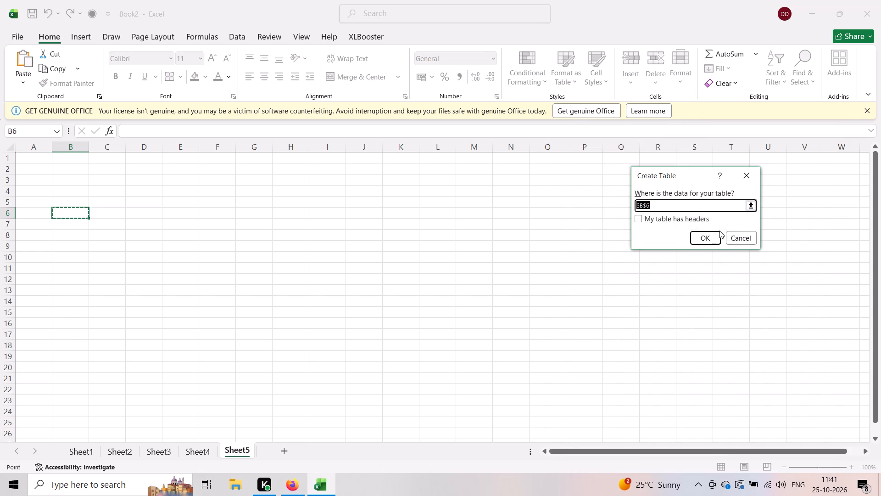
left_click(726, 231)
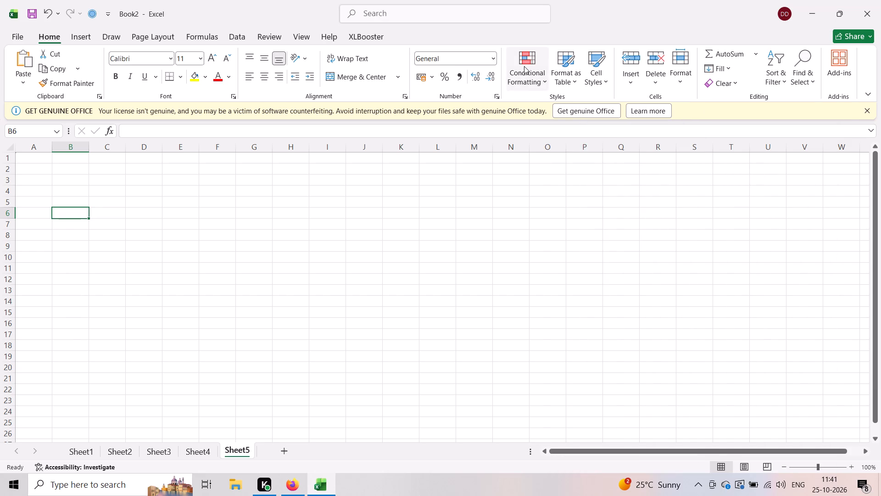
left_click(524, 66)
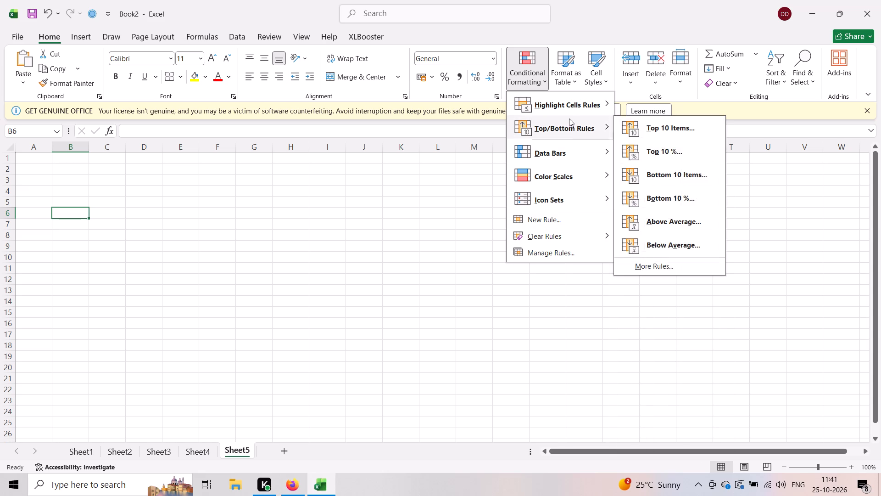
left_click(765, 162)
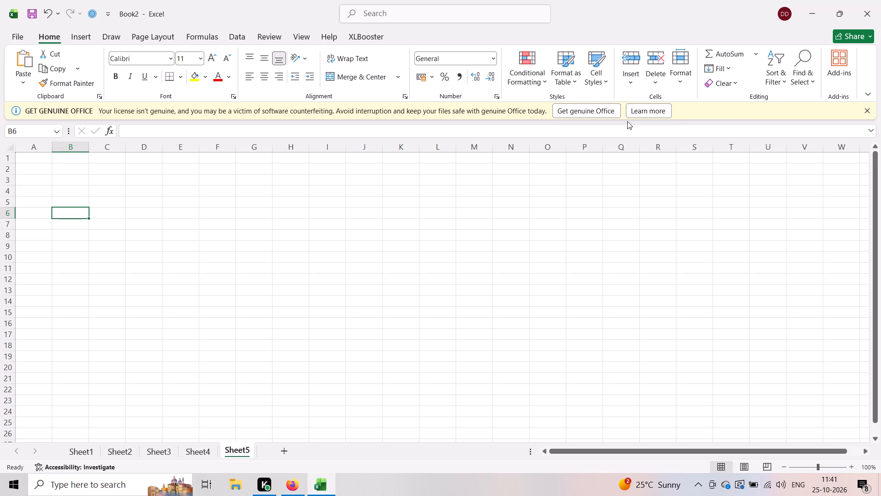
Dismiss the Office licensing notice above the worksheet.
left_click(865, 107)
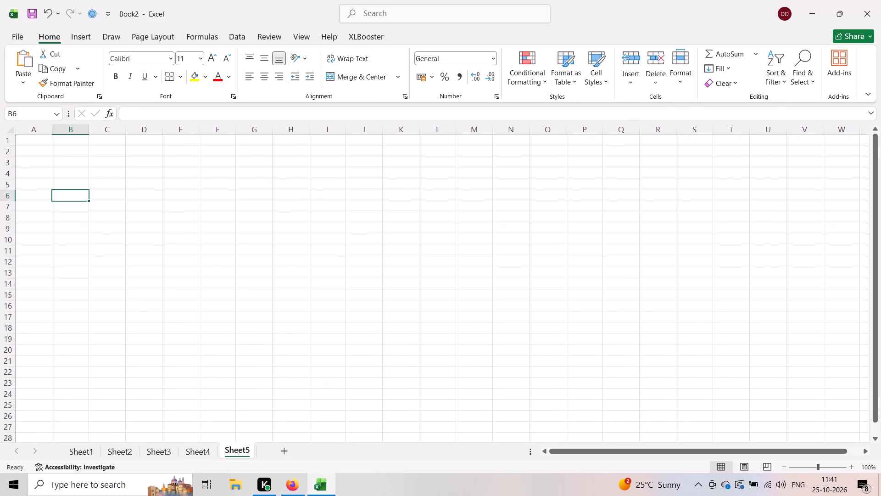
Turn off the gridlines on Sheet5.
left_click(25, 147)
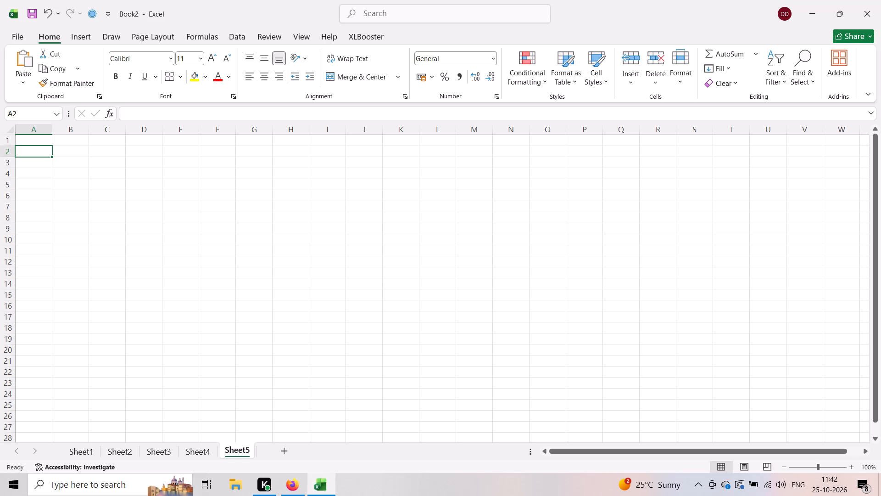
key("alt+w")
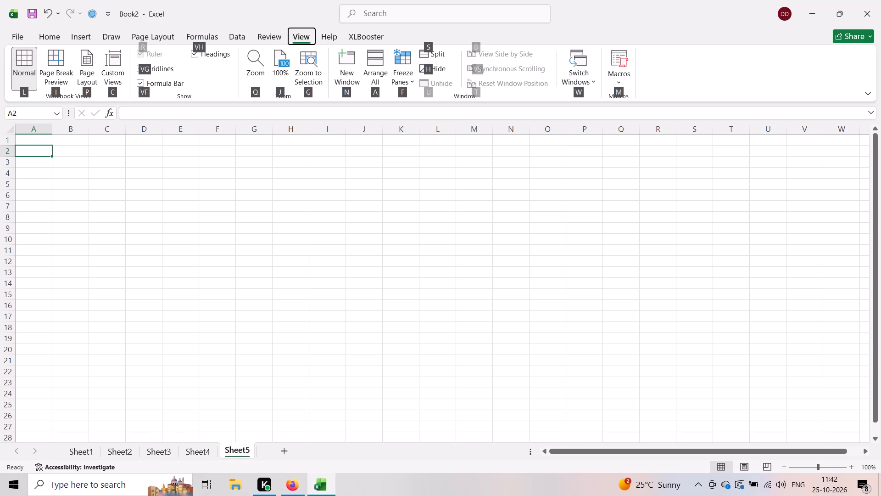
key("alt+v")
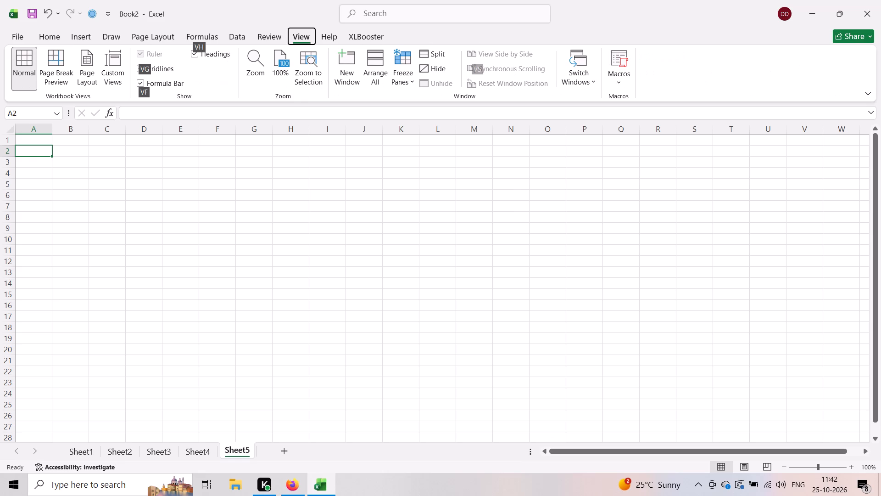
left_click(45, 29)
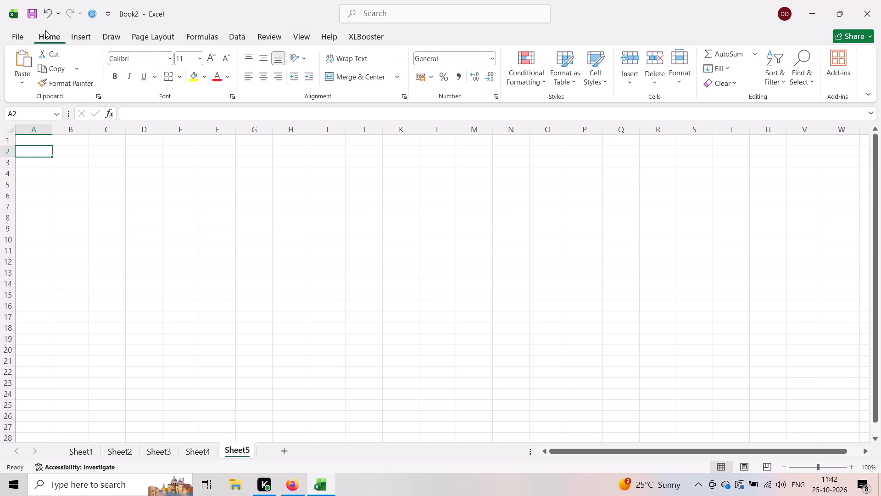
left_click(307, 39)
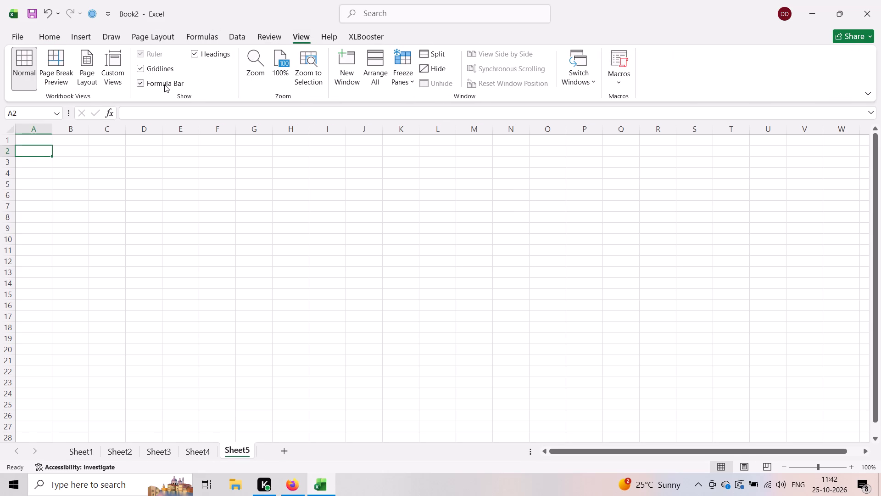
left_click(160, 88)
left_click(160, 88)
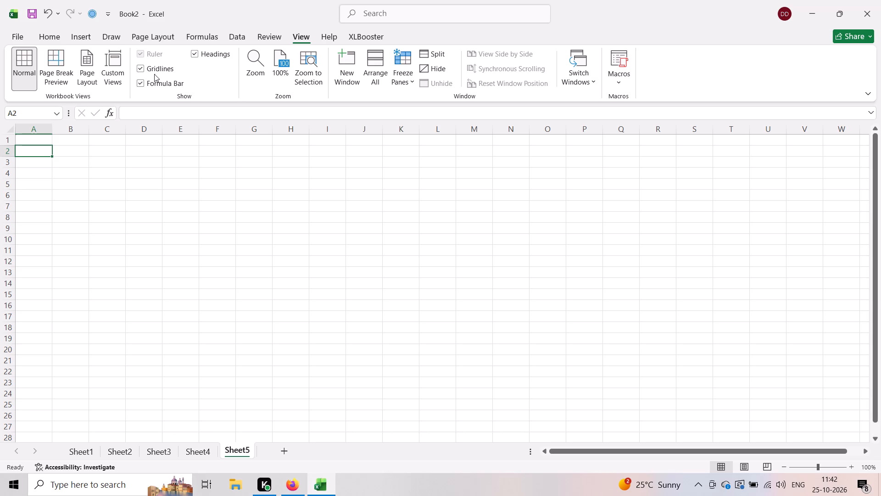
left_click(154, 68)
left_click(166, 172)
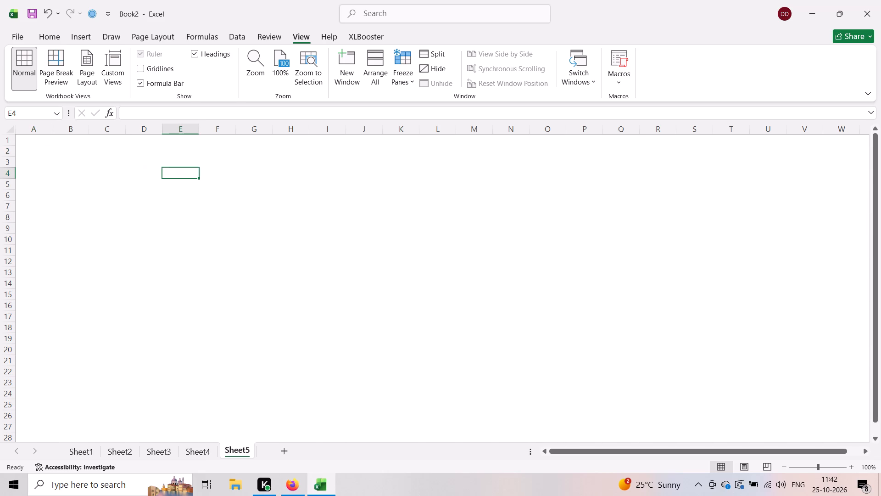
Paste the copied heading "This Fund's Performance Compared With Peers" into cell B5 and autofit column B to it.
left_click(45, 154)
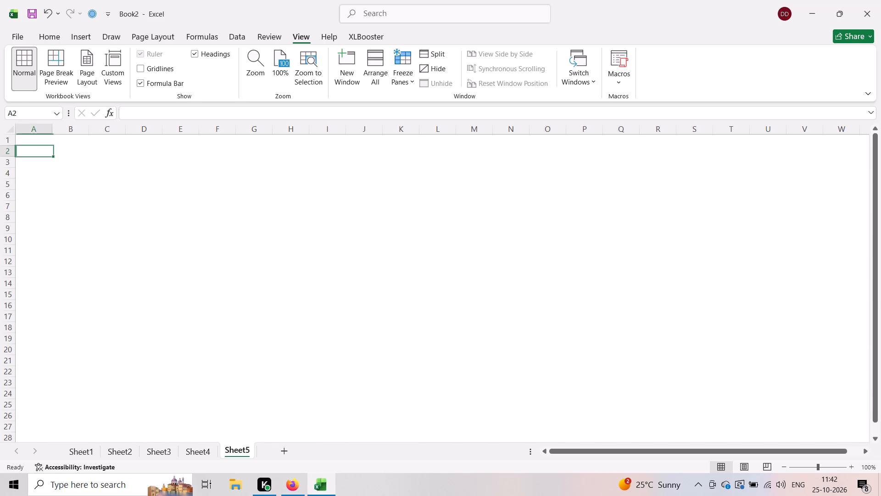
scroll(265, 355, "up", 5, "ctrl+shift")
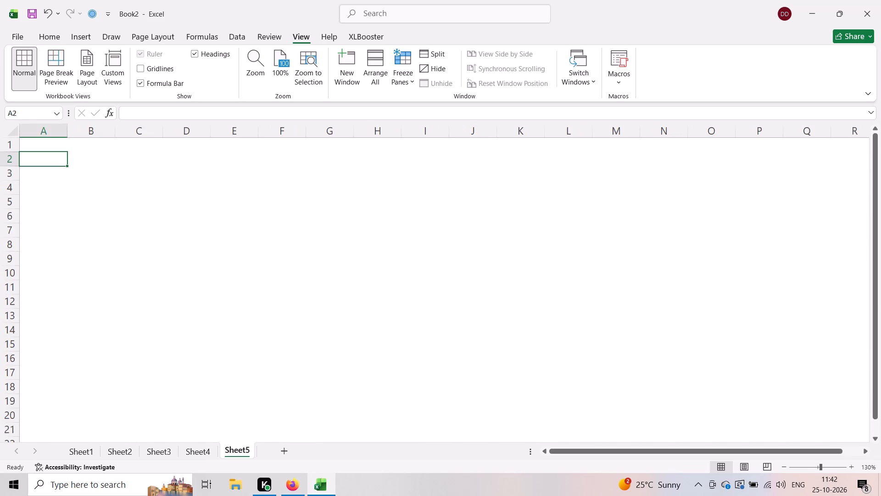
scroll(265, 355, "up", 1, "ctrl")
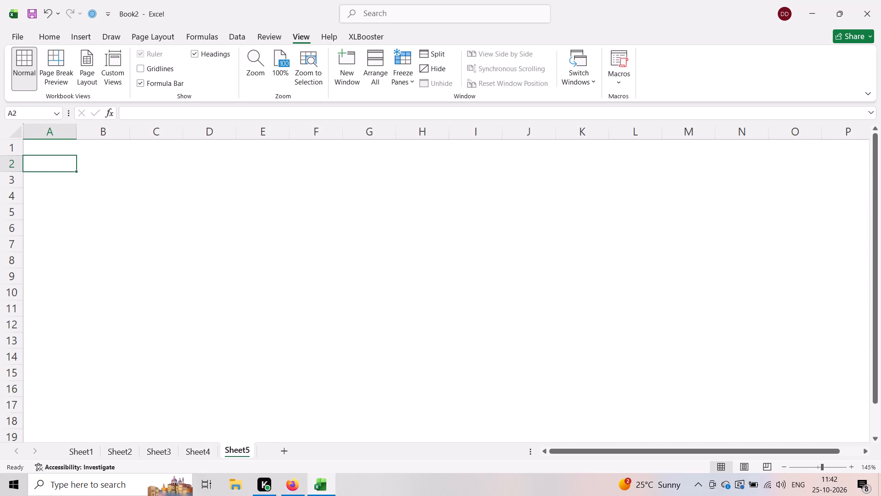
left_click(112, 209)
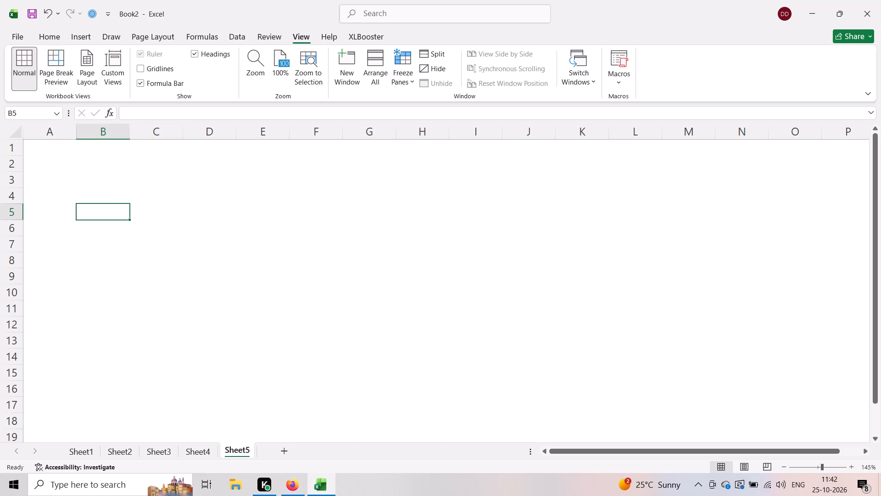
key("ctrl+v")
double_click(131, 139)
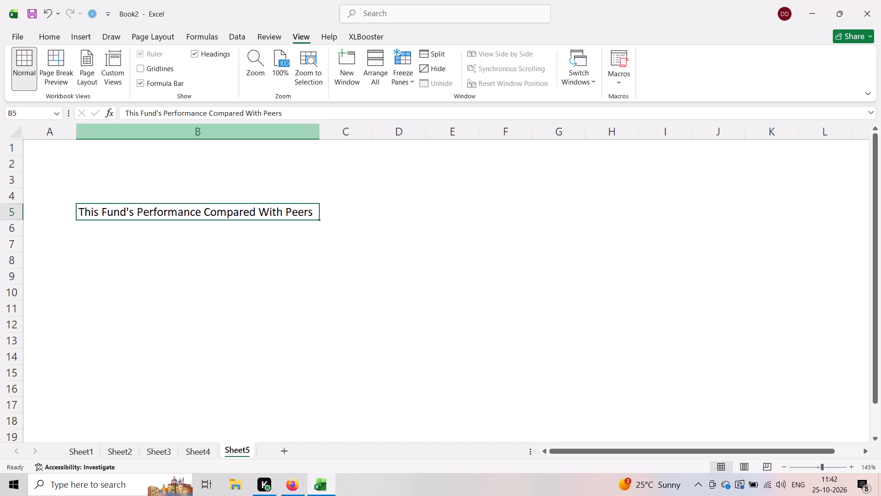
Copy the rank and name "1st ICICI Prudential Small Cap Fund Institutional Growth" from Firefox's peer comparison list into Excel's Sheet5, starting at A7.
scroll(219, 267, "down", 1)
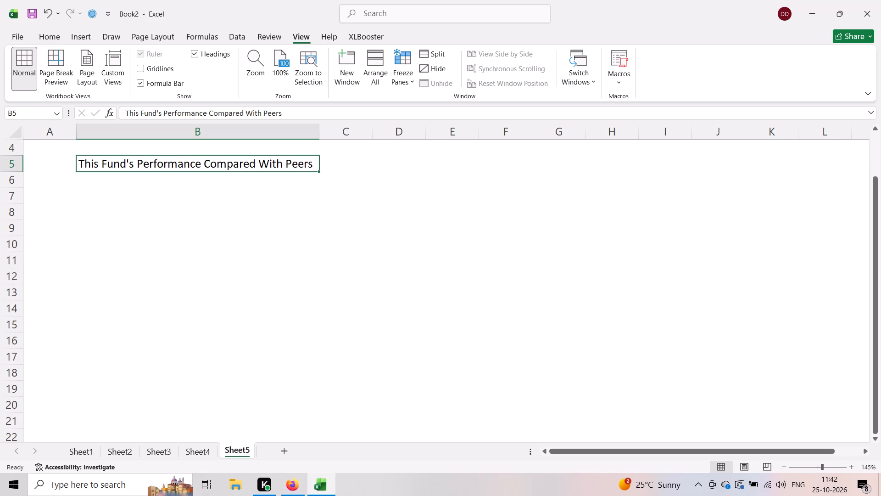
left_click(291, 483)
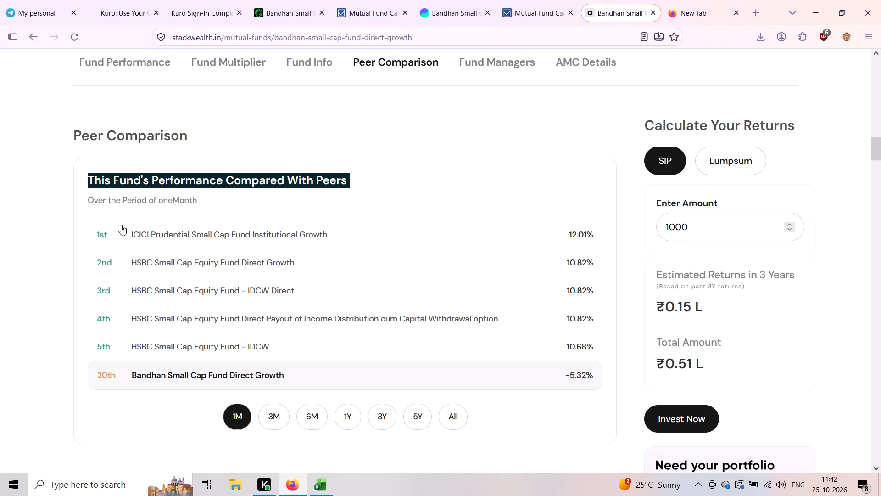
left_click_drag(94, 233, 148, 236)
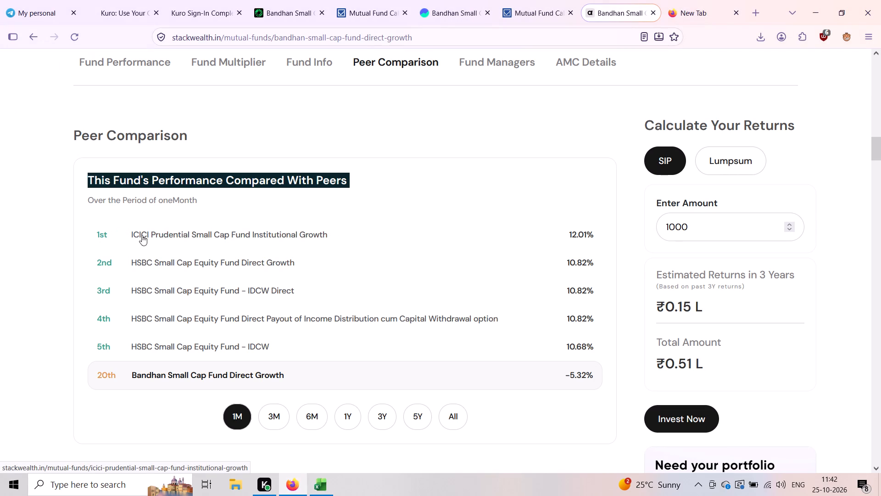
left_click_drag(64, 234, 315, 232)
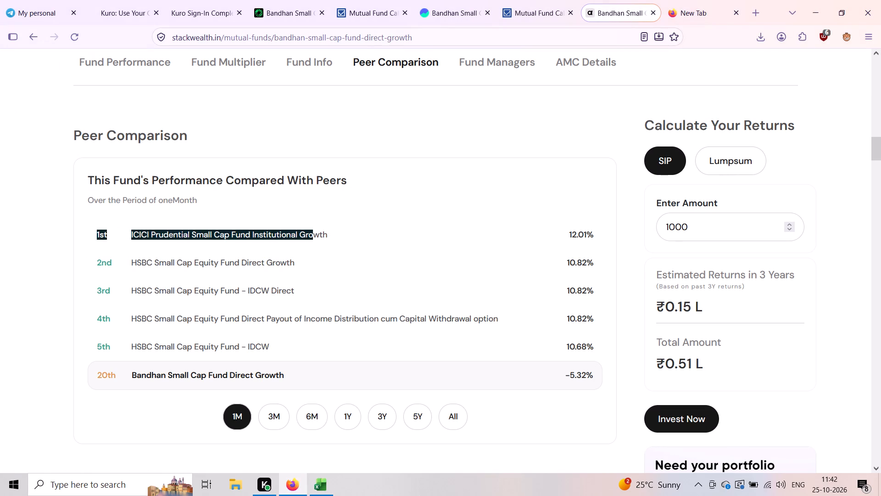
left_click_drag(315, 232, 599, 229)
left_click(41, 273)
left_click_drag(128, 233, 133, 236)
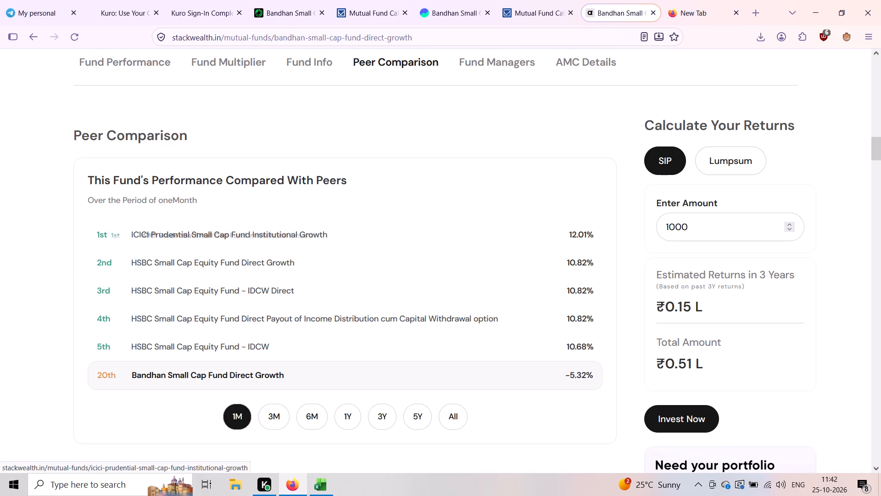
left_click_drag(133, 236, 116, 238)
left_click(6, 254)
left_click_drag(131, 233, 198, 236)
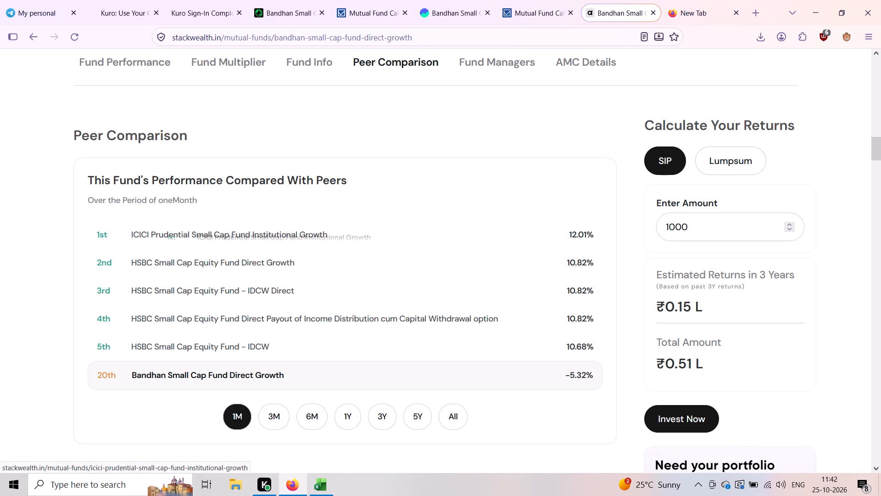
left_click_drag(198, 236, 63, 224)
left_click_drag(85, 233, 318, 247)
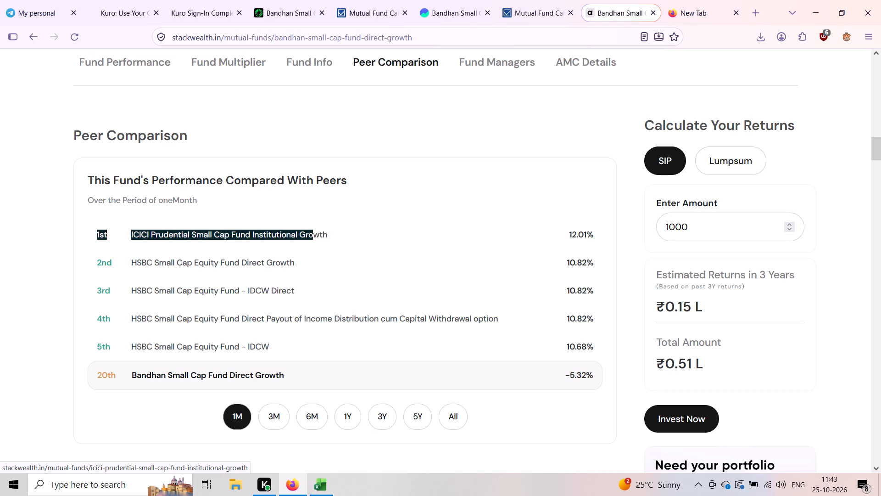
left_click_drag(318, 247, 332, 244)
key("ctrl+c")
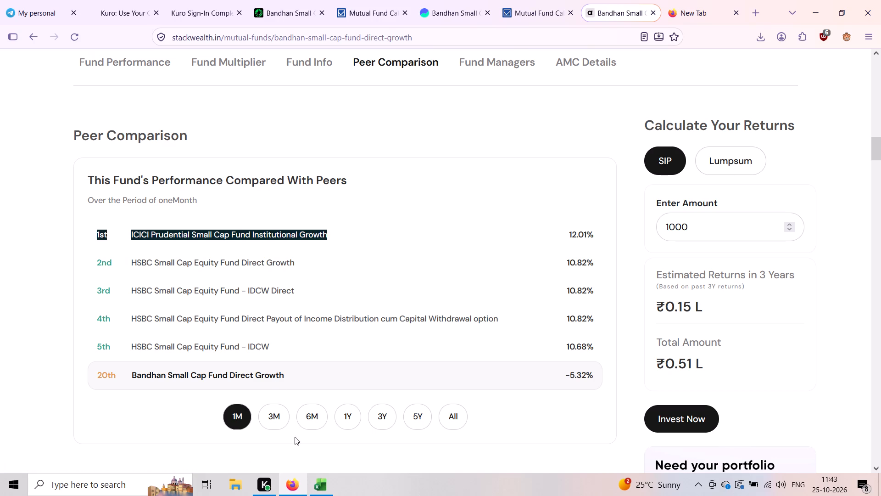
left_click(292, 480)
left_click(54, 195)
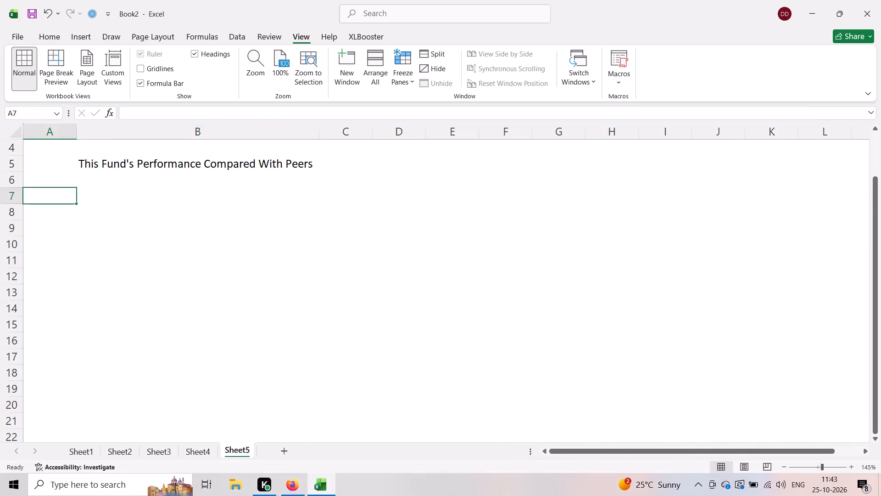
key("ctrl+v")
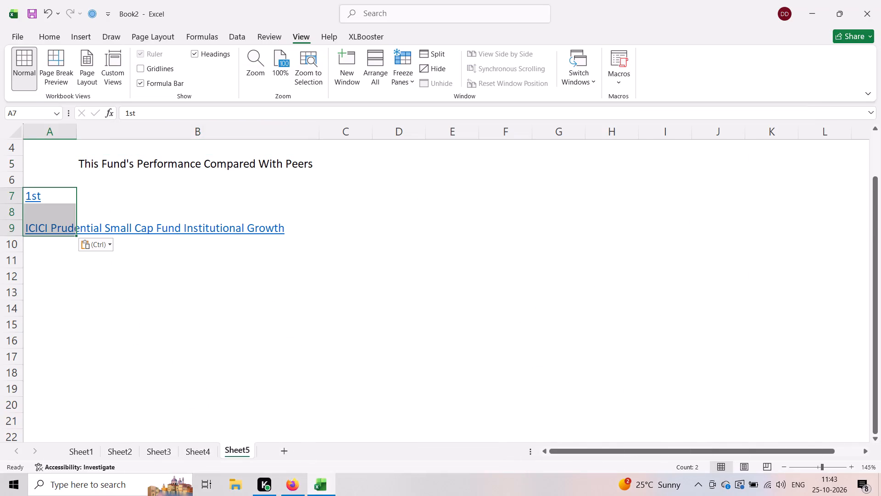
left_click(126, 270, "ctrl")
Select and copy the full text "ICICI Prudential Small Cap Fund Institutional Growth" inside cell A9 in edit mode.
left_click(154, 222)
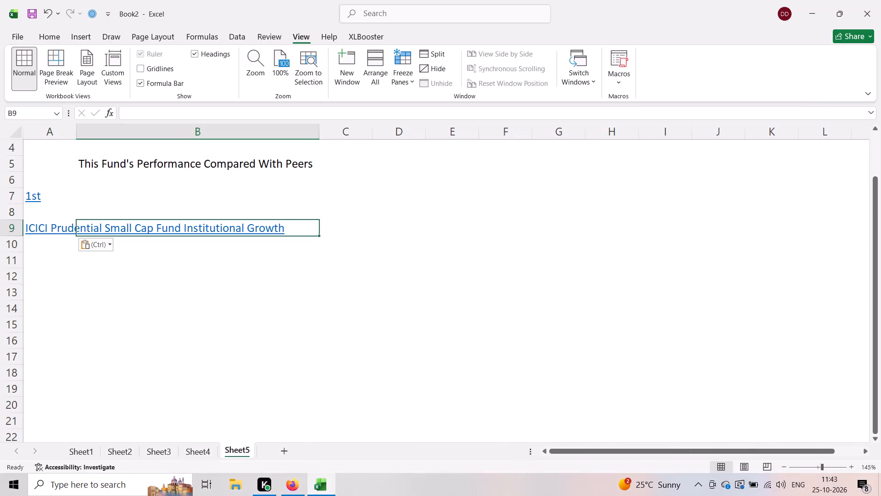
left_click(34, 226)
left_click_drag(33, 225, 118, 232)
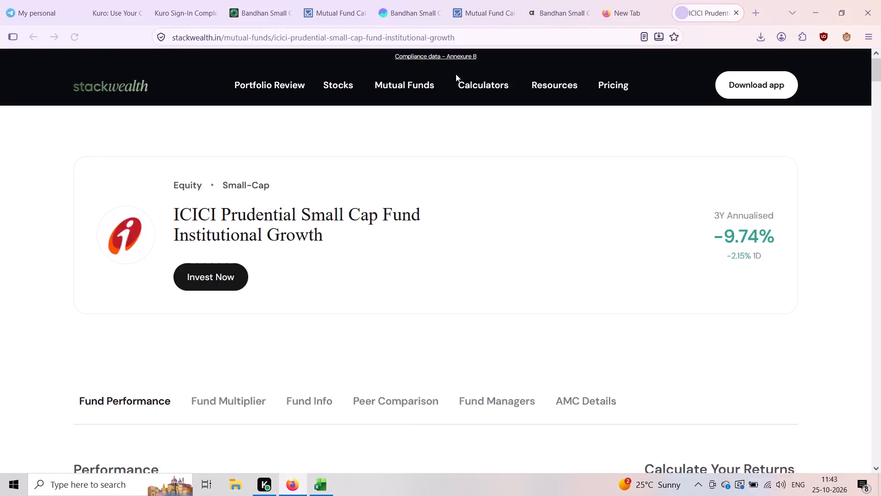
left_click(739, 16)
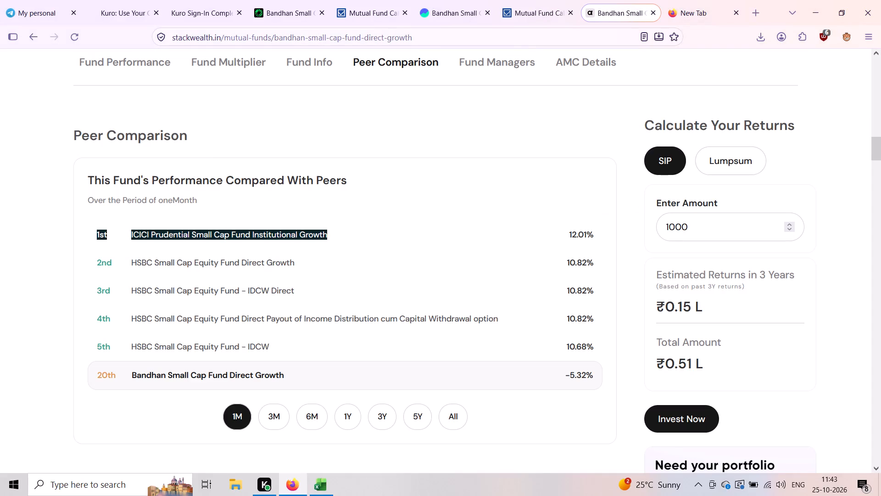
left_click(314, 494)
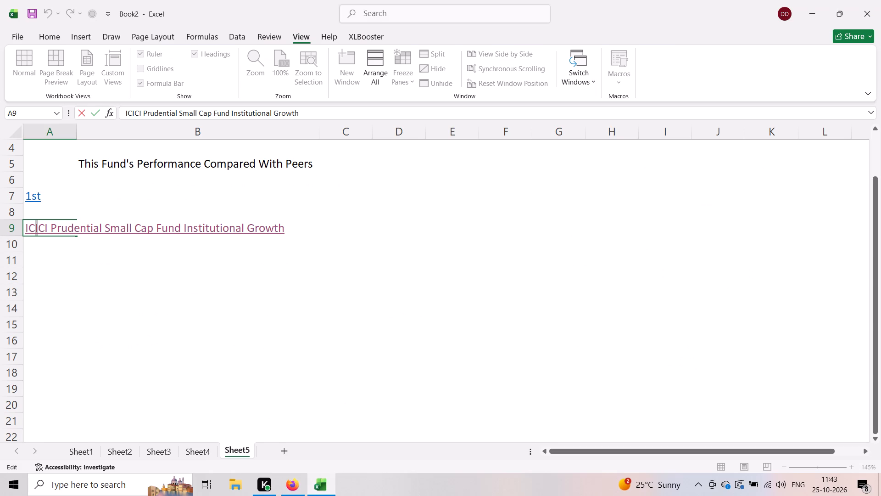
left_click(296, 234)
left_click_drag(294, 224, 36, 225)
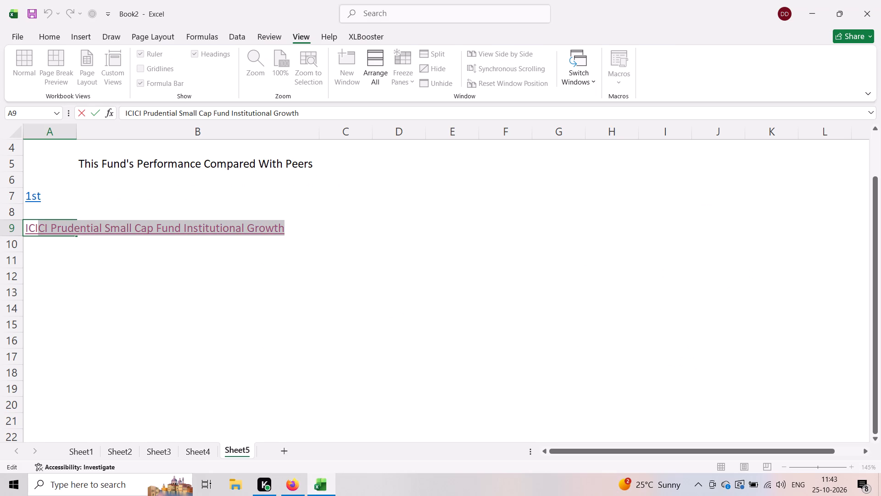
left_click_drag(36, 225, 27, 229)
key("ctrl+c")
Format the selected fund name in cell A9 as size 9, bold and red.
left_click(42, 33)
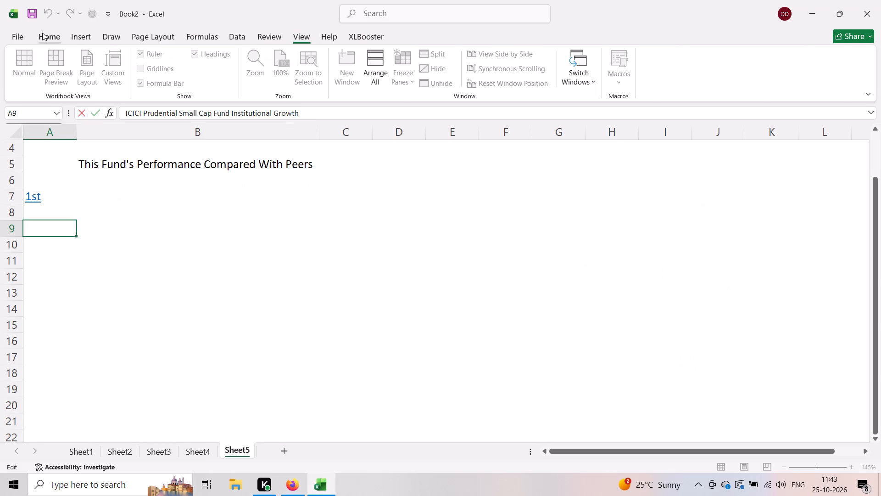
left_click(153, 56)
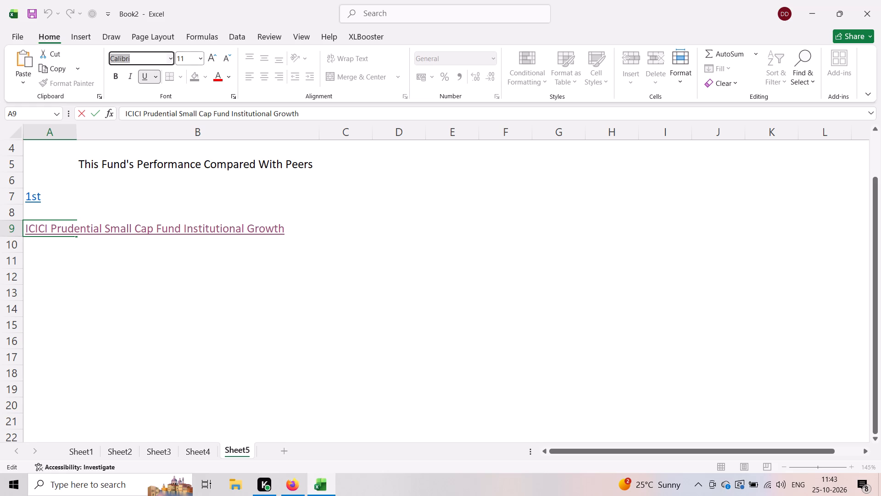
left_click(199, 58)
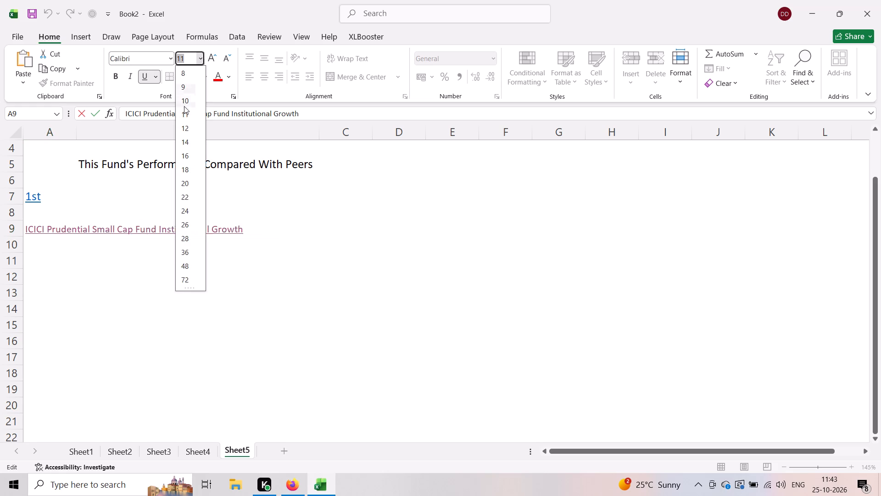
left_click(190, 87)
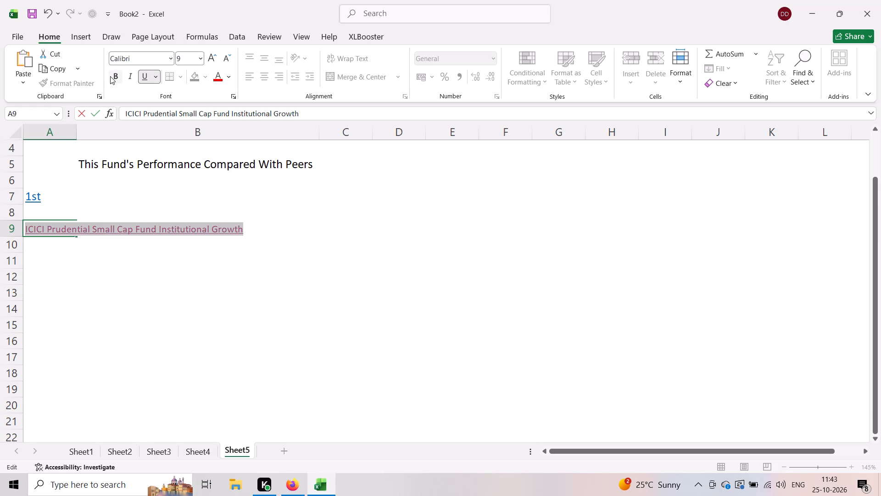
left_click(110, 76)
left_click(217, 79)
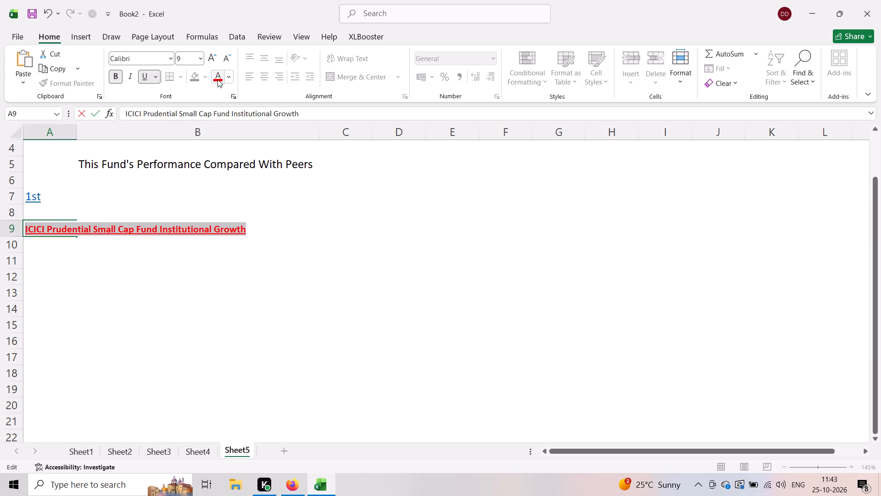
Recolor the selected fund name in cell A9 black and remove its bold formatting.
left_click(225, 73)
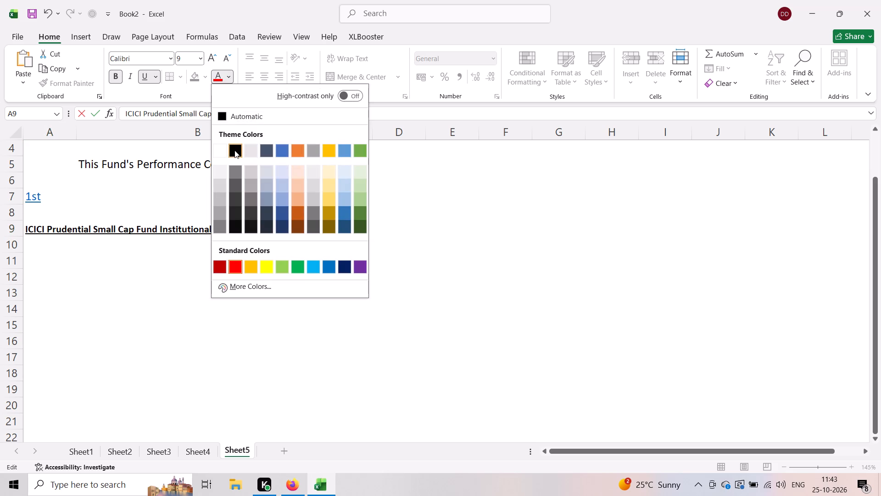
left_click(234, 150)
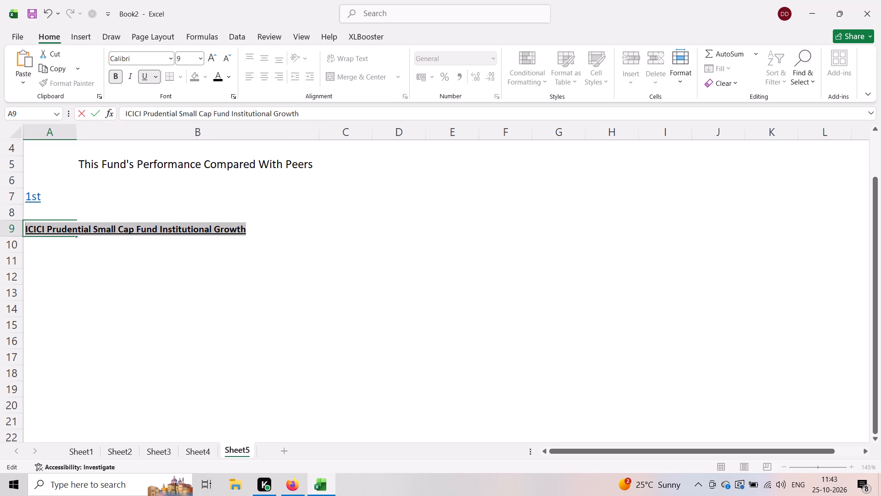
left_click(112, 76)
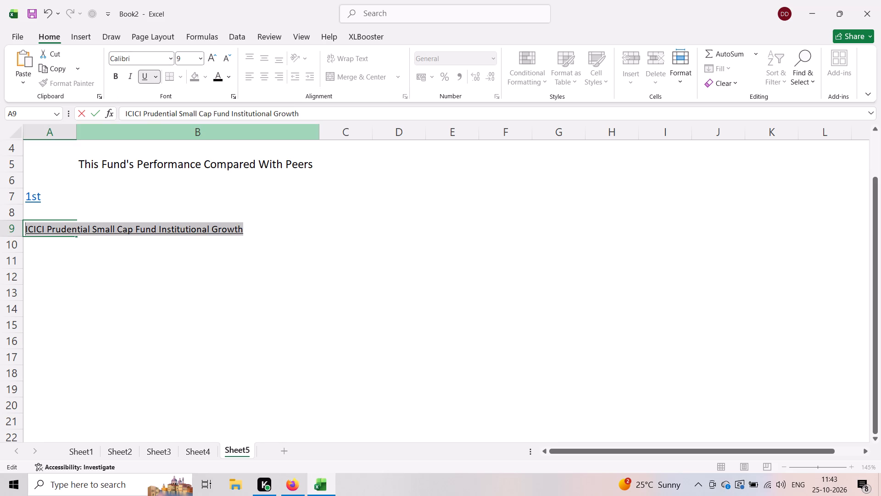
left_click(201, 327)
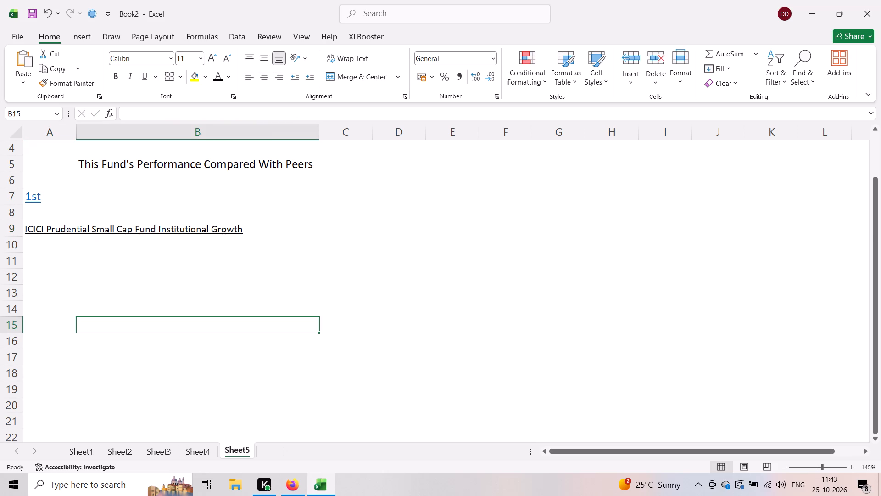
Follow the hyperlink in cell A9 to view the ICICI Prudential fund's page in Firefox.
left_click(72, 230)
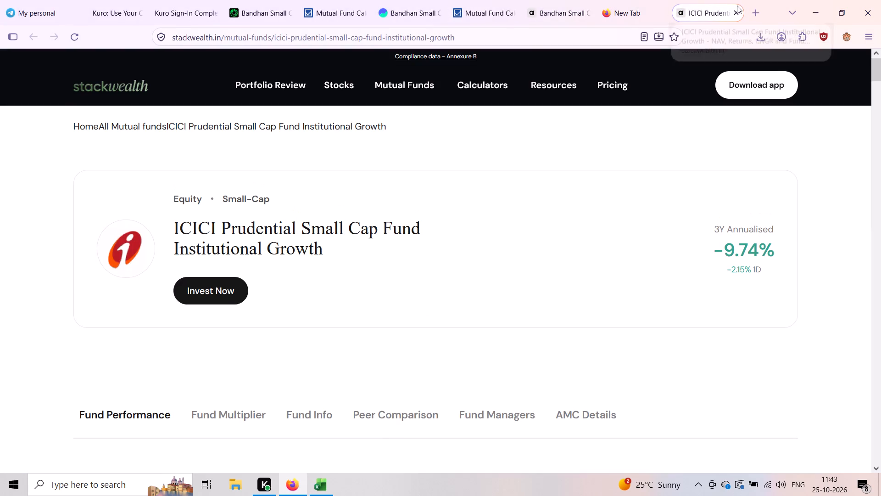
scroll(476, 267, "down", 6)
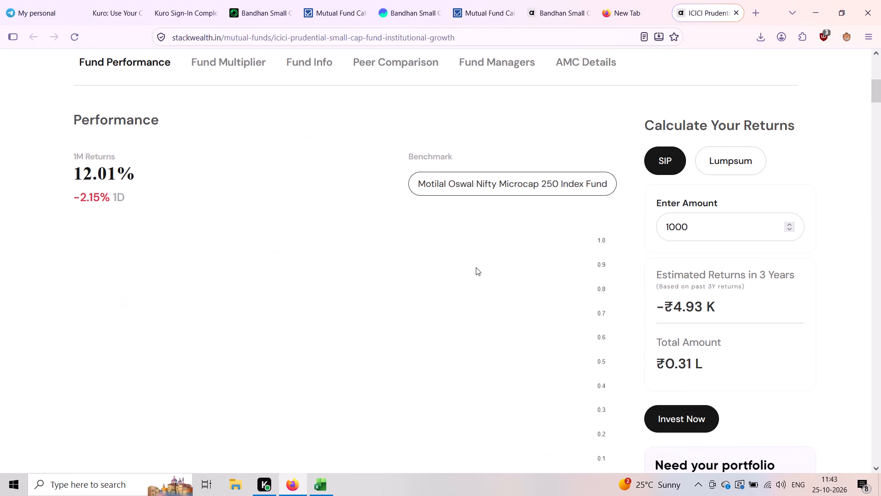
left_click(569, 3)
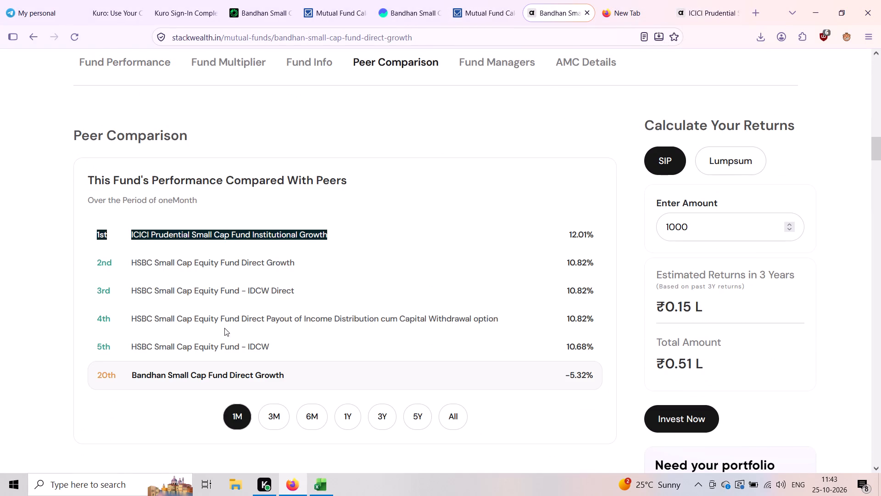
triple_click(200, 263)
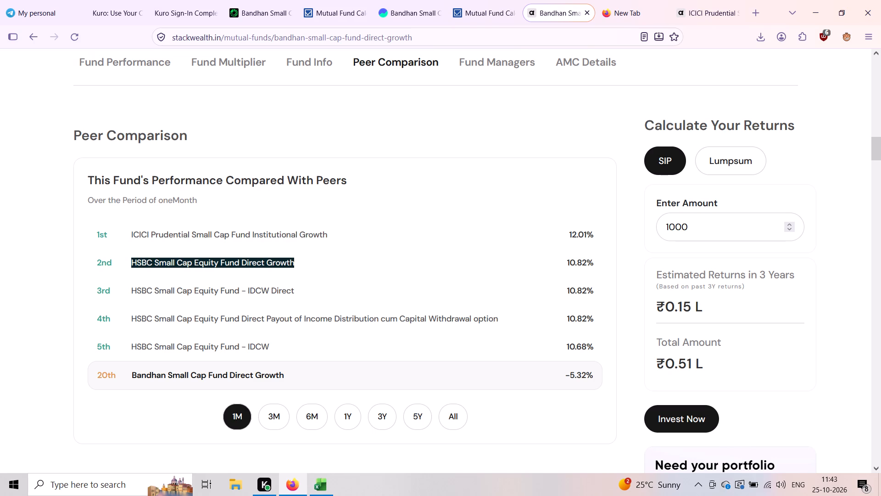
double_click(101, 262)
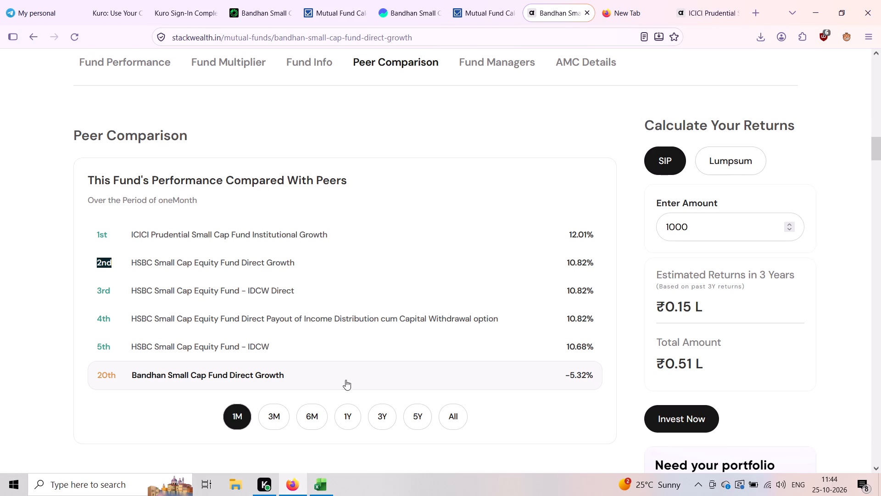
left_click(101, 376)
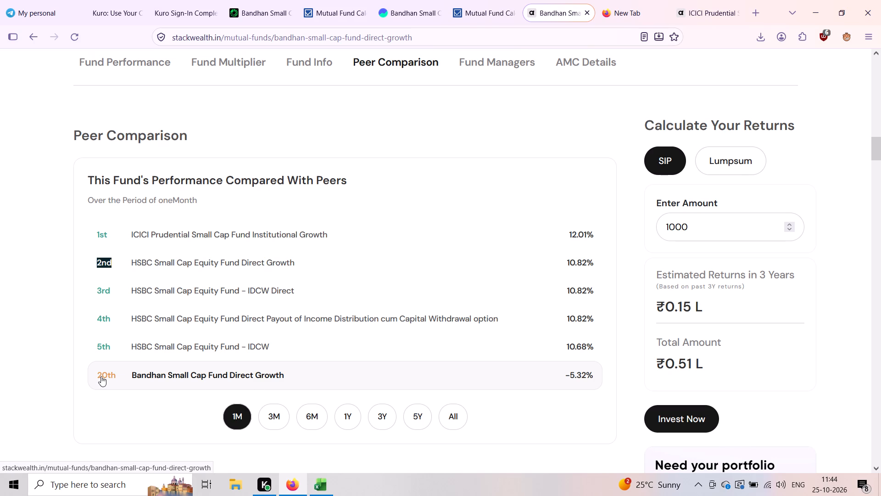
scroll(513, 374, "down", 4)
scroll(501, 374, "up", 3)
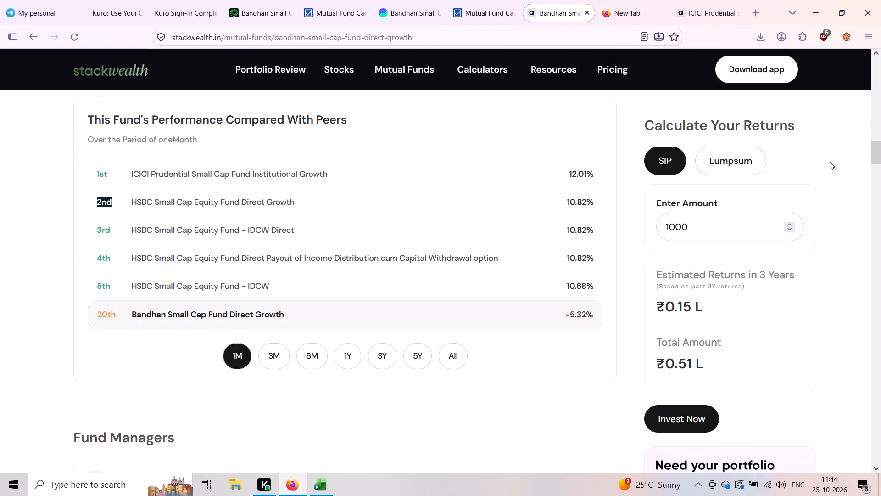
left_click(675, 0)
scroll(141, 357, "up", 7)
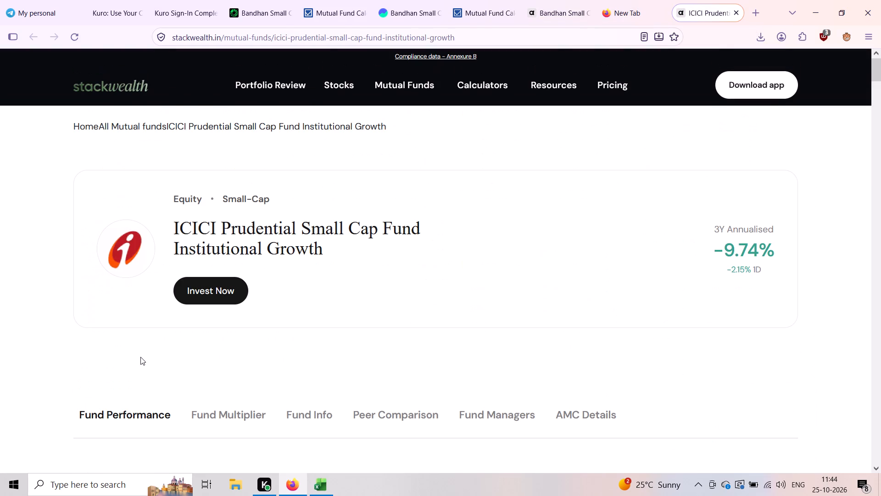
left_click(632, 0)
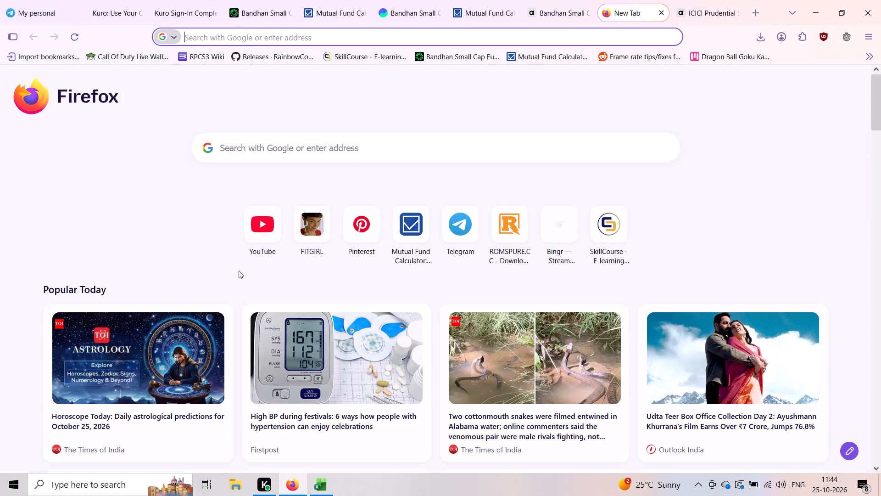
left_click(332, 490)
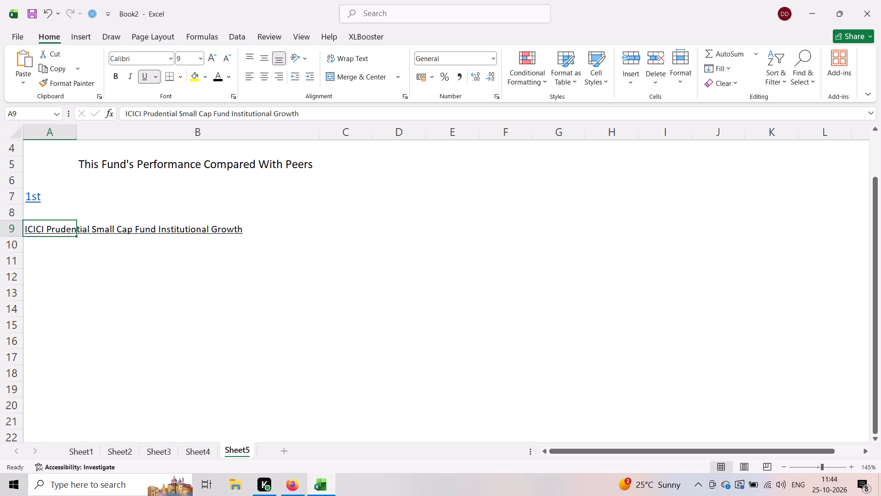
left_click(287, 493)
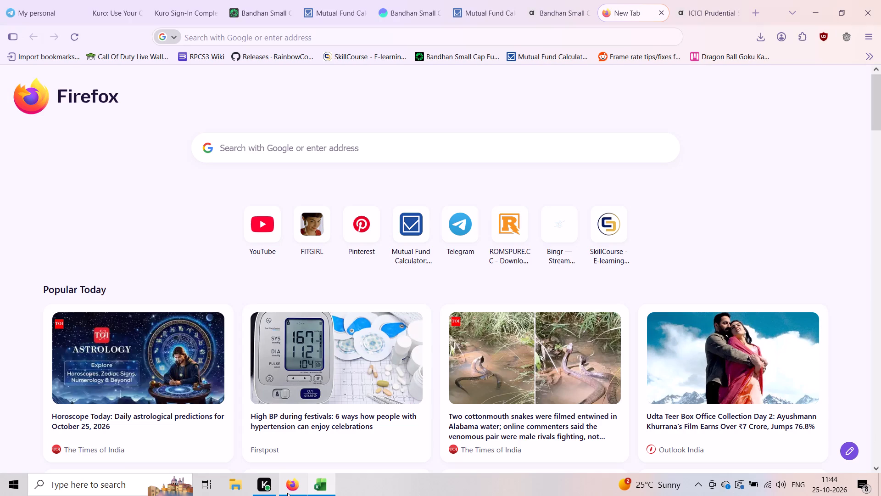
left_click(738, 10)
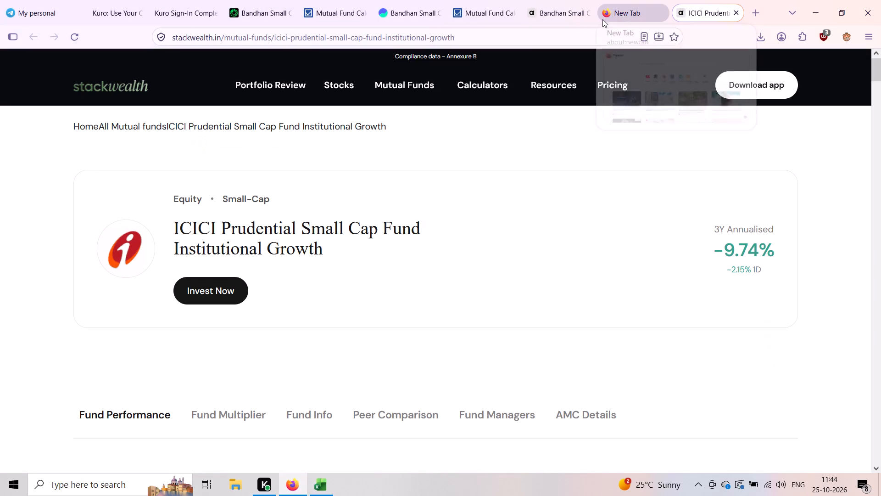
Copy the 2nd-ranked fund name, HSBC Small Cap Equity Fund Direct Growth, from the Bandhan fund page's one-month peer comparison list.
left_click(562, 16)
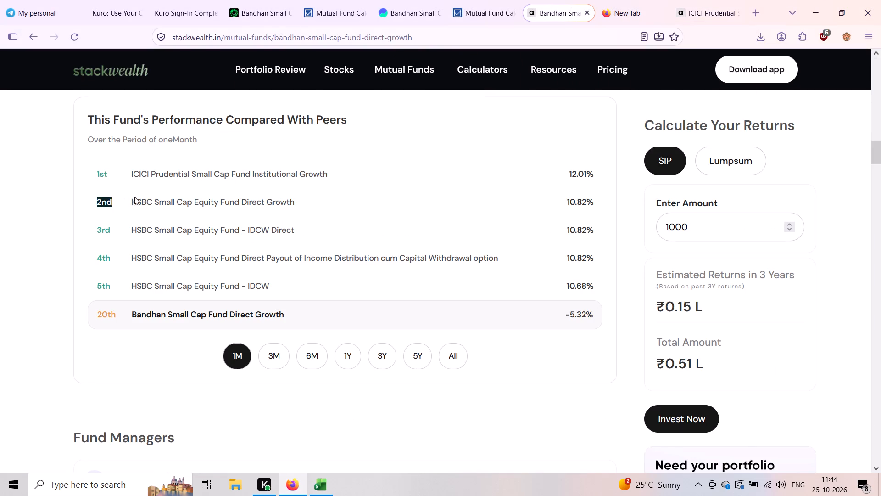
left_click_drag(133, 203, 304, 206)
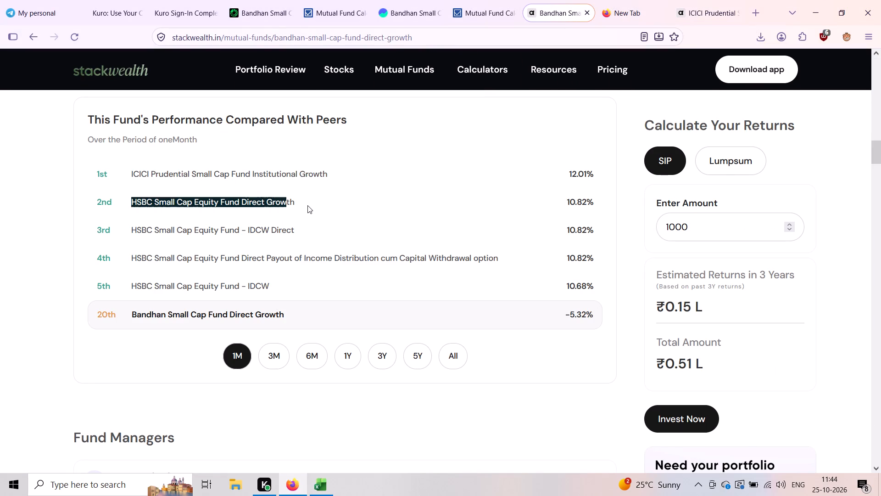
key("ctrl+c")
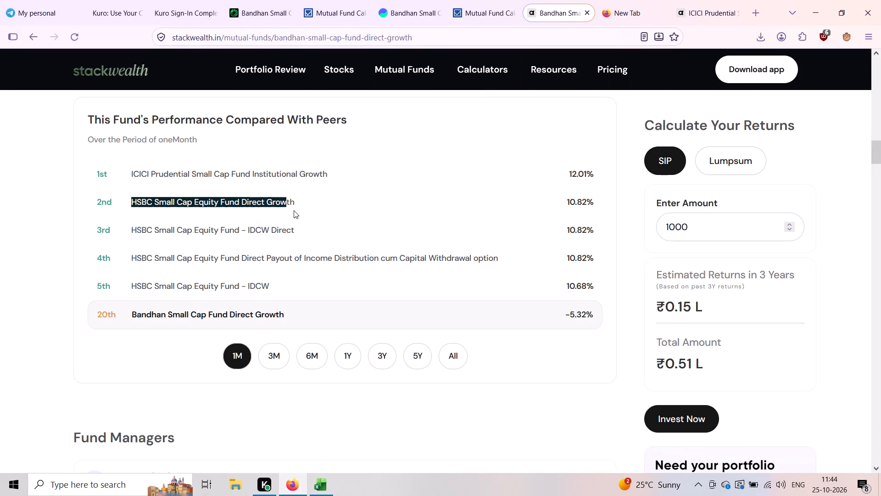
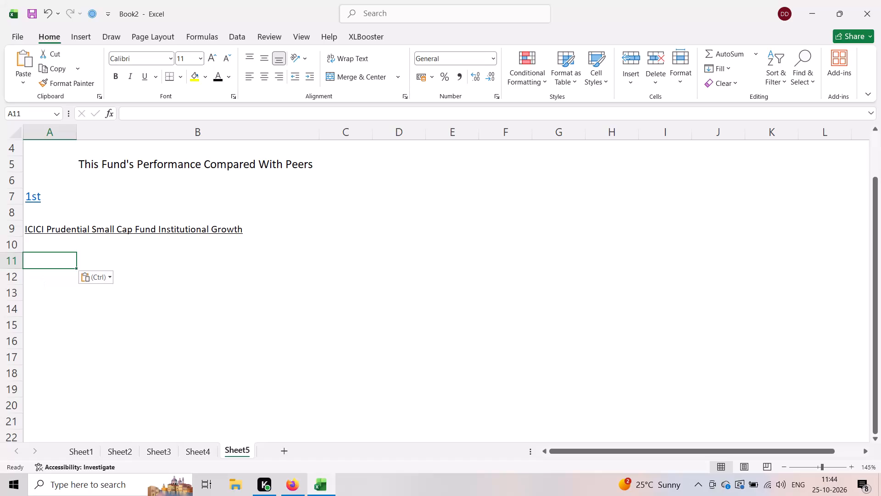
Format the pasted HSBC Small Cap Equity Fund Direct Growth name in row 11 in black Century font, size 9.
left_click_drag(29, 258, 123, 258)
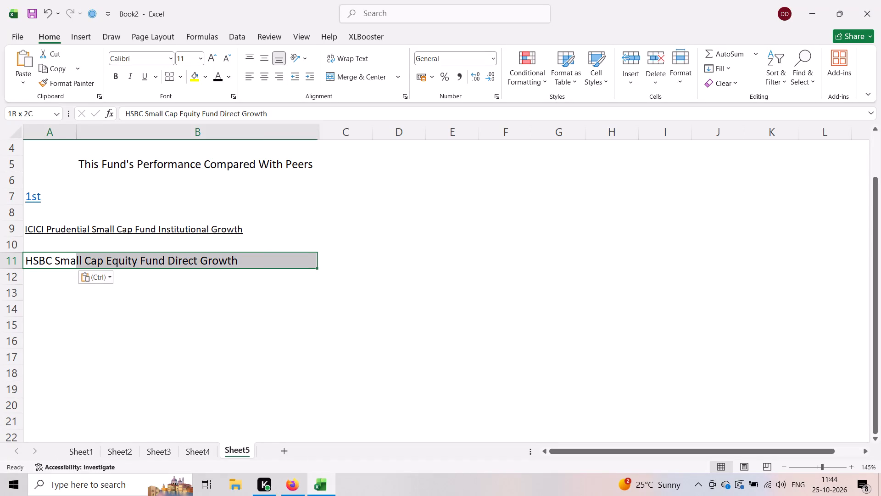
left_click_drag(123, 258, 188, 260)
left_click(154, 59)
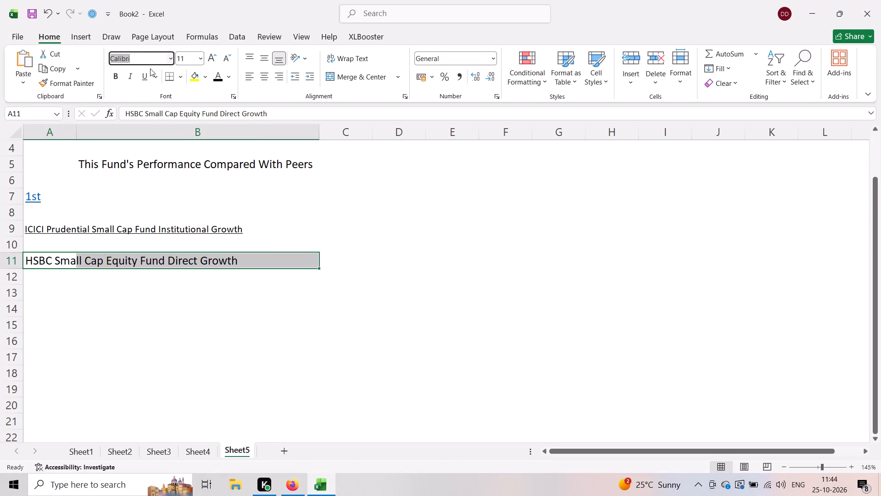
type("ce")
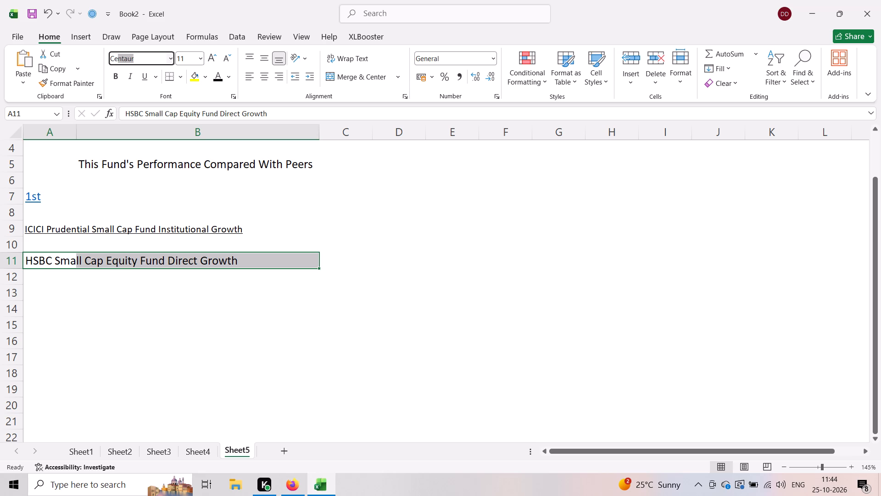
type("ntu")
type("ry")
key("Return")
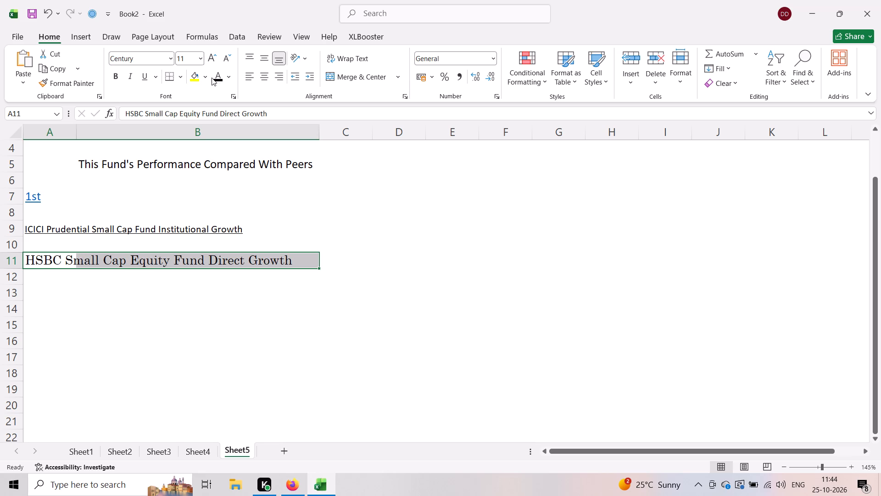
left_click(220, 81)
left_click(228, 81)
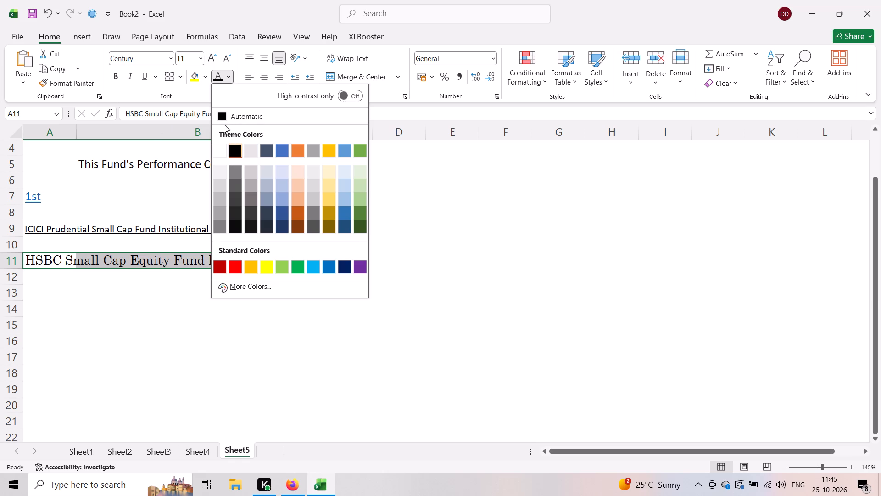
left_click(432, 198)
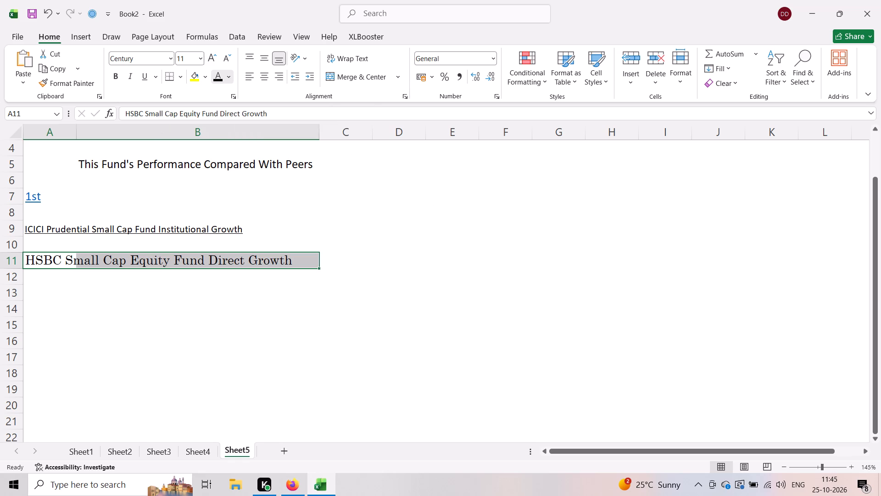
left_click(198, 57)
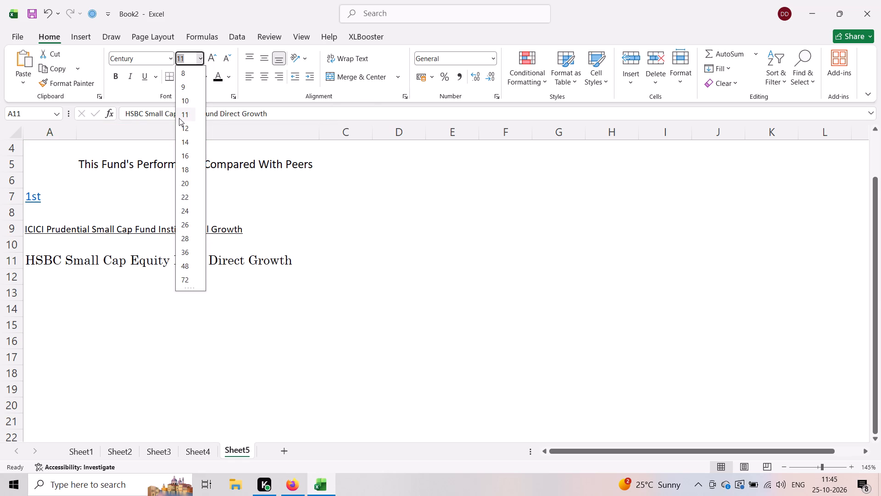
left_click(193, 86)
left_click(103, 283)
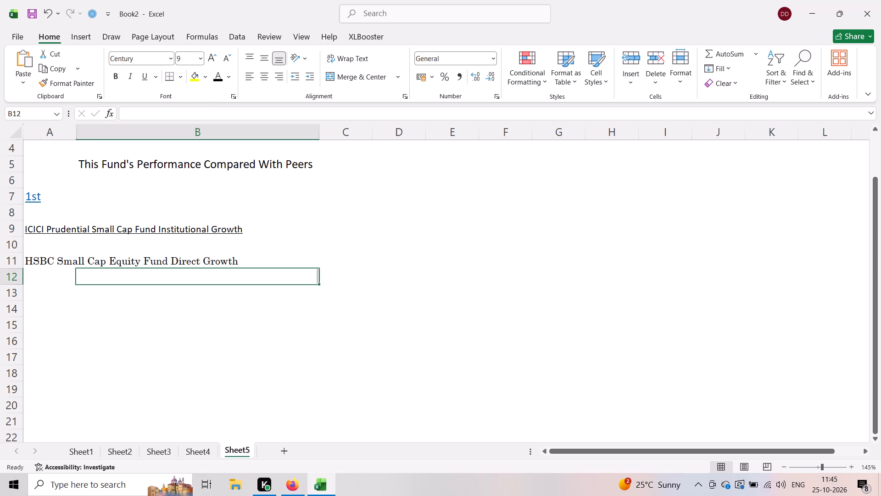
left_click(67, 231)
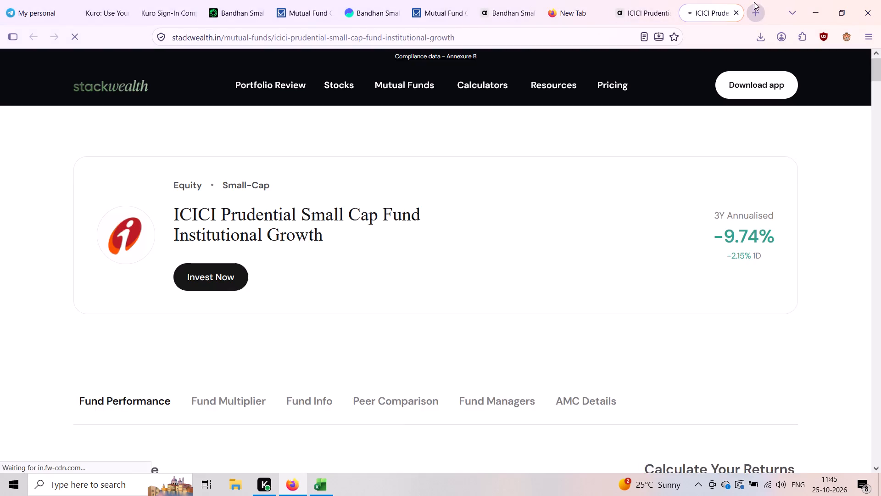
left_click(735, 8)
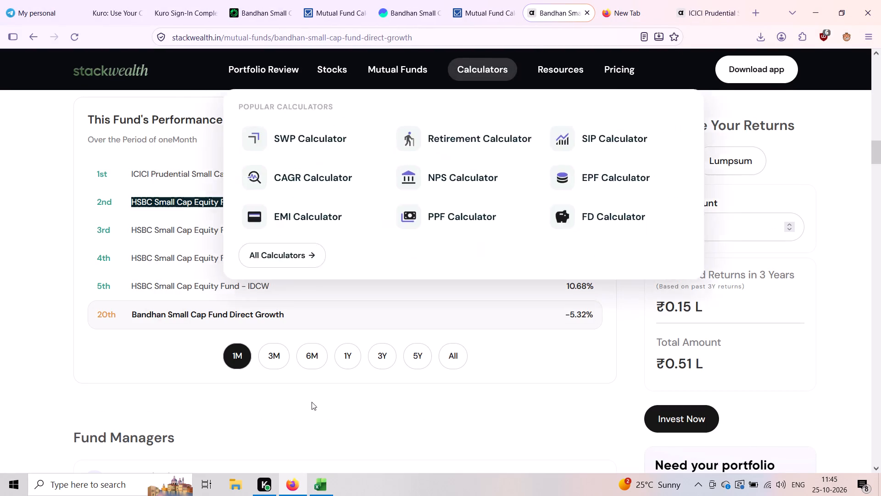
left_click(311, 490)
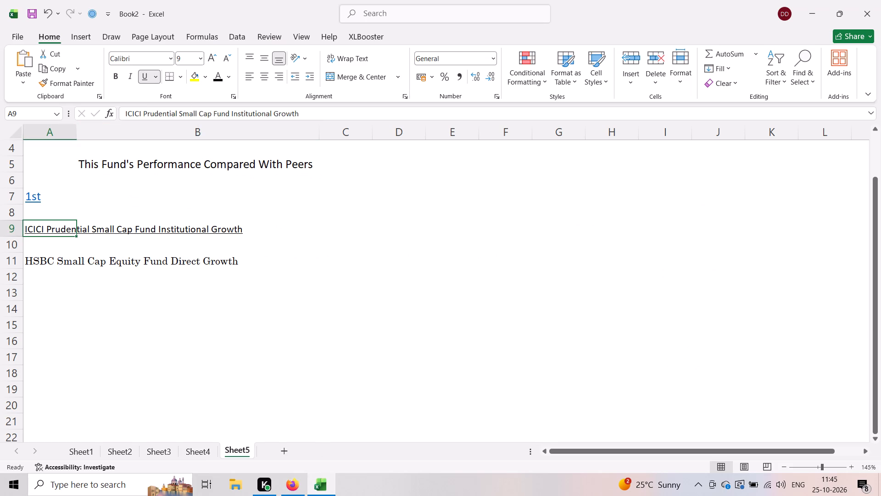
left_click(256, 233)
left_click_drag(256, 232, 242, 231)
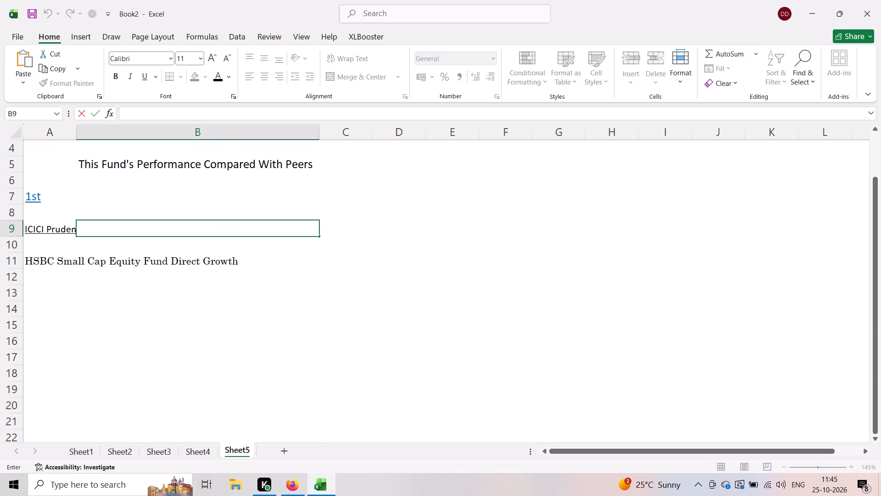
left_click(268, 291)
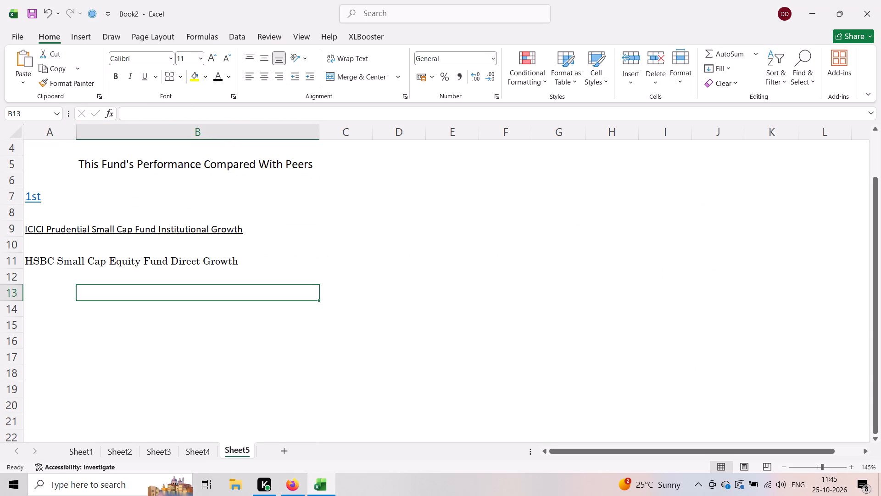
Change the font of the ICICI Prudential fund name in cells A9:B9 to Century.
left_click_drag(259, 235, 31, 225)
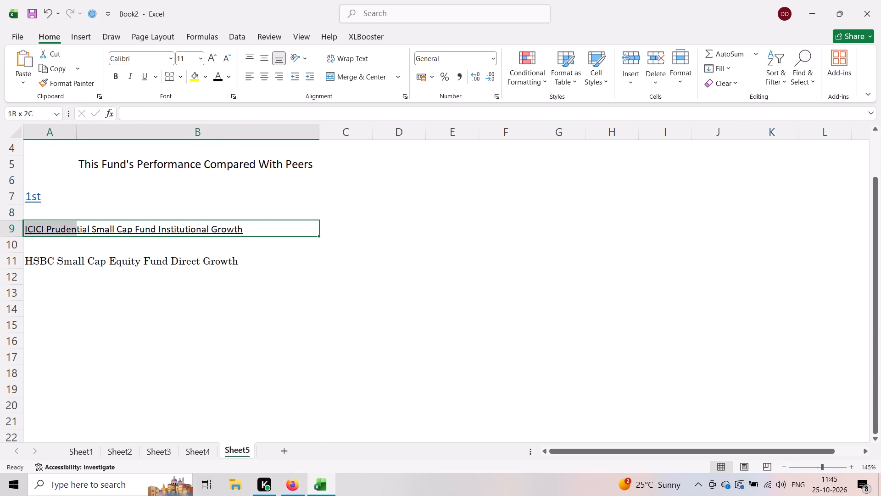
left_click_drag(31, 225, 32, 225)
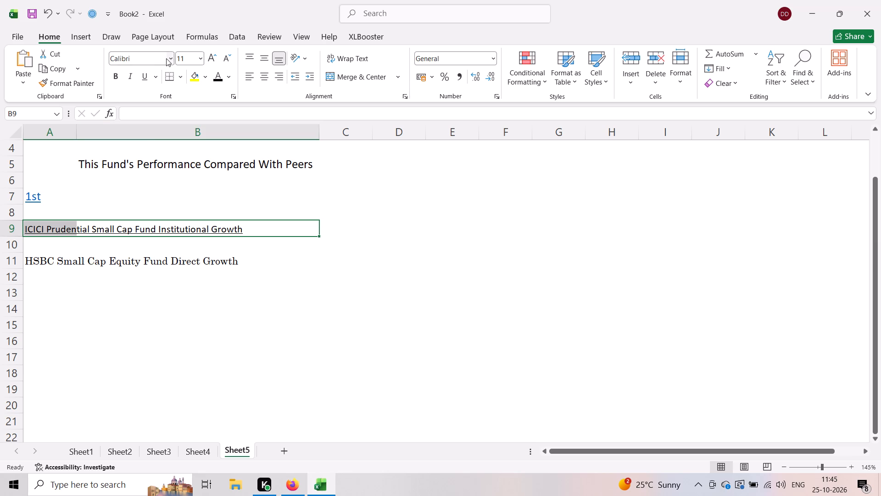
left_click(166, 57)
left_click(166, 57)
left_click(166, 57)
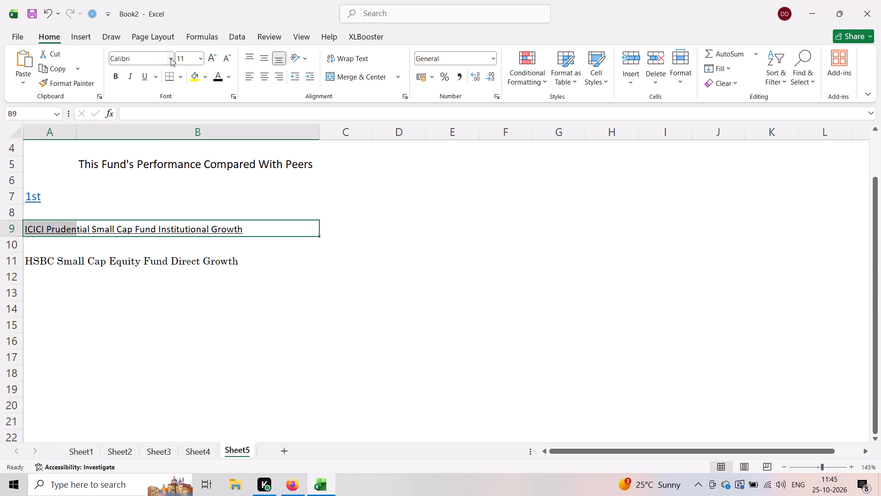
left_click(171, 58)
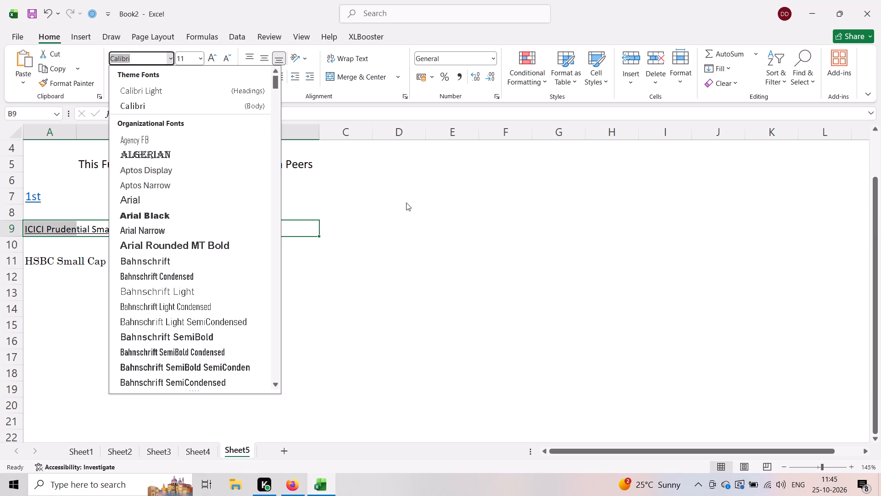
scroll(135, 203, "down", 2)
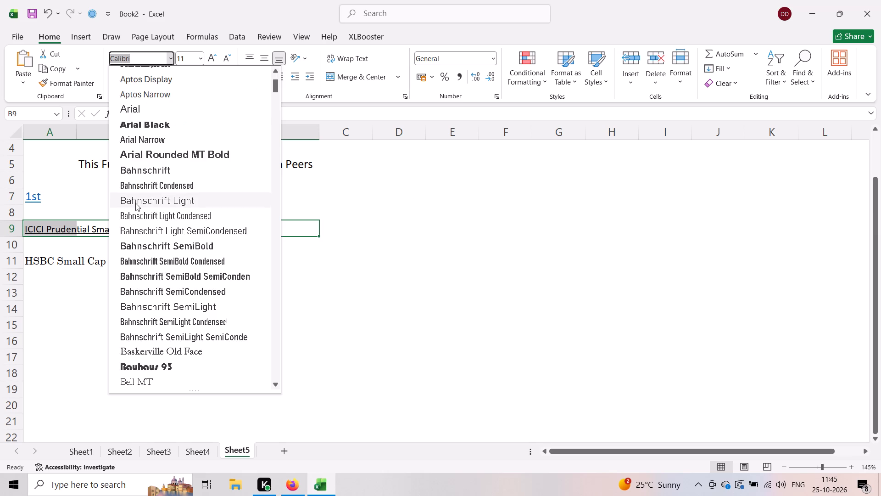
scroll(136, 203, "down", 2)
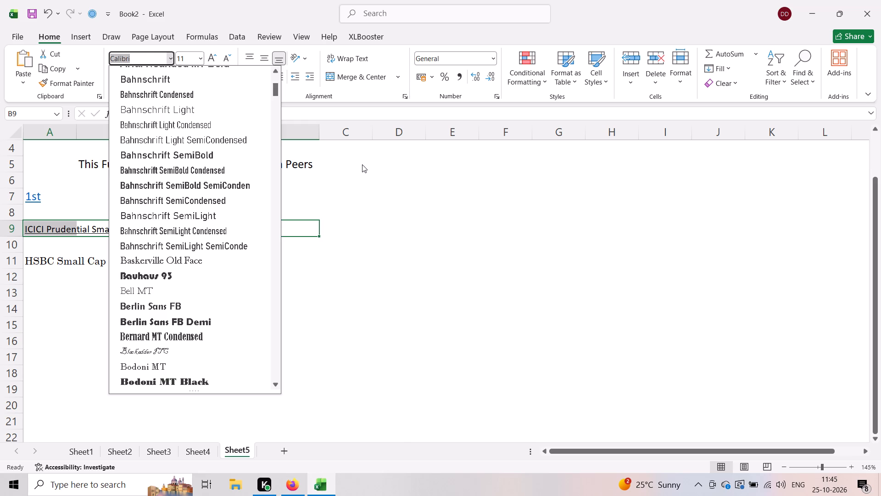
key("c")
type("ent")
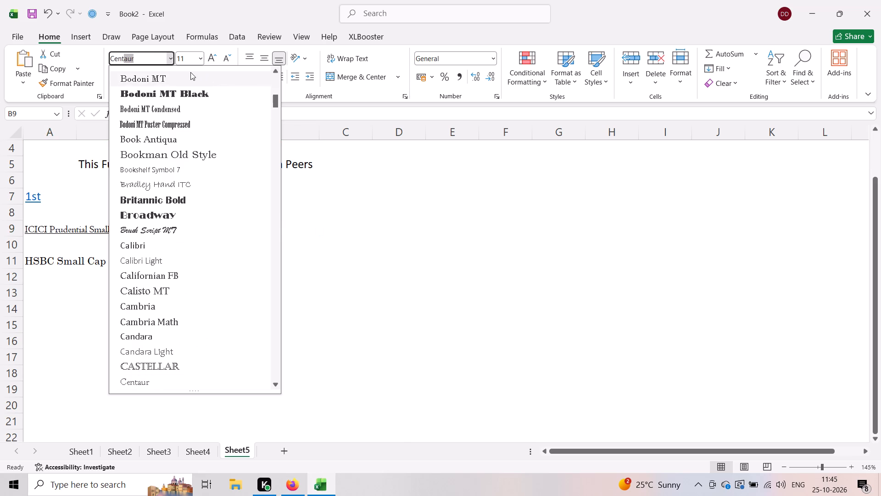
type("ur")
key("y")
key("Return")
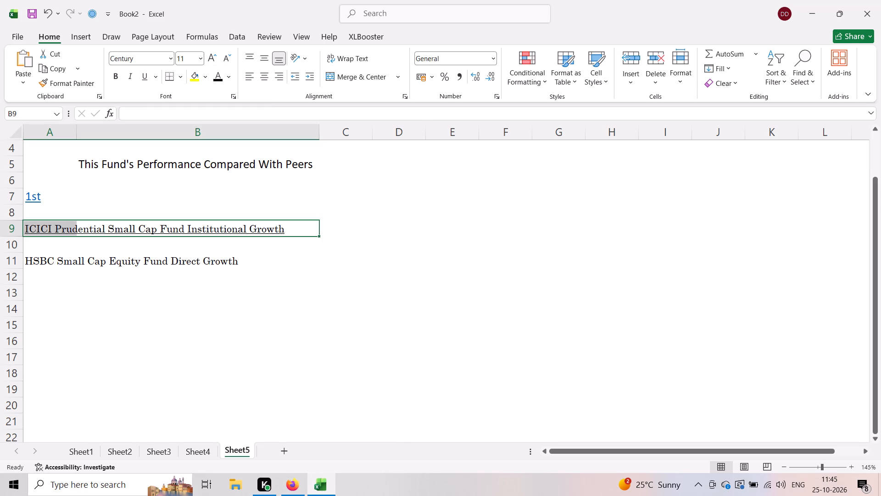
left_click(375, 258)
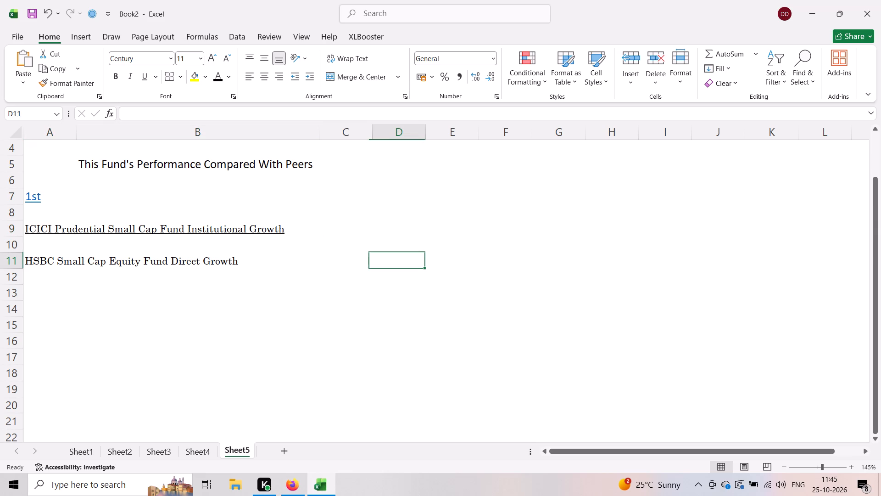
Set the font size of the ICICI Prudential fund name in cells A9:B9 to 9.
left_click_drag(300, 225, 36, 220)
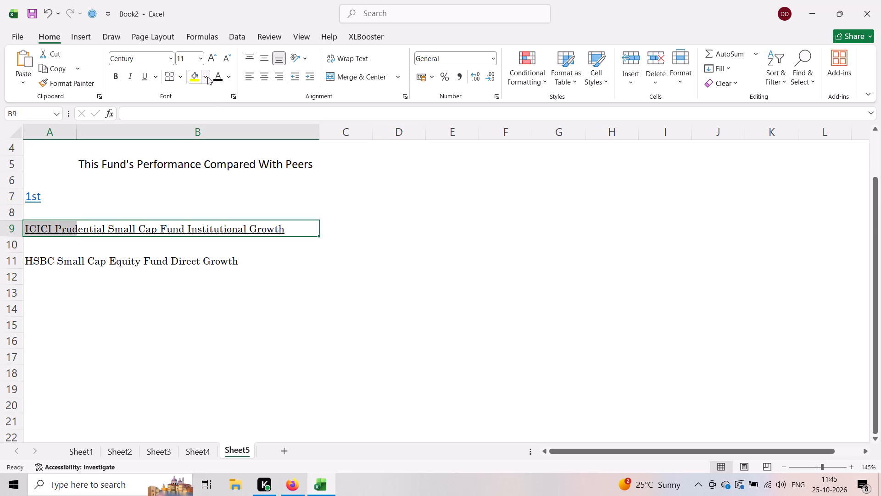
left_click(202, 62)
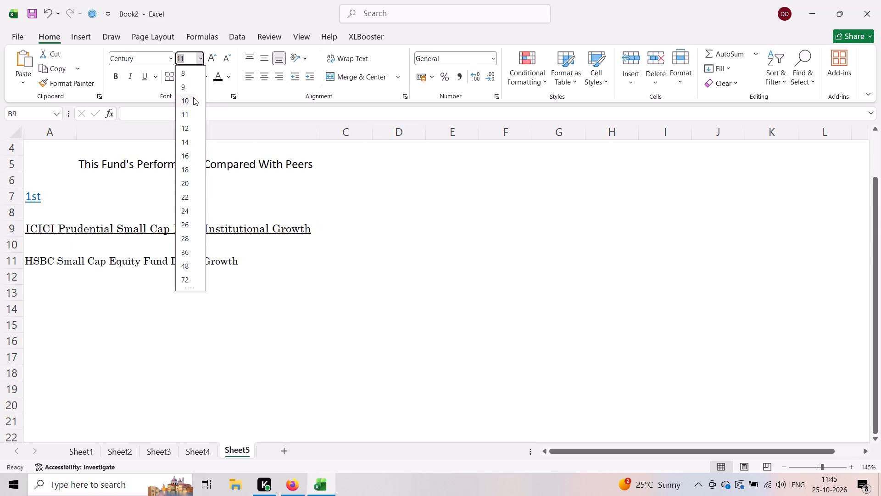
left_click(193, 90)
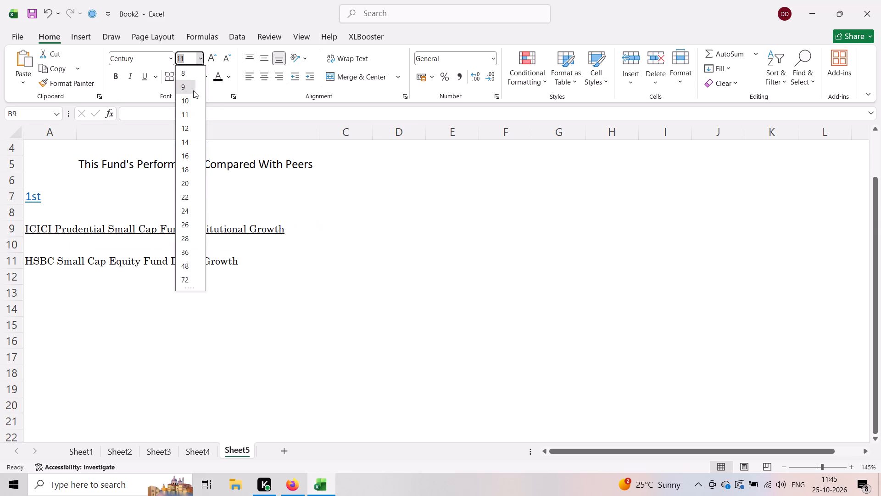
left_click(313, 283)
left_click(240, 258)
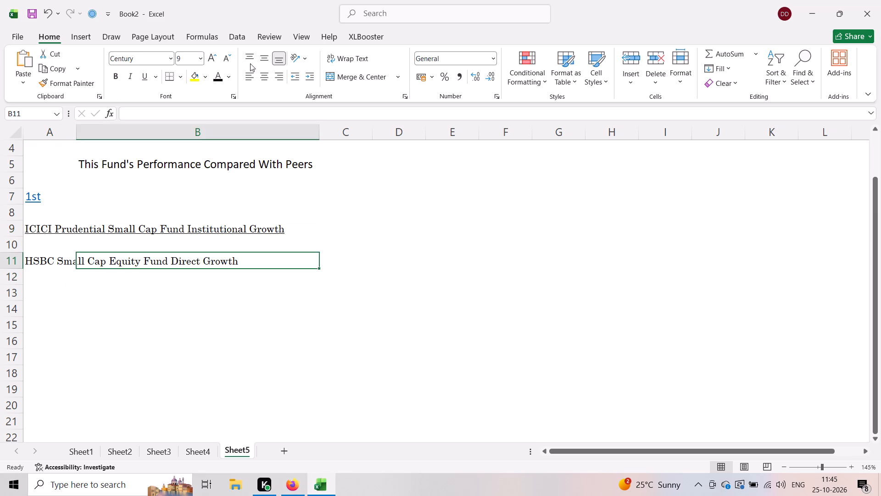
left_click(290, 226)
left_click(270, 270)
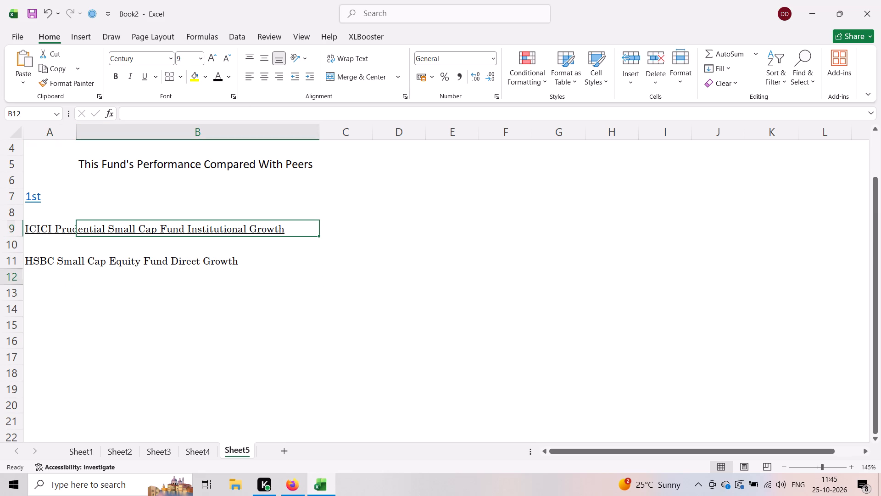
Switch to Firefox and look through the Bandhan fund page around its one-month peer comparison list and fund details.
left_click(289, 490)
scroll(471, 345, "down", 6)
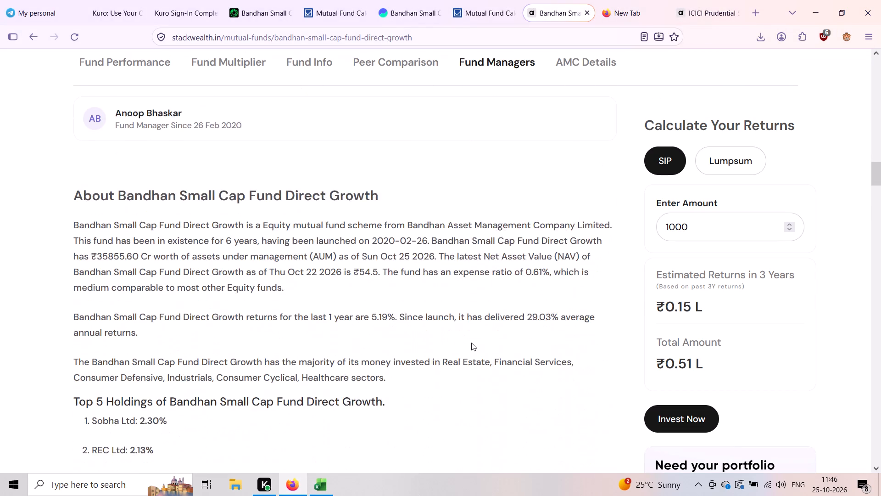
scroll(471, 343, "down", 1)
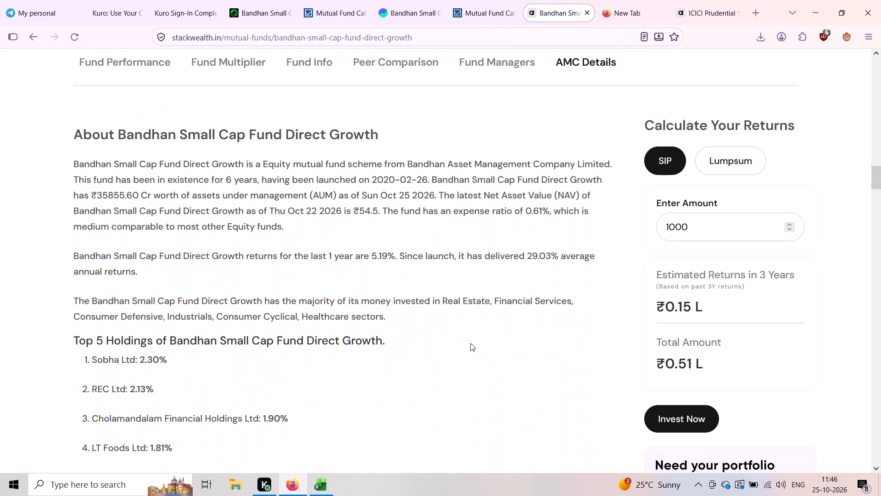
scroll(477, 363, "up", 4)
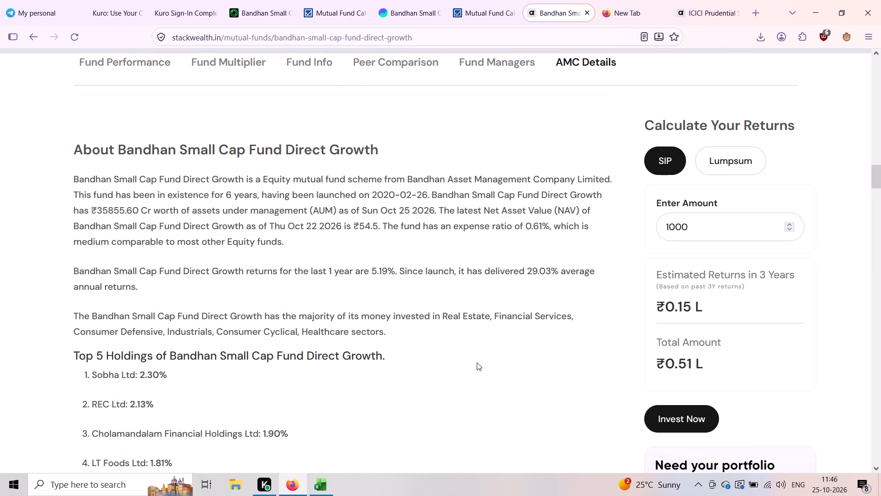
scroll(477, 362, "up", 1)
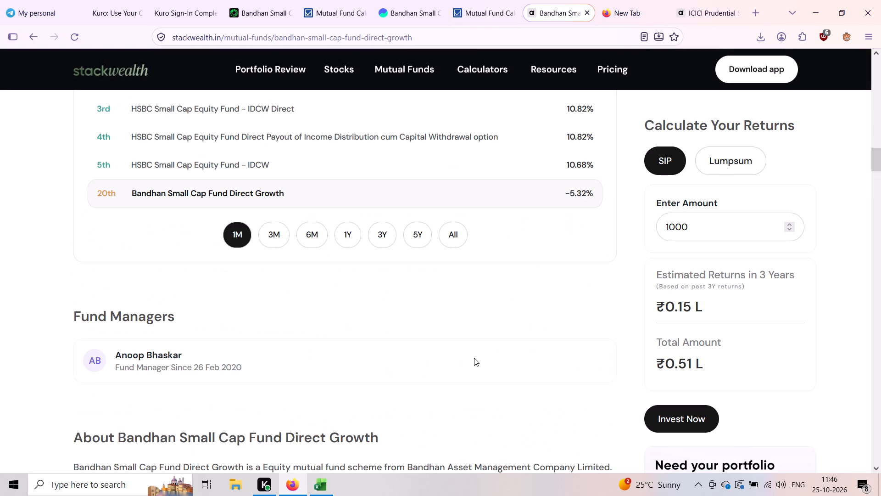
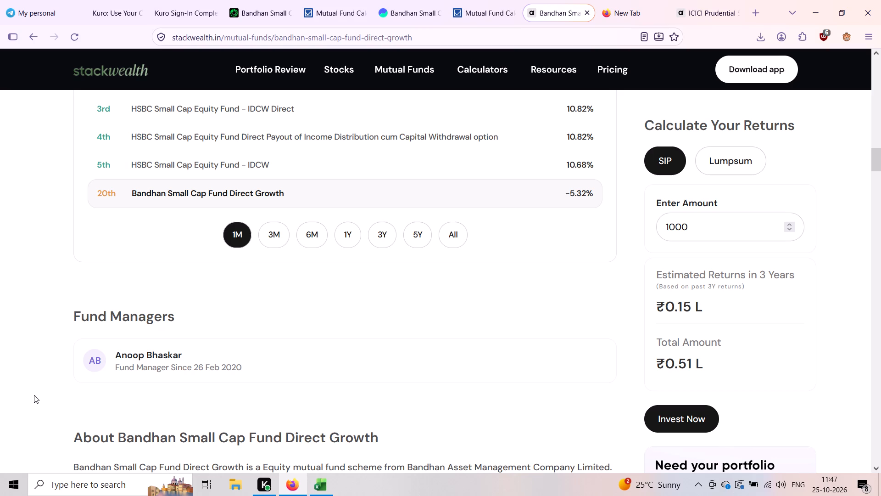
Copy the third-ranked fund name, HSBC Small Cap Equity Fund - IDCW Direct, from the one-month peer comparison list.
scroll(39, 400, "down", 4)
scroll(95, 378, "up", 3)
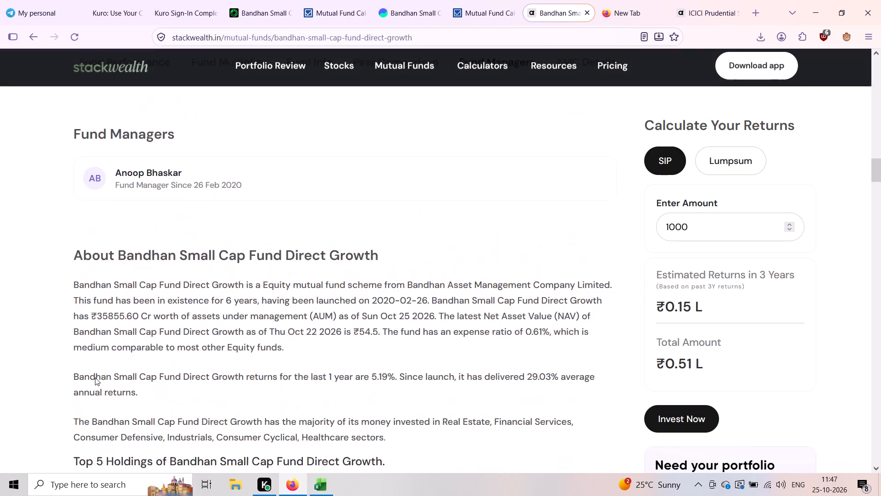
scroll(95, 378, "up", 4)
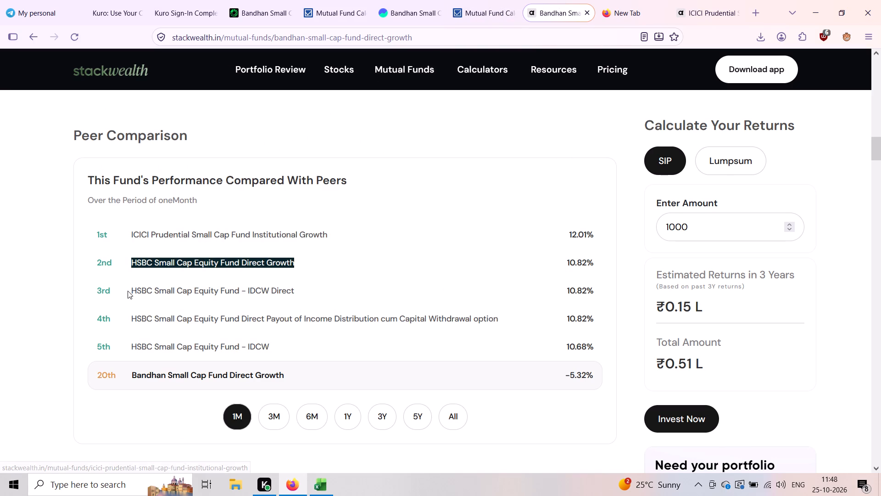
left_click_drag(130, 292, 304, 299)
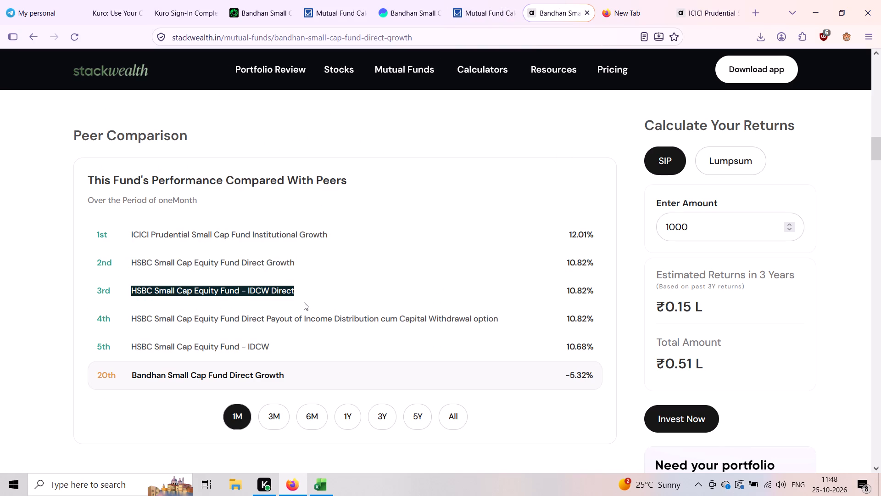
key("ctrl+c")
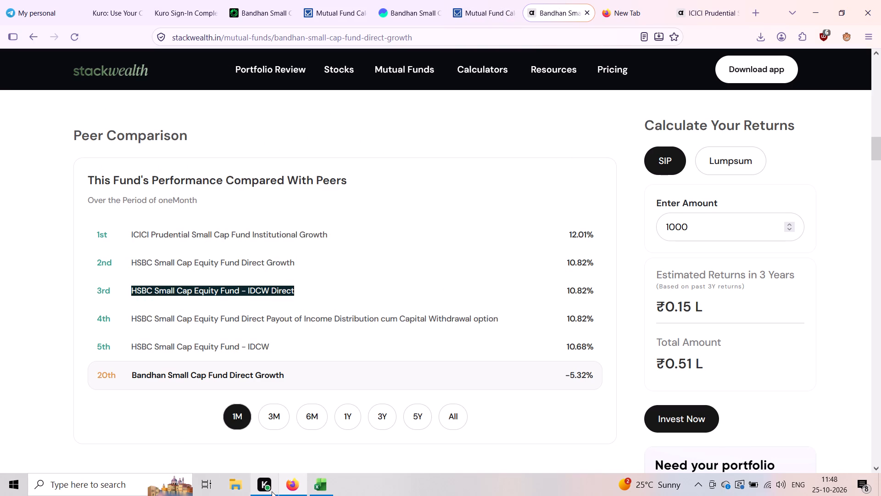
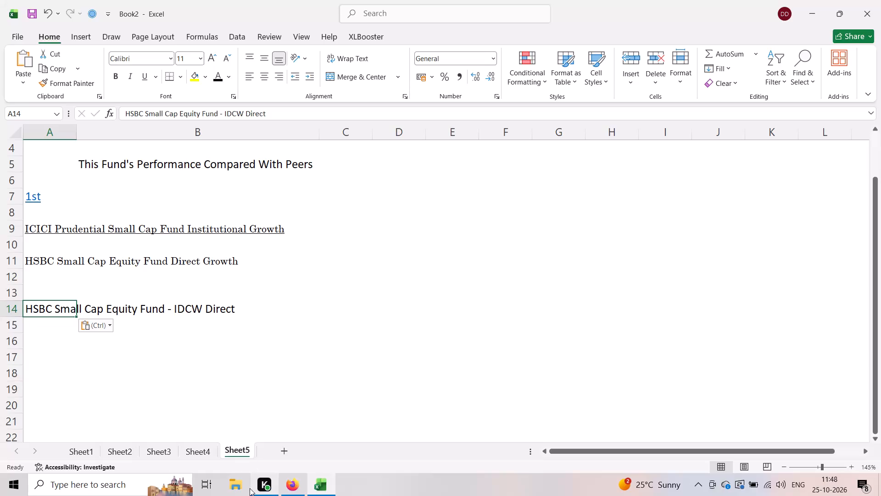
Copy the fourth-ranked fund name from the stackwealth.in one-month peer list into cell A16 of Sheet5.
left_click(291, 493)
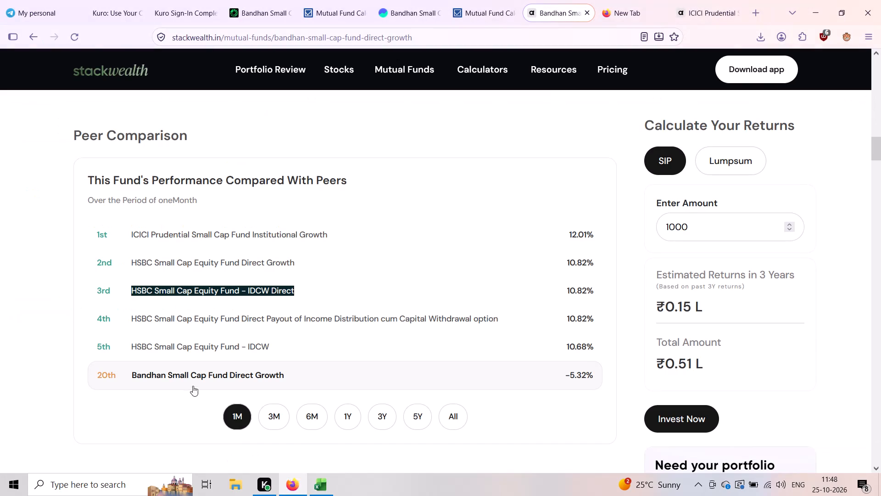
left_click(123, 313)
left_click_drag(127, 318, 422, 317)
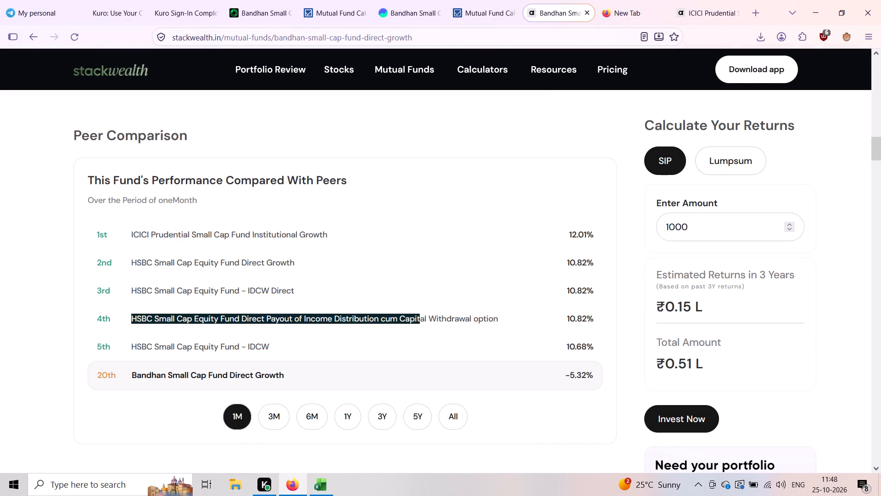
left_click_drag(422, 317, 502, 317)
key("ctrl+c")
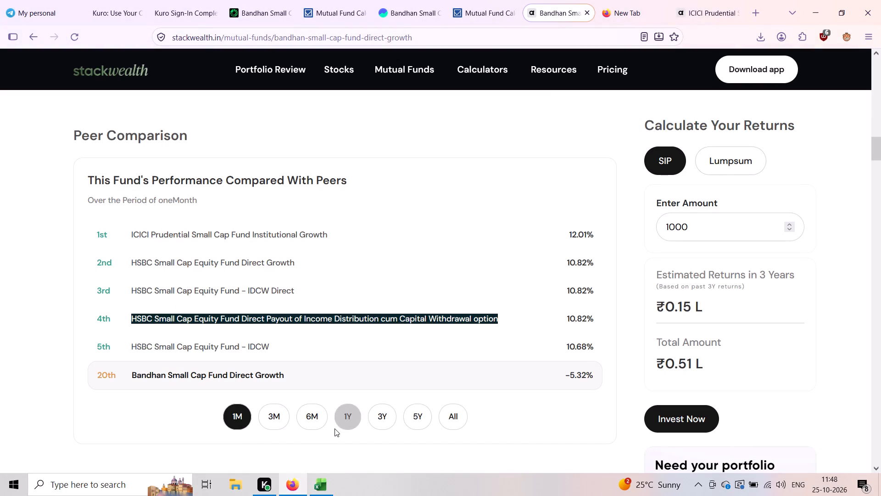
left_click(316, 487)
left_click(34, 341)
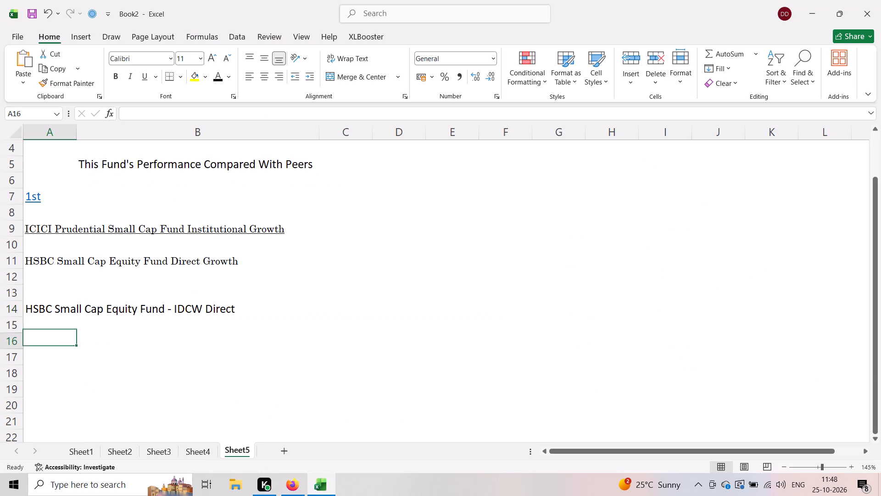
key("ctrl+v")
Copy the fifth-ranked fund name, HSBC Small Cap Equity Fund - IDCW, from the peer list into cell A18 of Sheet5.
left_click(296, 494)
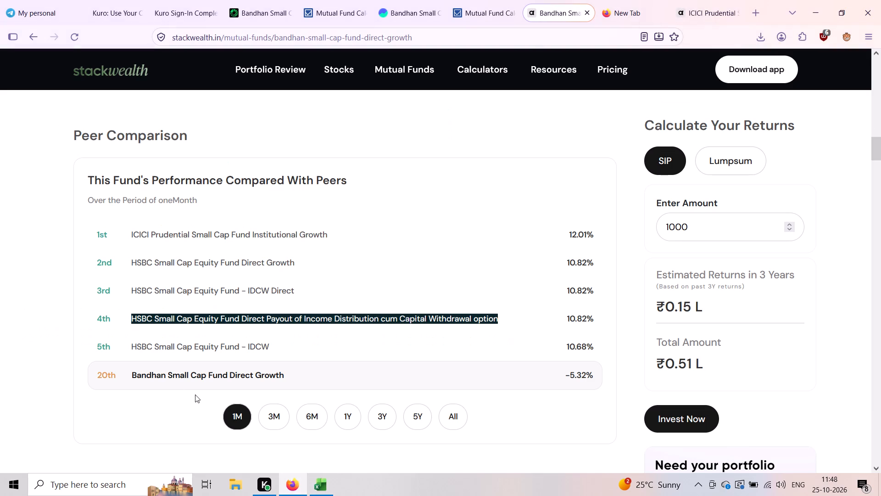
left_click_drag(134, 344, 295, 350)
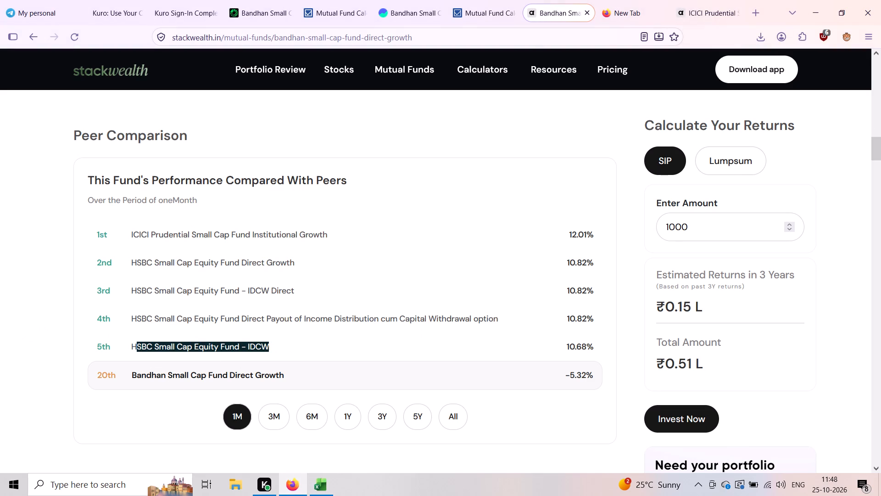
left_click_drag(129, 344, 282, 345)
key("ctrl+c")
left_click(315, 485)
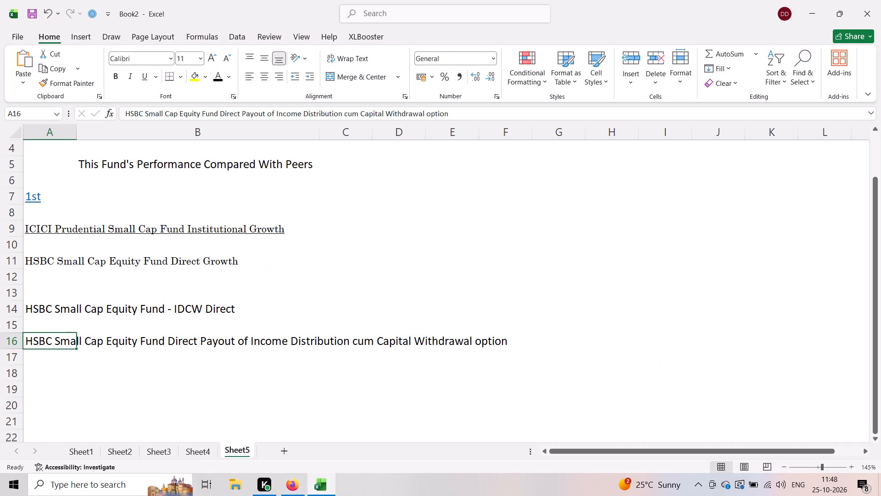
left_click(45, 380)
key("ctrl+v")
Copy the 20th rank label and Bandhan Small Cap Fund Direct Growth from the peer list into Sheet5, starting at cell A20.
left_click(302, 484)
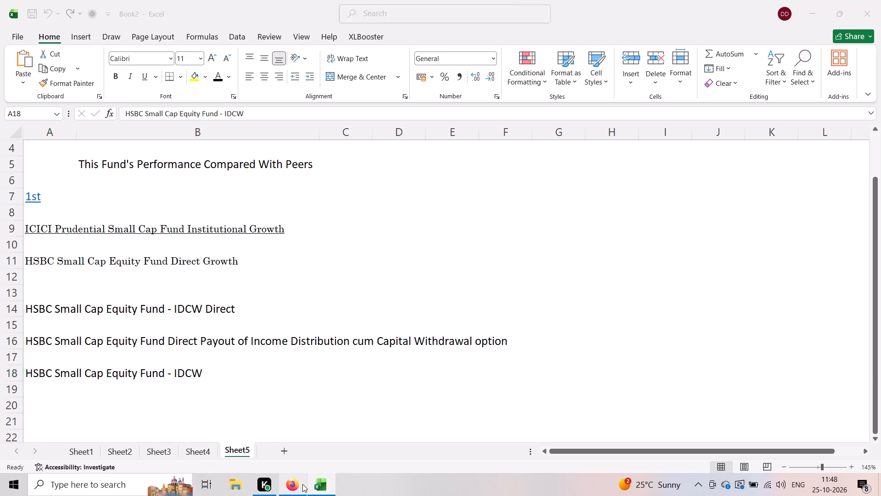
left_click_drag(131, 375, 159, 376)
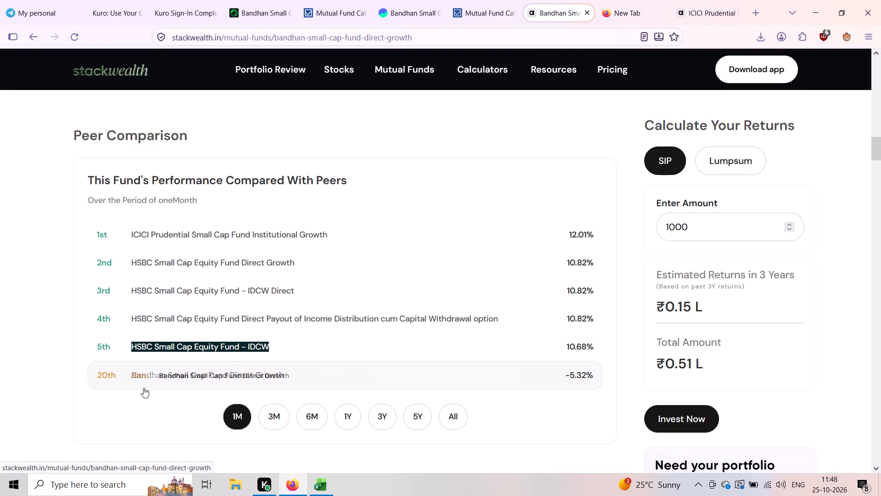
left_click(141, 393)
left_click_drag(291, 373, 276, 375)
left_click(161, 394)
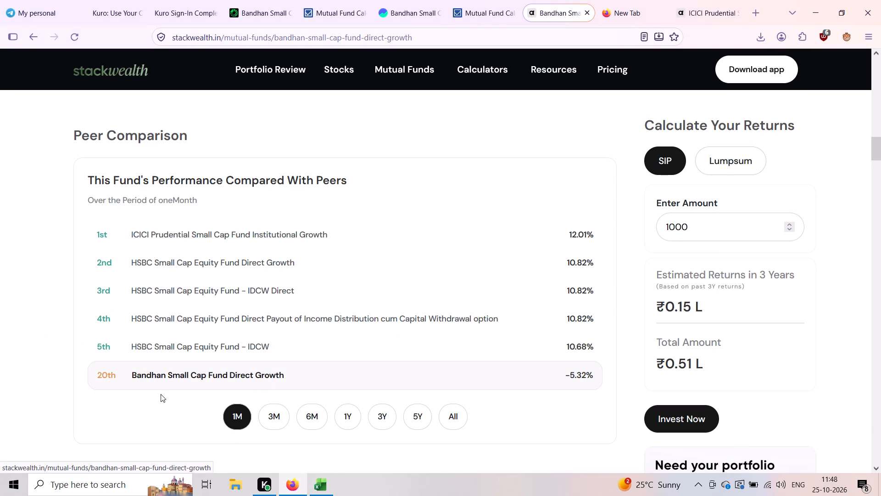
left_click_drag(91, 379, 122, 376)
left_click_drag(87, 375, 88, 374, "ctrl")
left_click_drag(88, 374, 290, 383, "ctrl")
key("ctrl+c")
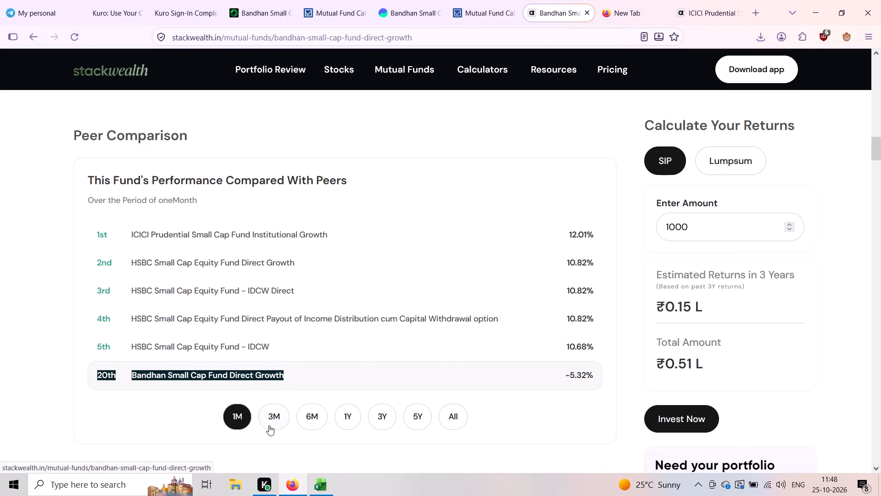
left_click(312, 485)
left_click(35, 410)
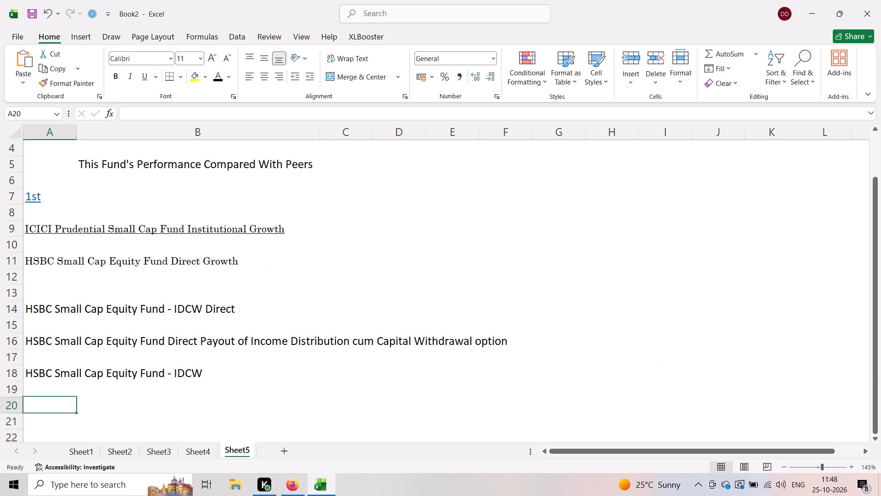
key("ctrl+v")
Clear the pasted 20th rank label from cell A20.
scroll(107, 371, "down", 2)
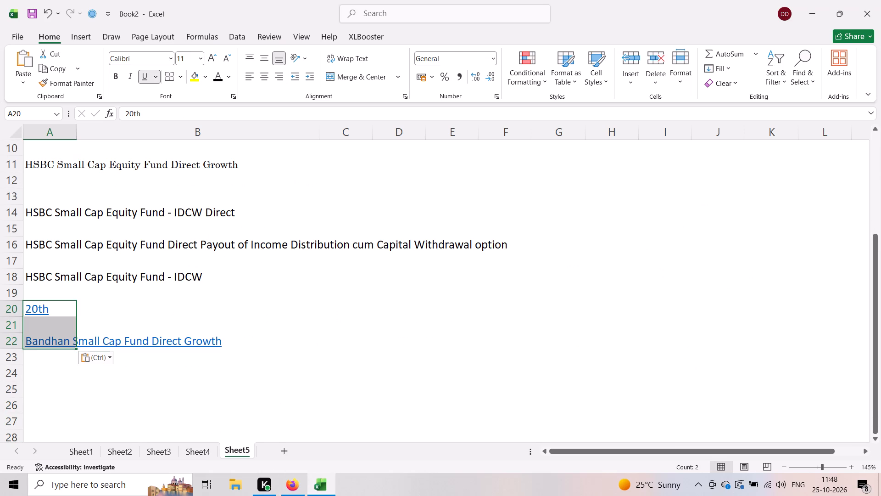
left_click(99, 313)
left_click(60, 311)
key("BackSpace")
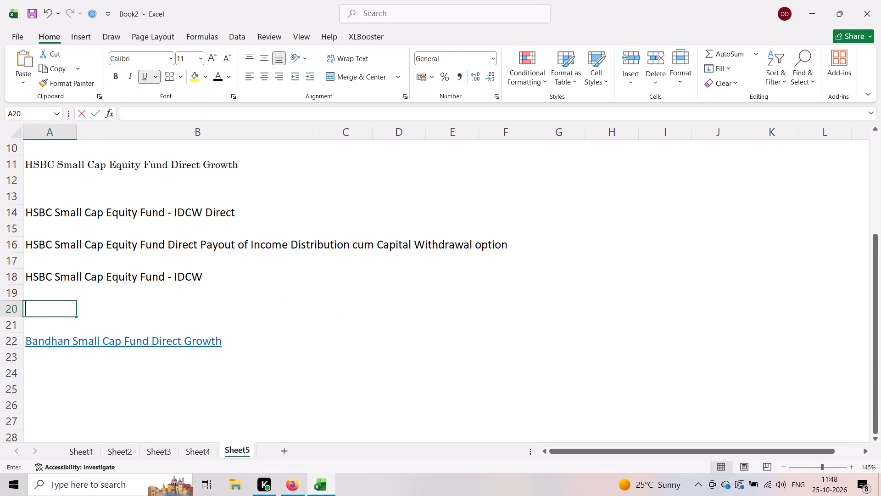
left_click(70, 381)
Set the font colour of Bandhan Small Cap Fund Direct Growth in row 22 to black.
left_click_drag(244, 343, 118, 342)
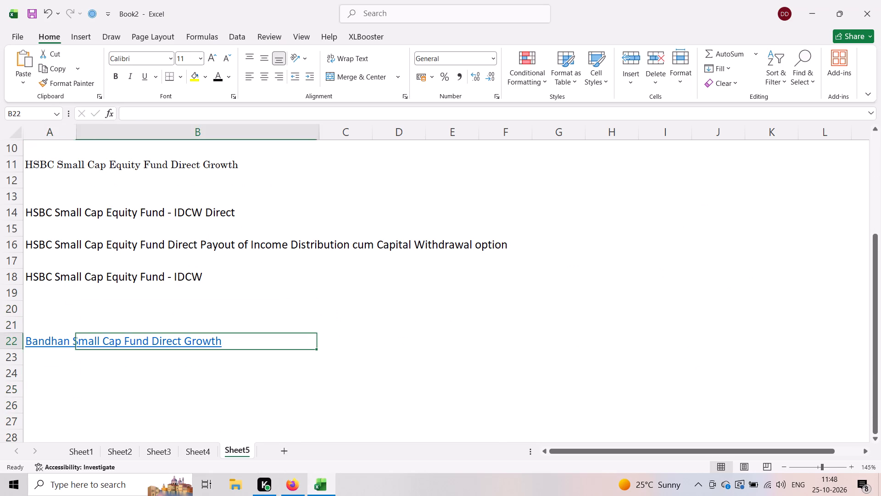
left_click_drag(118, 342, 43, 341)
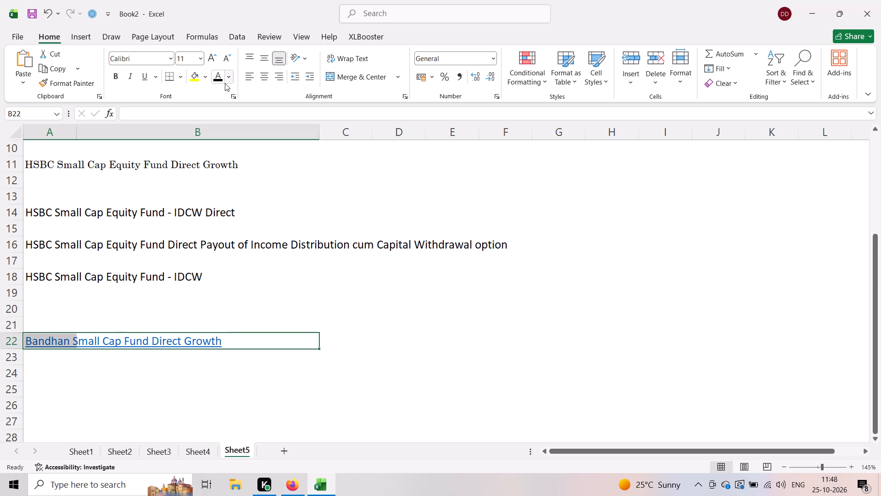
left_click(217, 83)
left_click(306, 289)
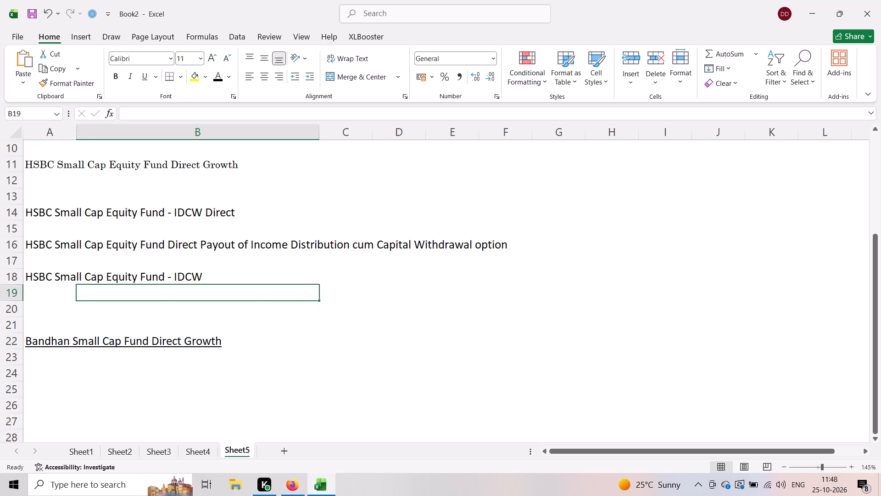
Review Sheet1's Risk Analysis and Portfolio Analysis sections down to the PEEER COMPARISON heading.
scroll(305, 284, "up", 5)
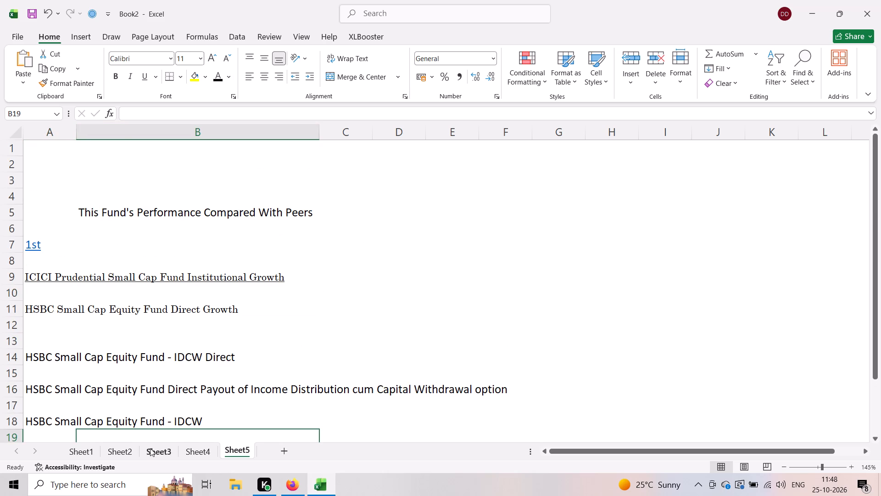
left_click(93, 453)
scroll(220, 380, "up", 7)
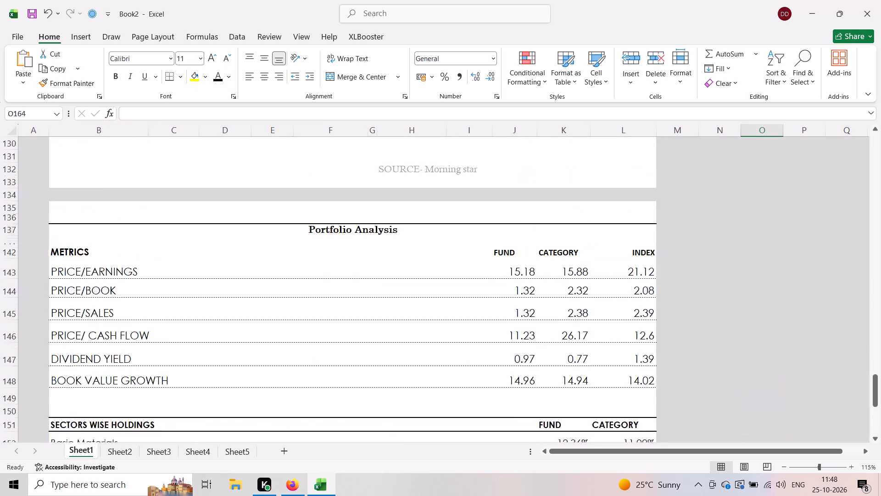
scroll(220, 380, "up", 7)
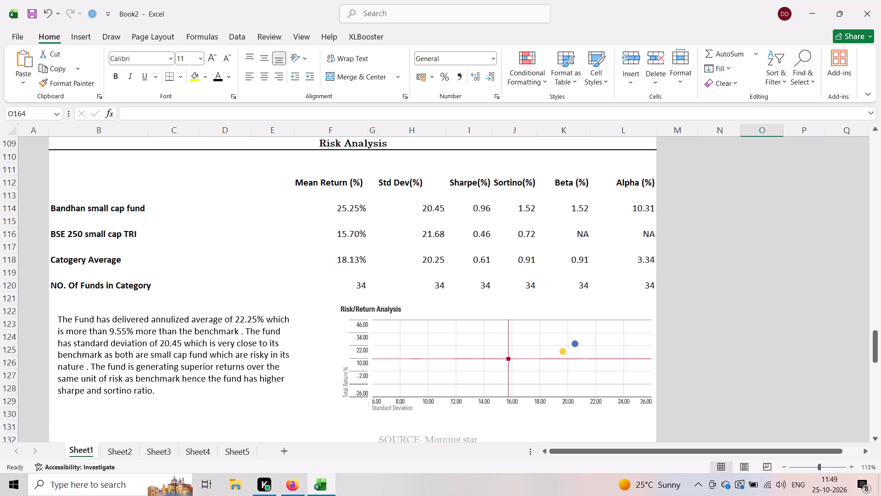
scroll(201, 361, "down", 2)
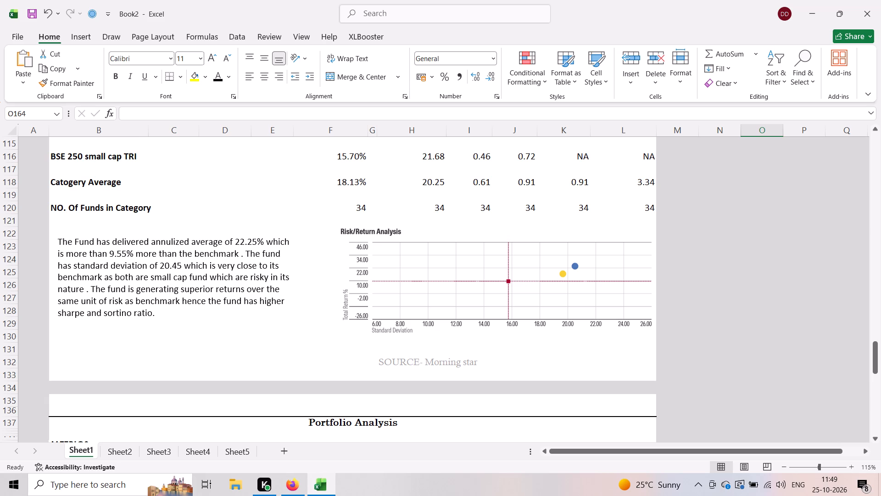
scroll(125, 379, "down", 3)
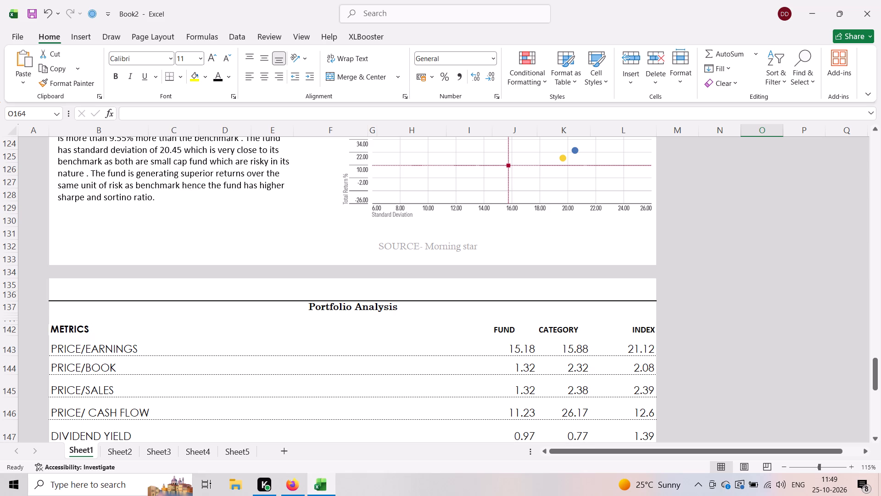
scroll(88, 428, "down", 4)
scroll(104, 383, "down", 8)
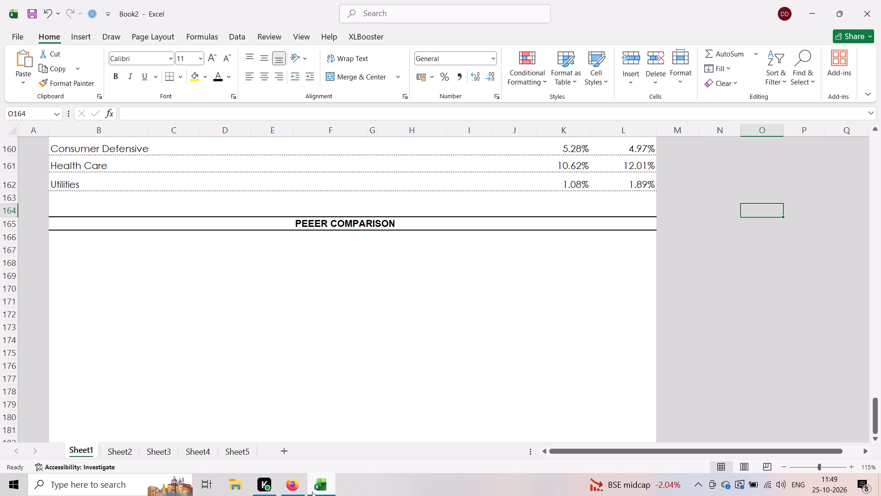
Switch to Firefox and examine the fund information above Peer Comparison on the stackwealth.in fund page.
left_click(298, 491)
scroll(341, 338, "up", 1)
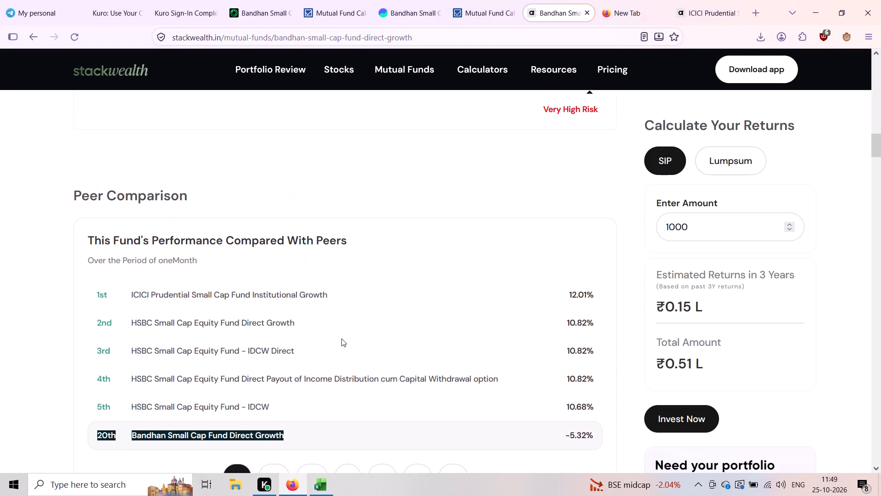
scroll(341, 338, "up", 3)
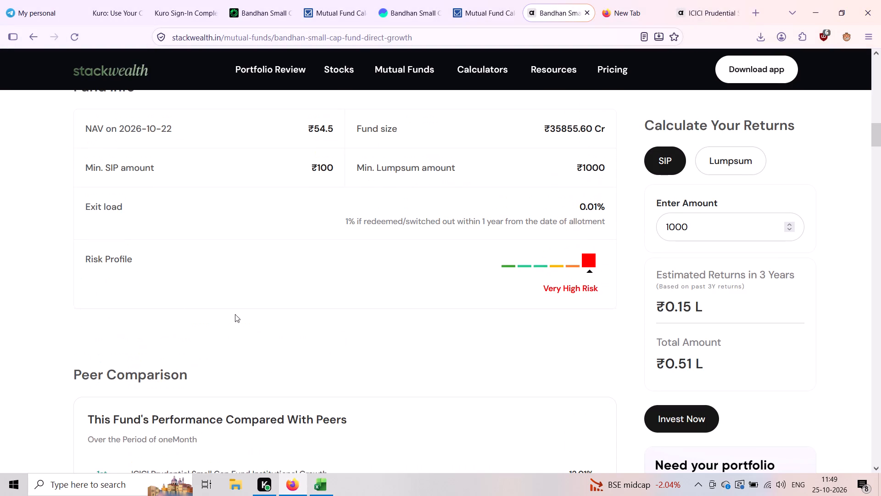
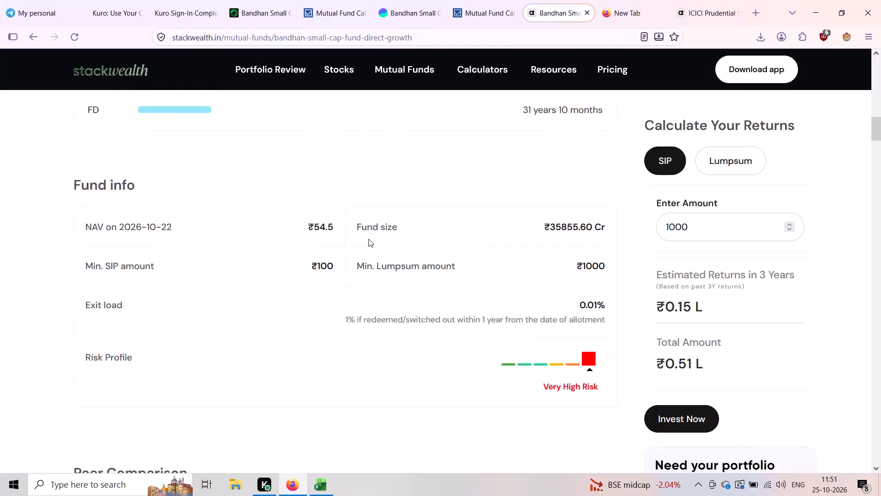
Examine the Bandhan Small Cap fund page's performance, fund multiplier, fund info and peer comparison sections on stackwealth.in.
scroll(368, 238, "up", 5)
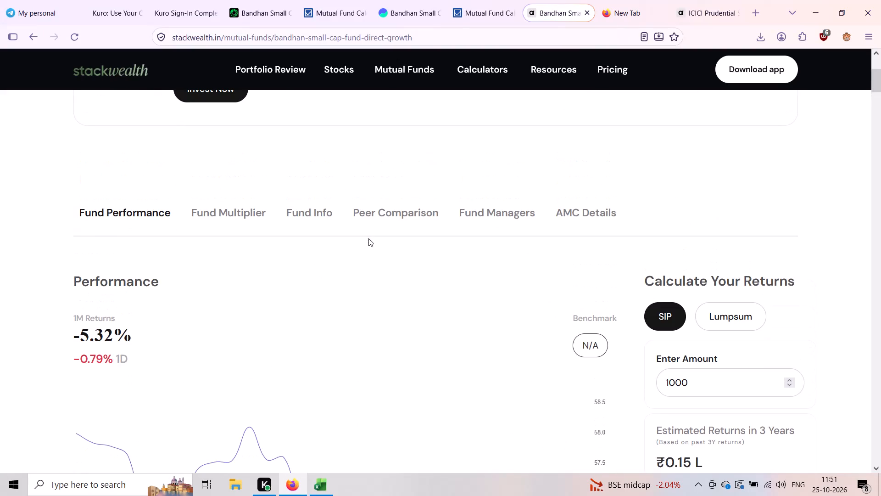
left_click(230, 222)
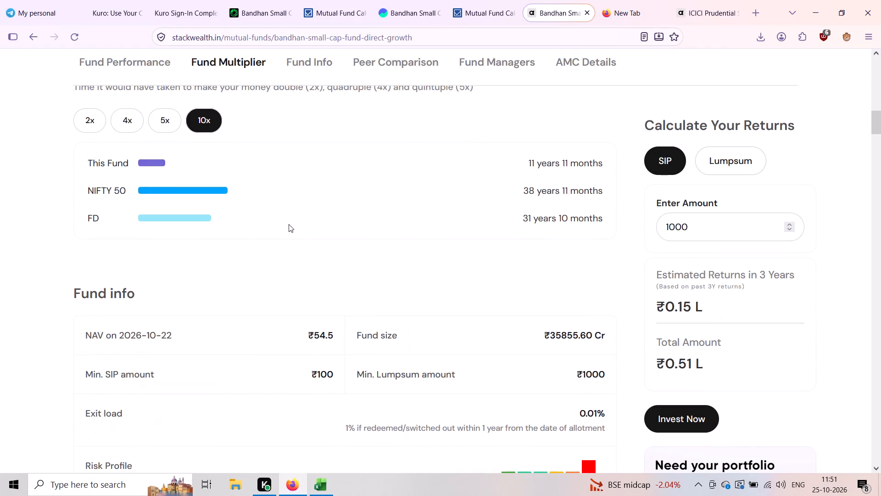
scroll(290, 222, "up", 13)
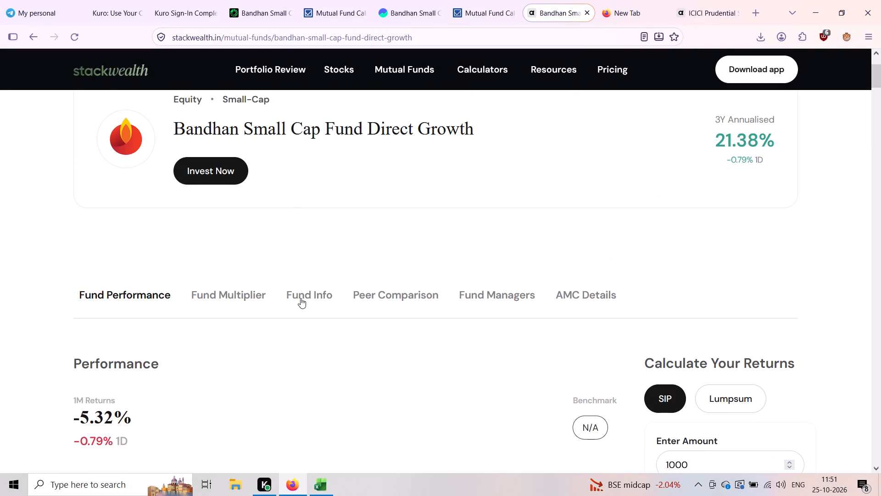
left_click(301, 298)
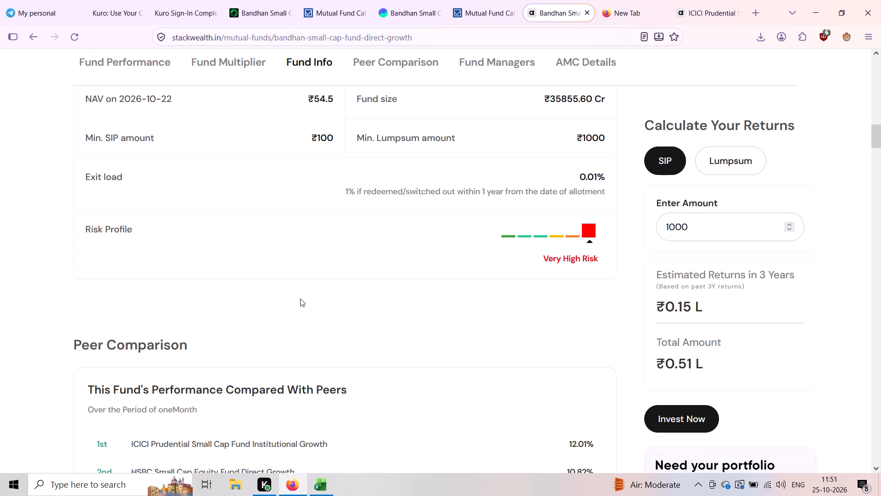
scroll(254, 336, "down", 3)
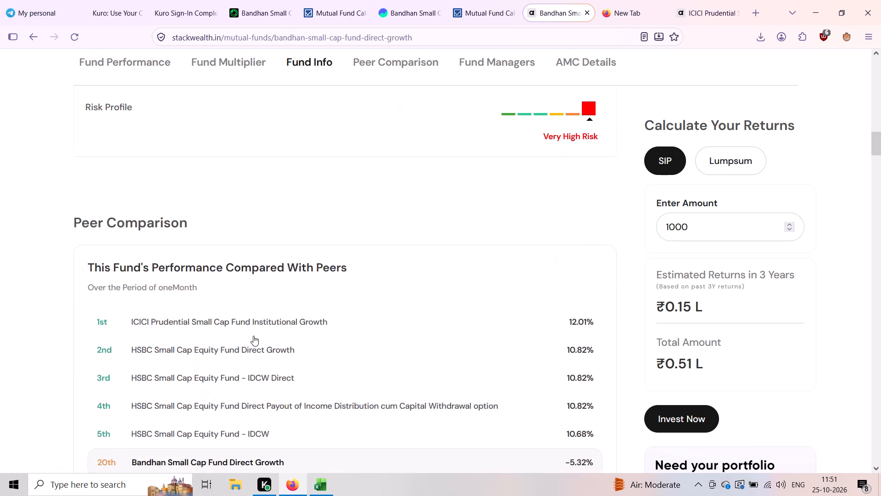
scroll(253, 336, "down", 1)
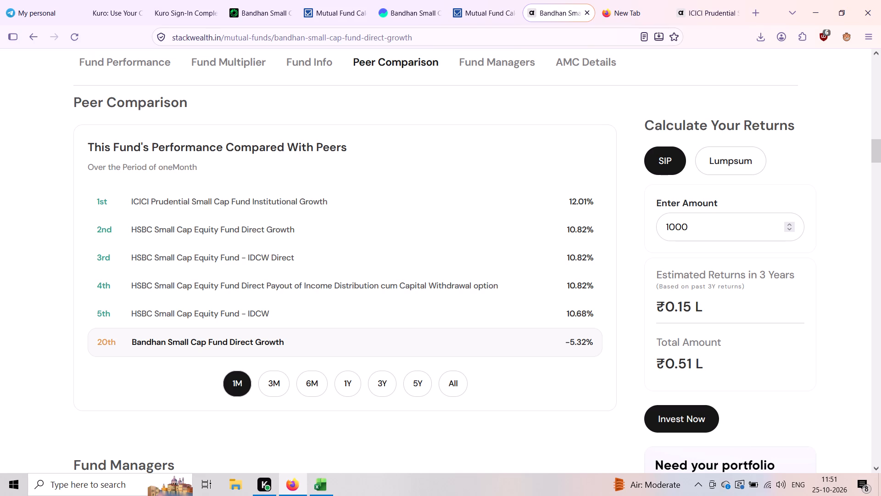
scroll(179, 300, "up", 6)
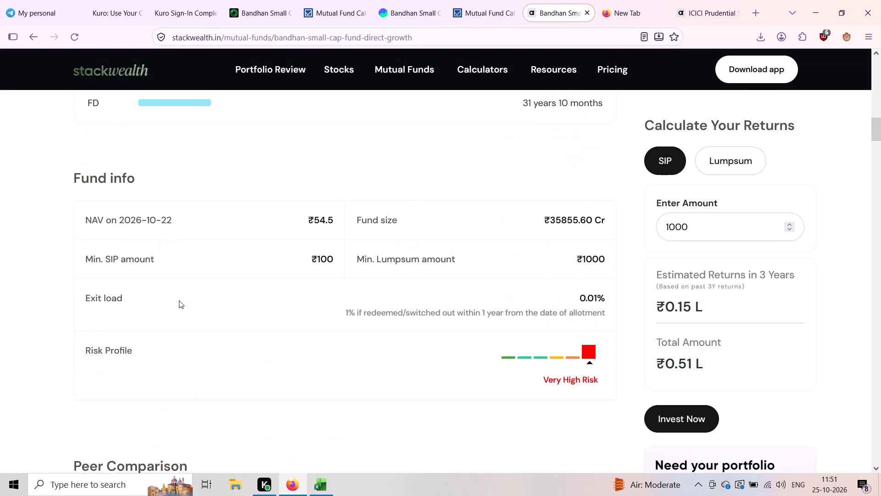
scroll(179, 300, "up", 13)
scroll(179, 300, "down", 7)
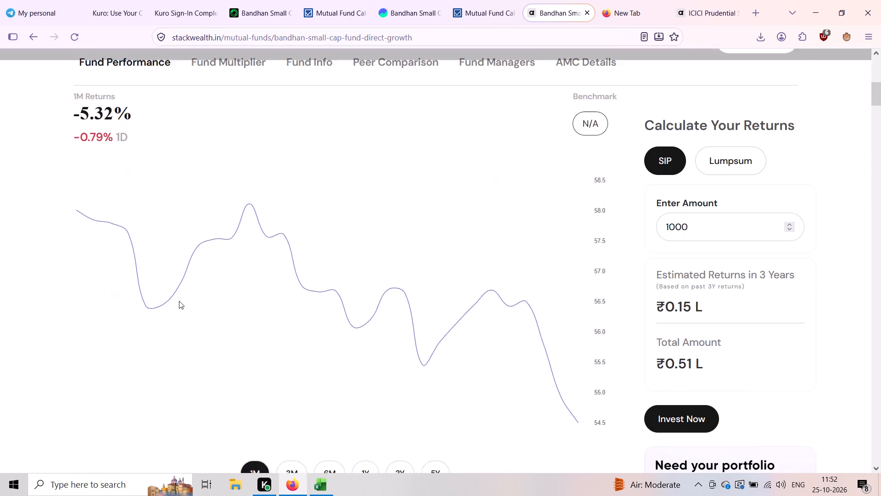
scroll(179, 301, "up", 4)
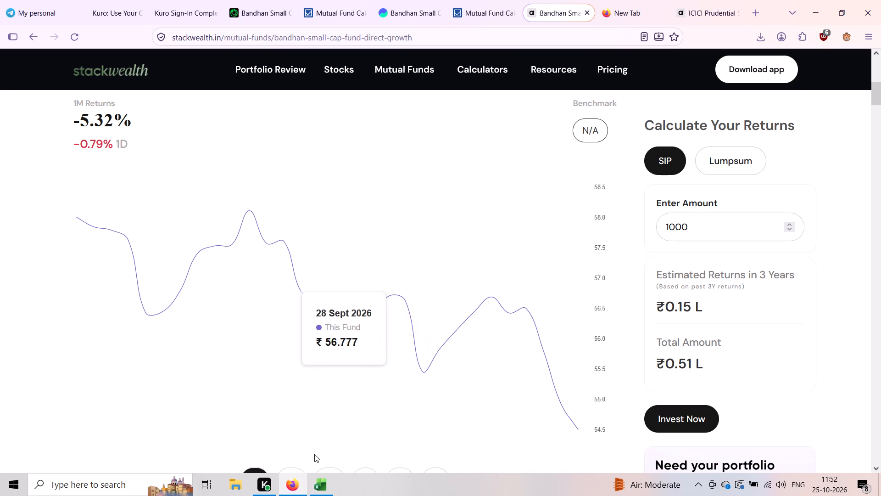
Switch to Excel and clear row 20 on Sheet5, below HSBC Small Cap Equity Fund - IDCW.
left_click(320, 482)
scroll(211, 370, "up", 3)
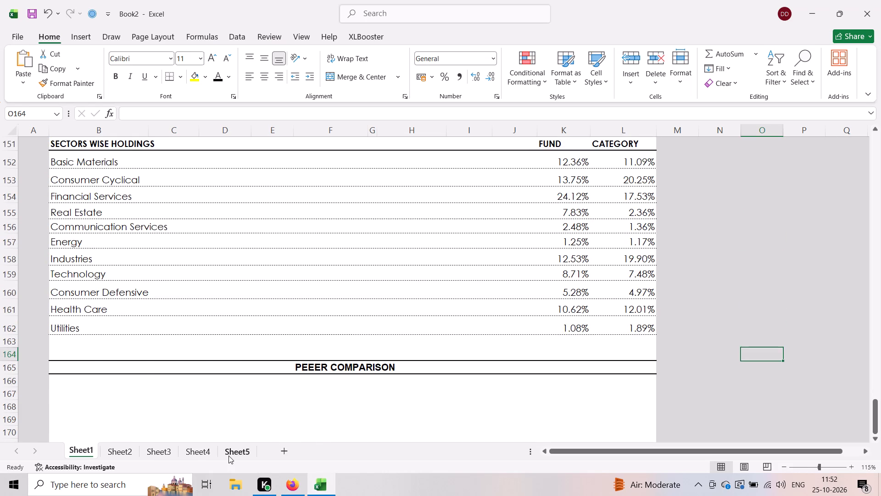
left_click(229, 456)
scroll(283, 334, "down", 3)
left_click(388, 356)
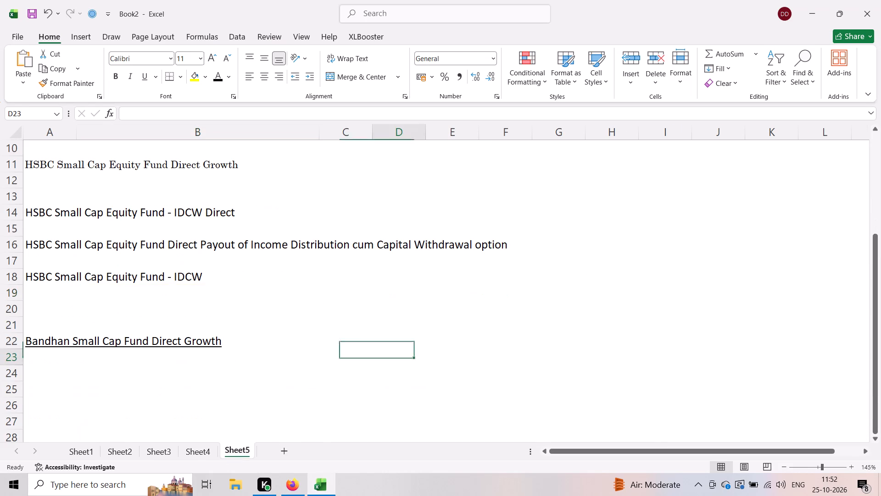
scroll(483, 334, "up", 3)
left_click_drag(421, 275, 238, 293)
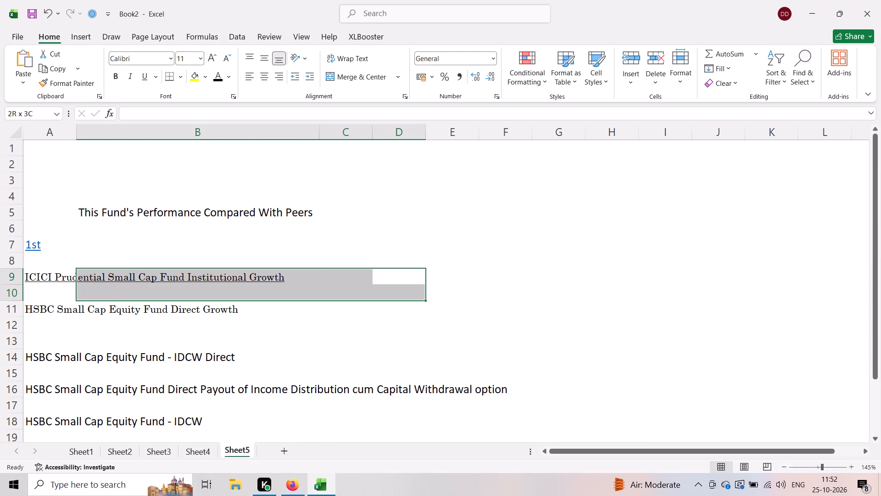
left_click_drag(238, 293, 29, 472)
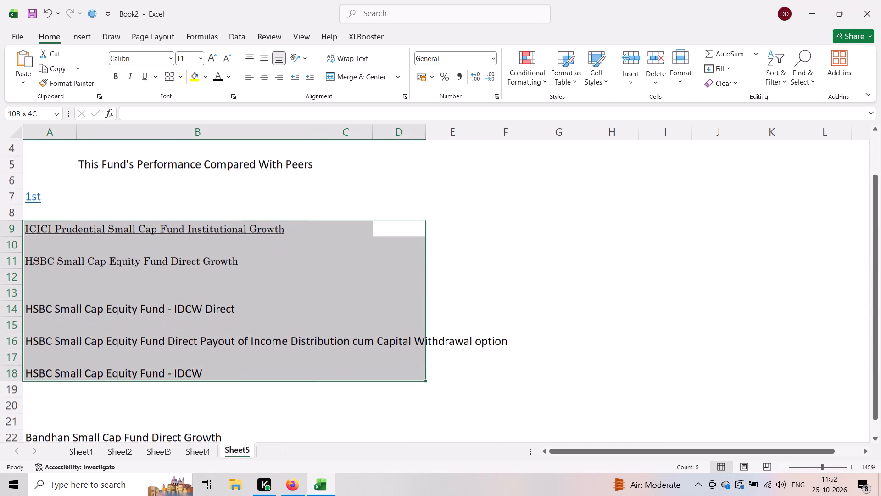
left_click_drag(29, 472, 43, 393)
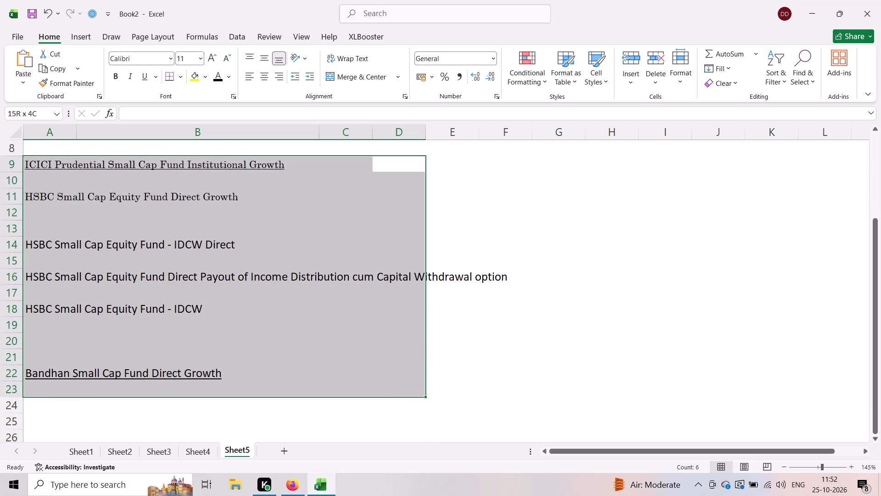
left_click_drag(43, 393, 49, 383)
left_click(81, 340)
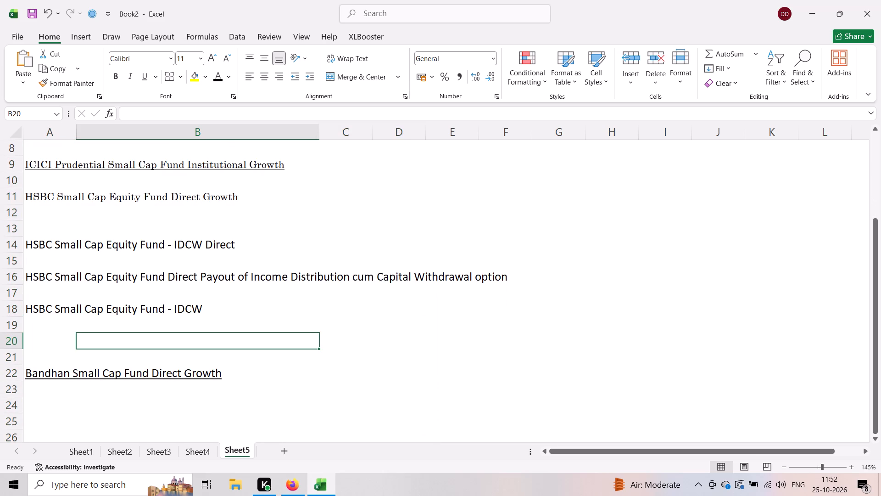
left_click(41, 335)
left_click(21, 344)
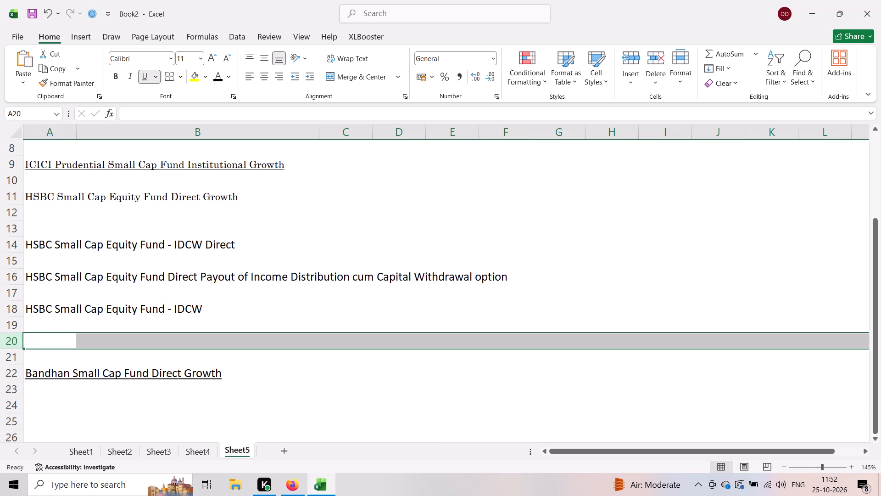
key("BackSpace")
key("BackSpace")
key("BackSpace")
key("BackSpace")
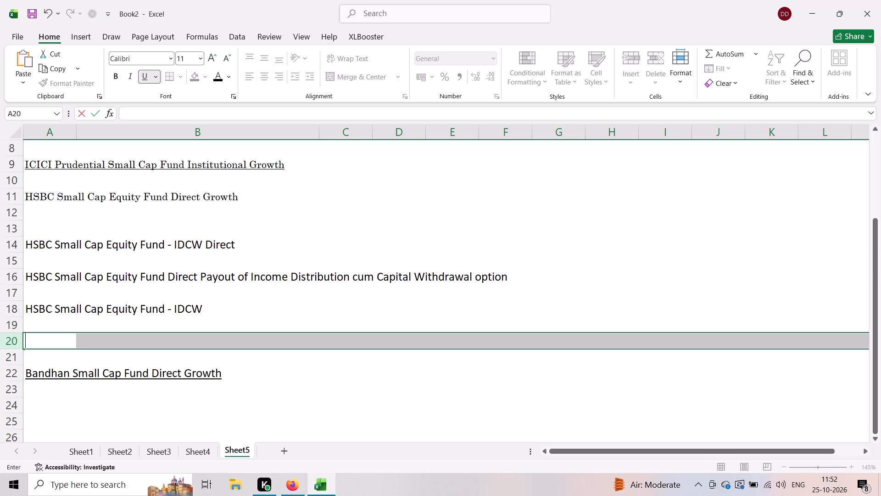
Move the Bandhan Small Cap Fund Direct Growth entry on Sheet5 from row 22 up to cell A20.
left_click_drag(241, 374, 179, 384)
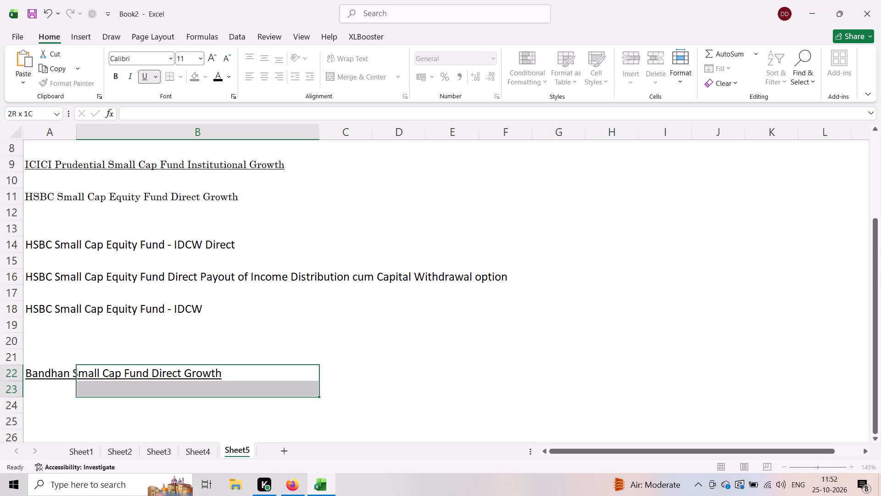
left_click_drag(179, 384, 52, 375)
key("ctrl+c")
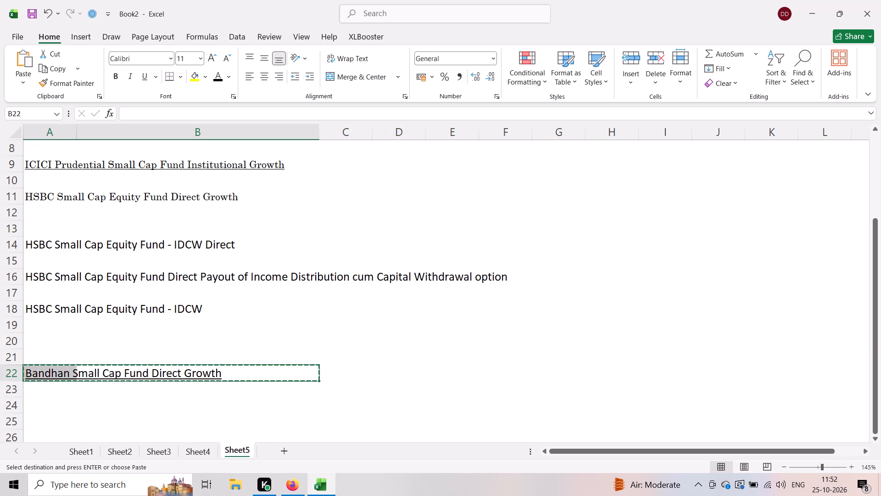
left_click(36, 338)
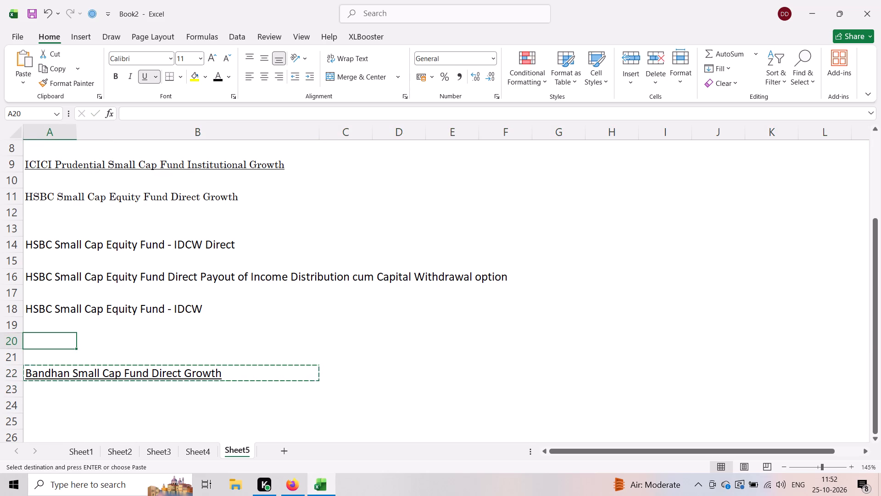
key("ctrl+v")
left_click(244, 376)
left_click_drag(244, 376, 135, 372)
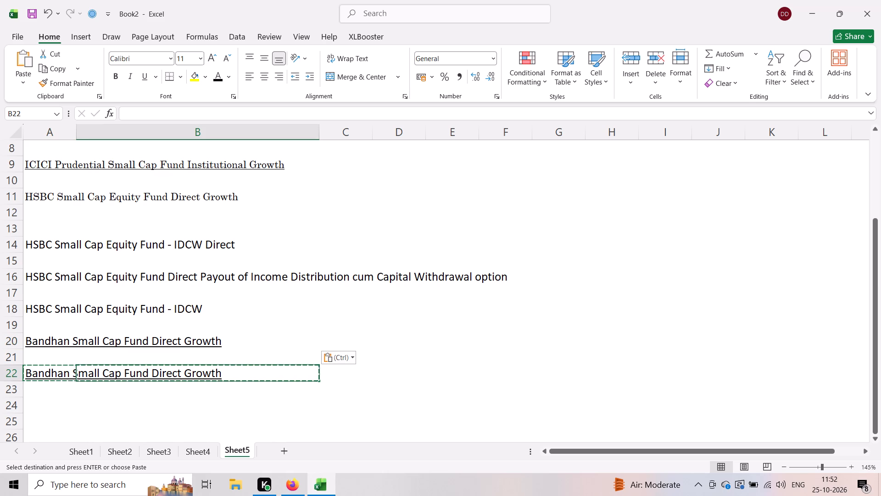
left_click_drag(135, 372, 35, 385)
key("Delete")
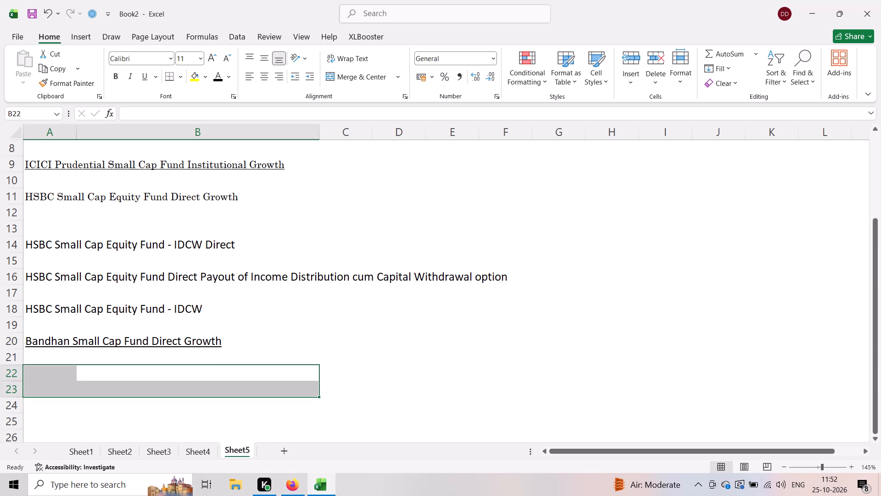
Copy the fund names in Sheet5's range A9:F20 to Sheet1 starting at B169, below the PEEER COMPARISON heading.
left_click(234, 343)
left_click_drag(356, 169, 194, 191)
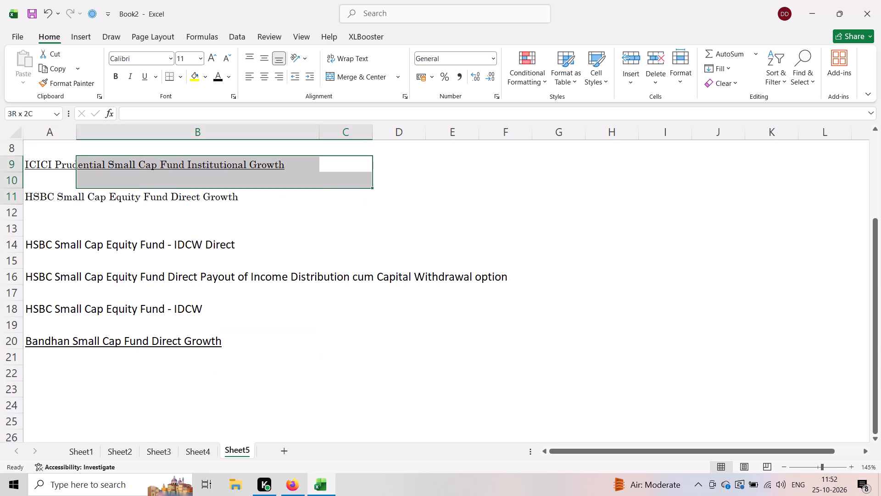
left_click_drag(194, 191, 35, 348)
left_click(542, 182)
left_click_drag(529, 166, 248, 184)
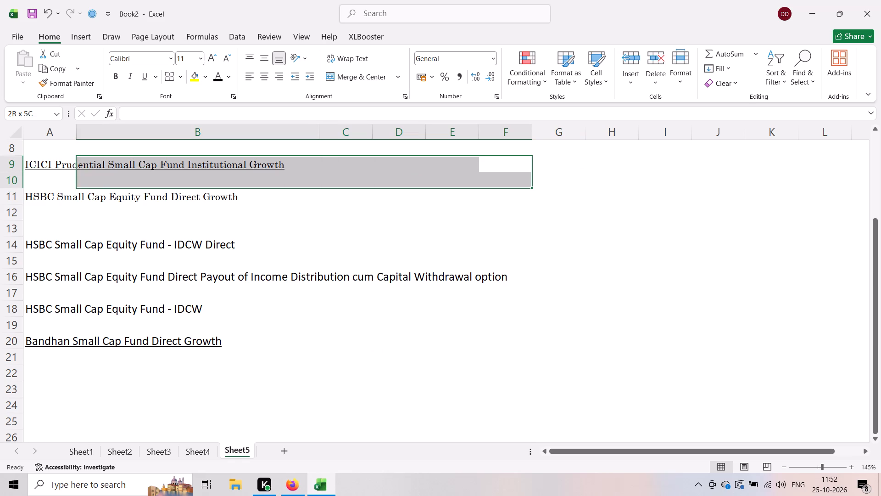
left_click_drag(248, 184, 46, 327)
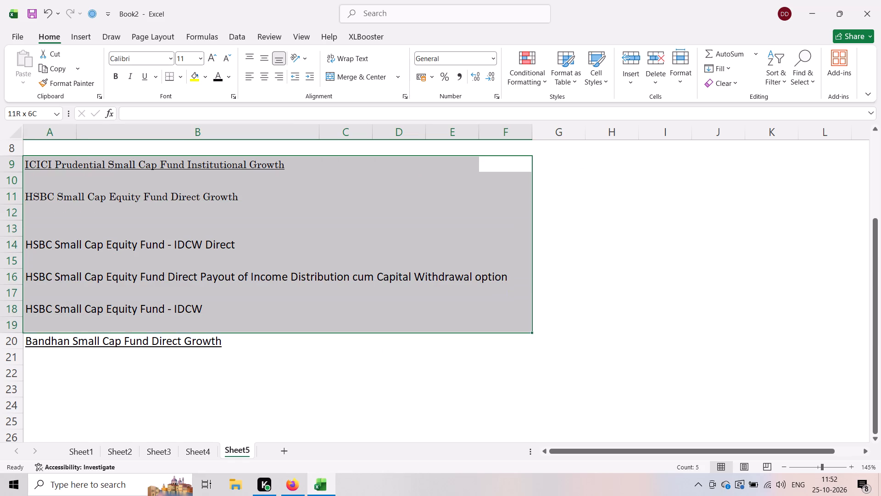
left_click_drag(46, 327, 48, 349)
key("ctrl+c")
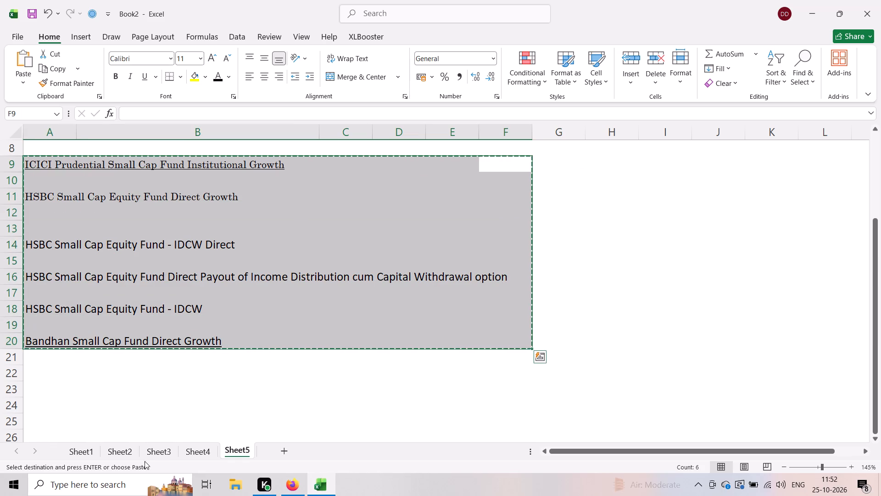
left_click(86, 449)
scroll(86, 380, "down", 2)
left_click(61, 325)
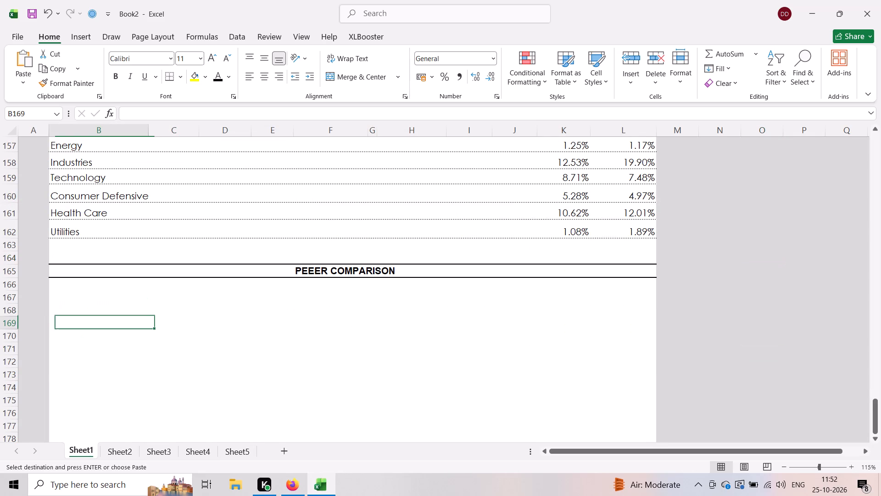
key("ctrl+v")
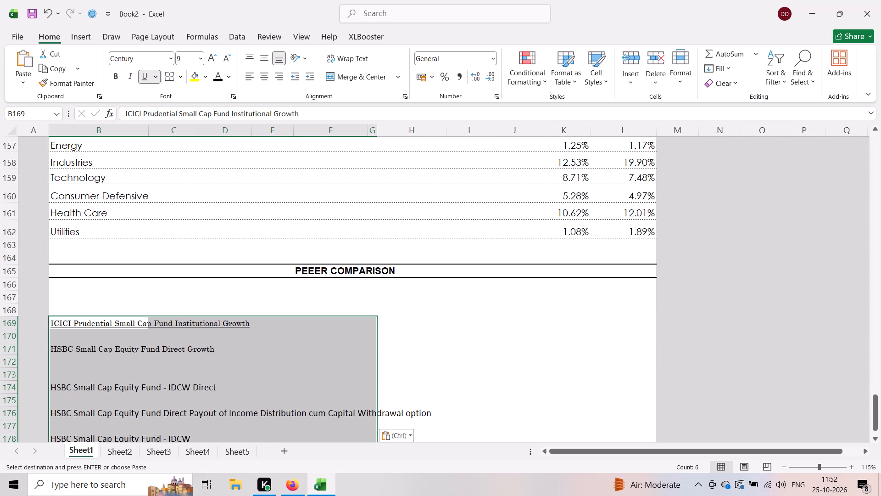
scroll(458, 311, "down", 2)
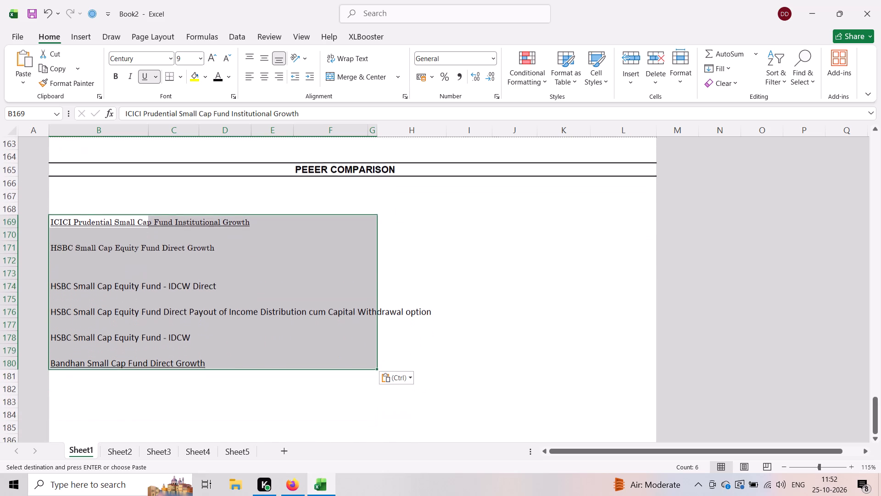
left_click(460, 312)
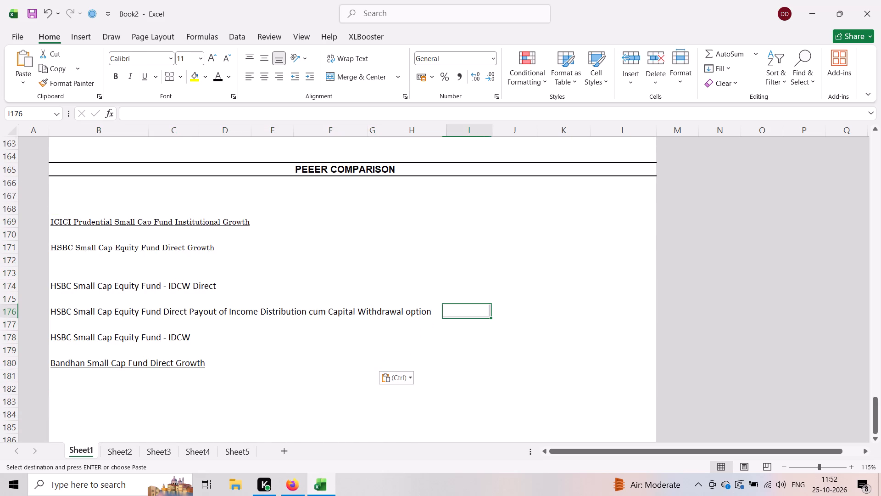
Shrink the empty row 173 on Sheet1 to almost no height, closing the extra gap above HSBC Small Cap Equity Fund - IDCW Direct.
left_click(71, 267)
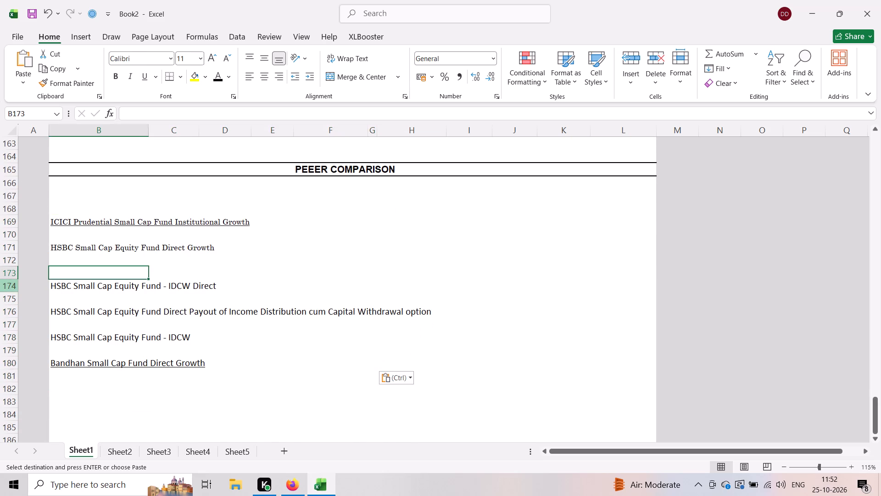
left_click_drag(15, 277, 12, 270)
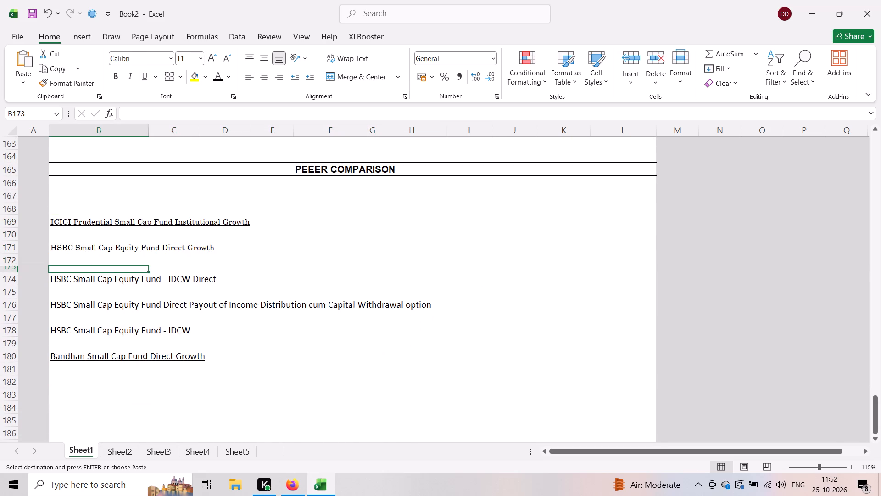
left_click(191, 404)
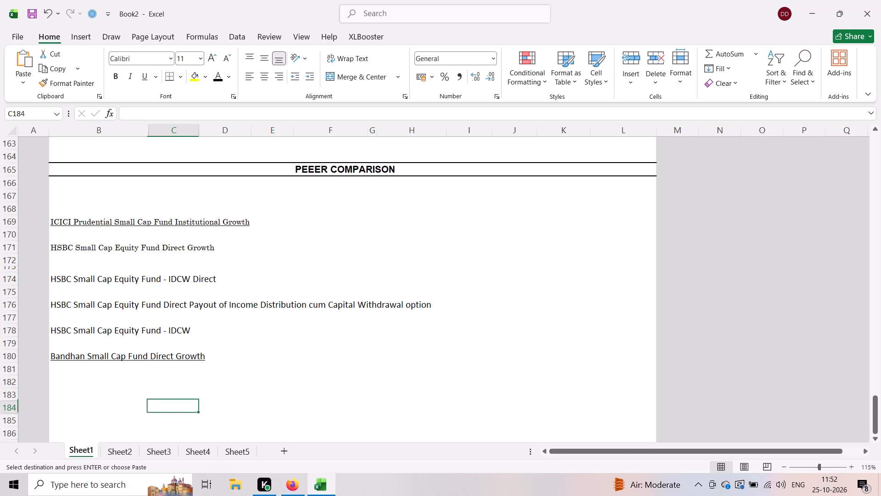
left_click(15, 269)
left_click(29, 310)
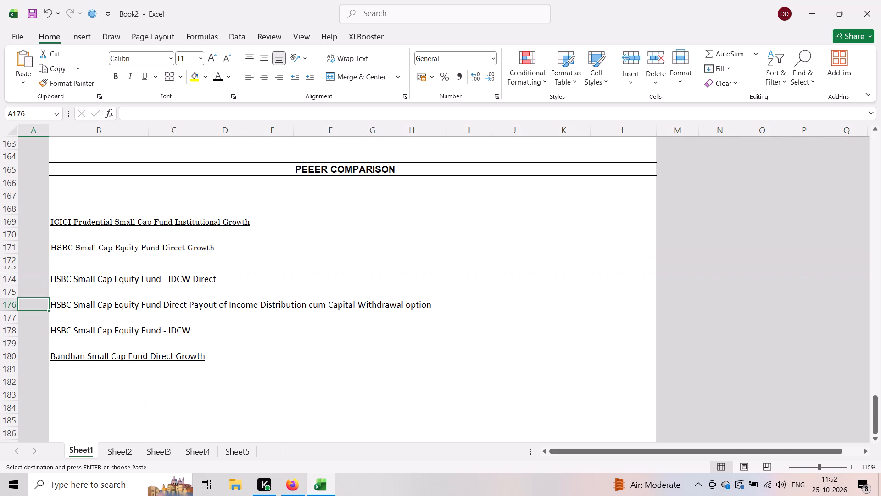
left_click(14, 271)
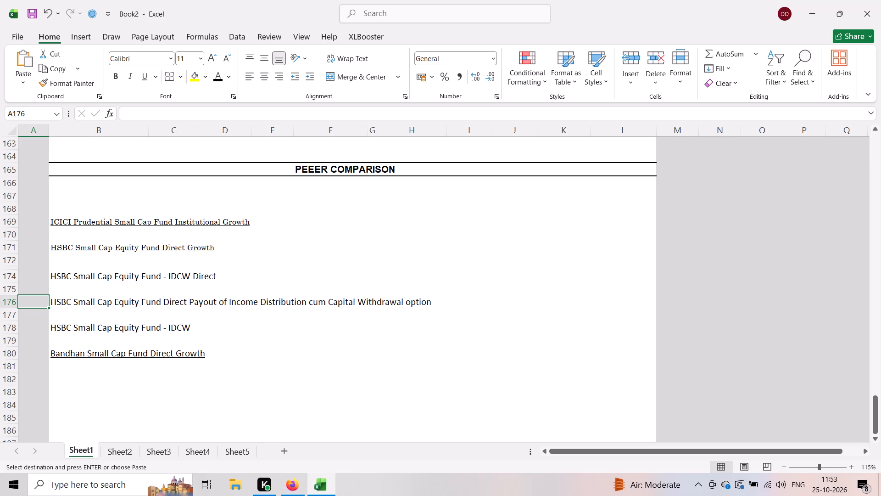
Make the peer fund names in Sheet1's range B168:H180 bold.
left_click(592, 208)
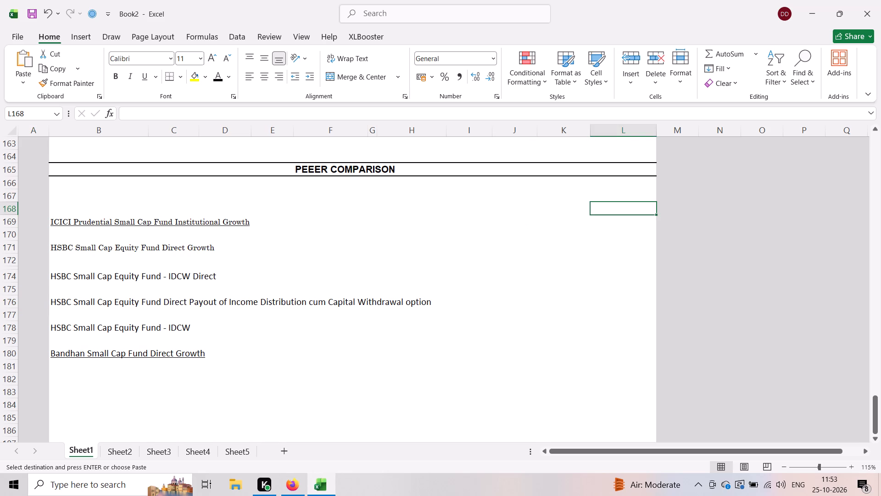
left_click_drag(59, 209, 68, 219)
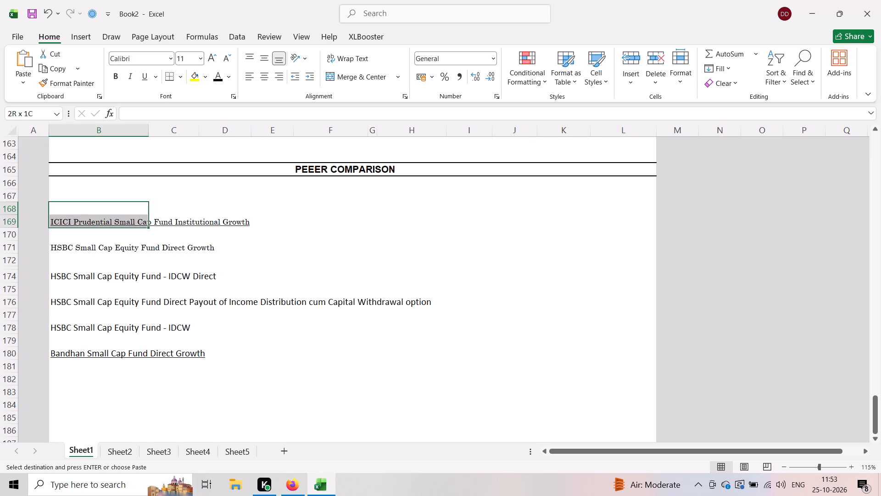
left_click_drag(68, 219, 439, 355)
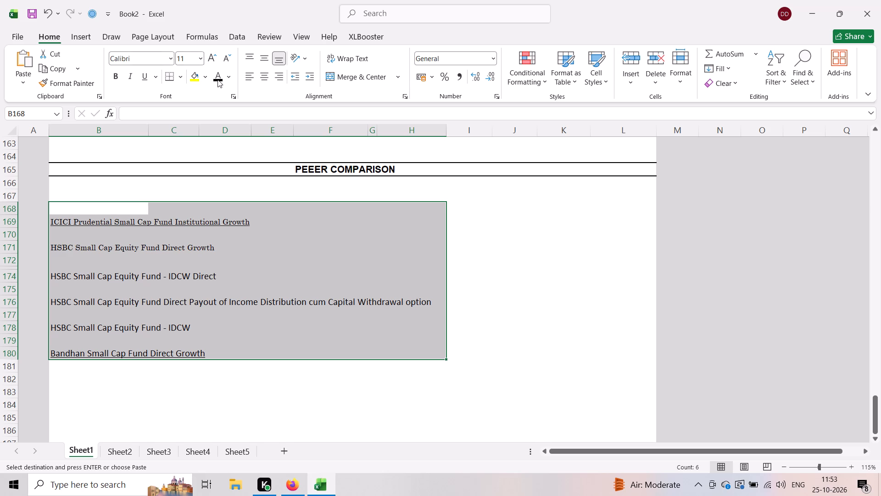
left_click(116, 81)
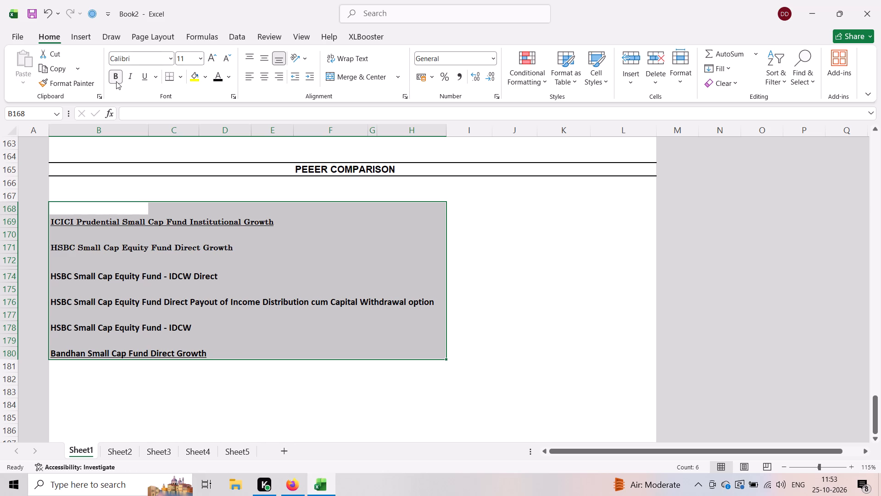
left_click(248, 427)
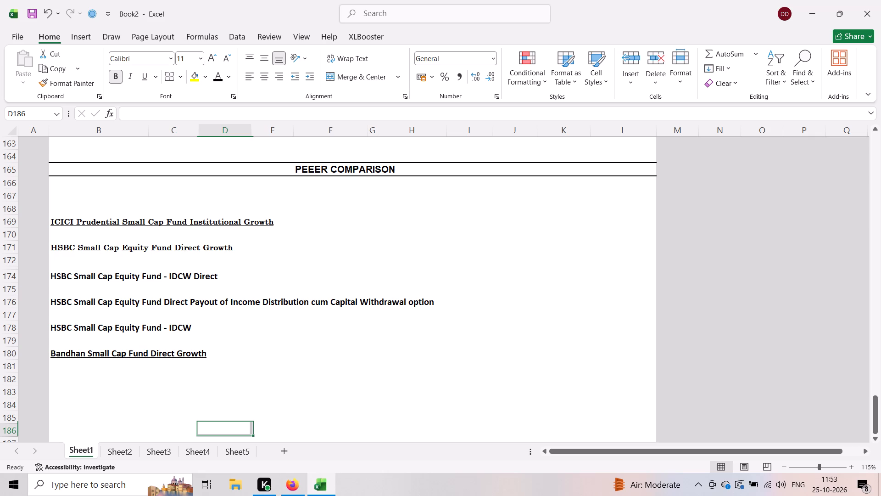
Consult the one-month Peer Comparison table on stackwealth.in in Firefox, and enter the heading Returns in cell L167 of Excel's Sheet1.
left_click(292, 484)
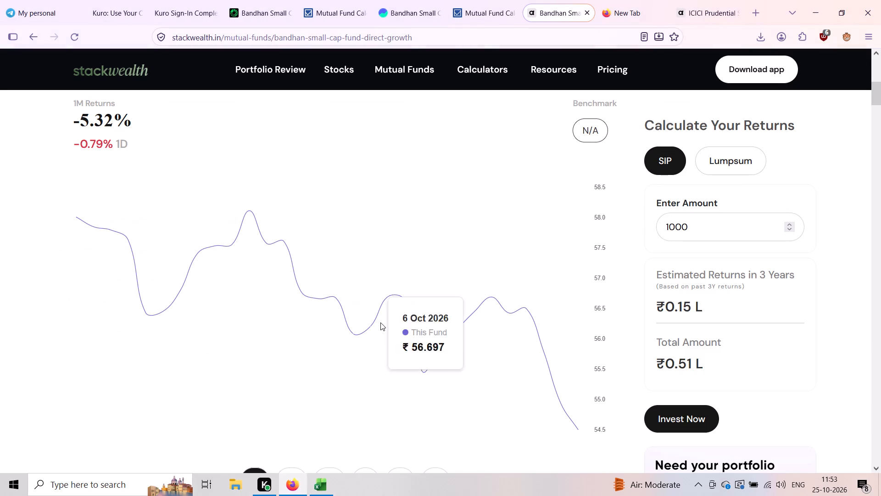
scroll(380, 322, "up", 14)
scroll(376, 324, "down", 15)
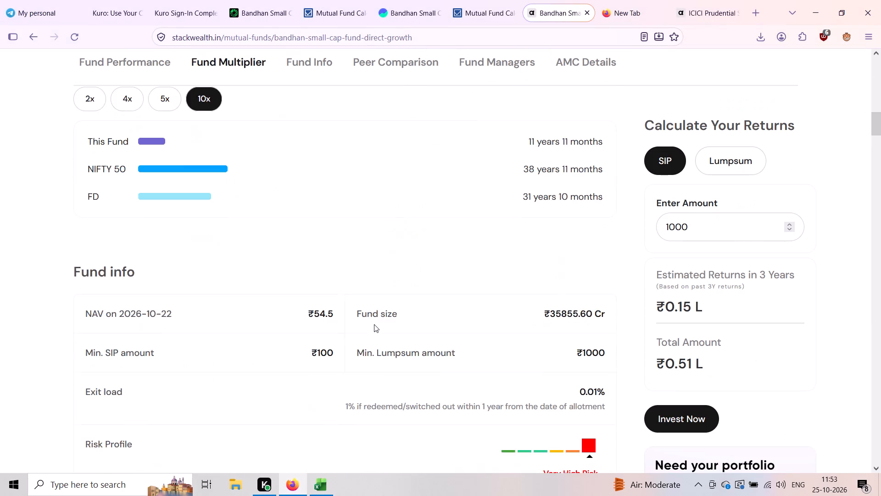
scroll(374, 324, "down", 8)
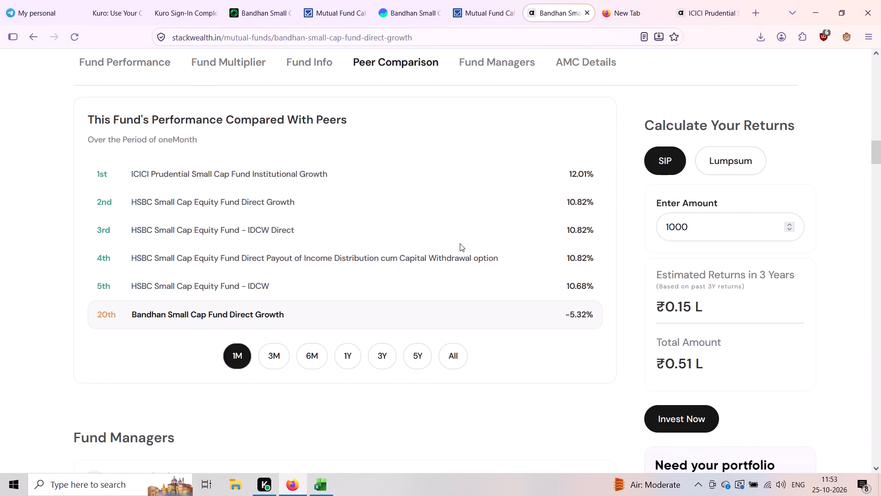
left_click(323, 483)
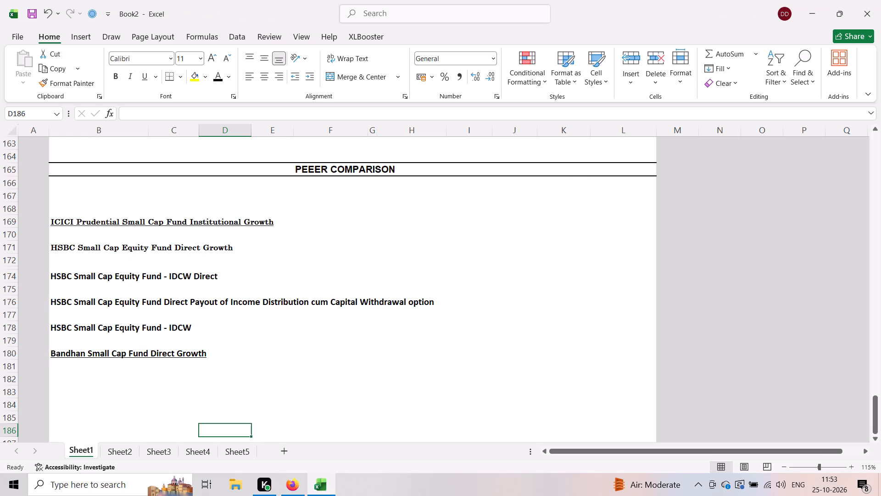
left_click(615, 221)
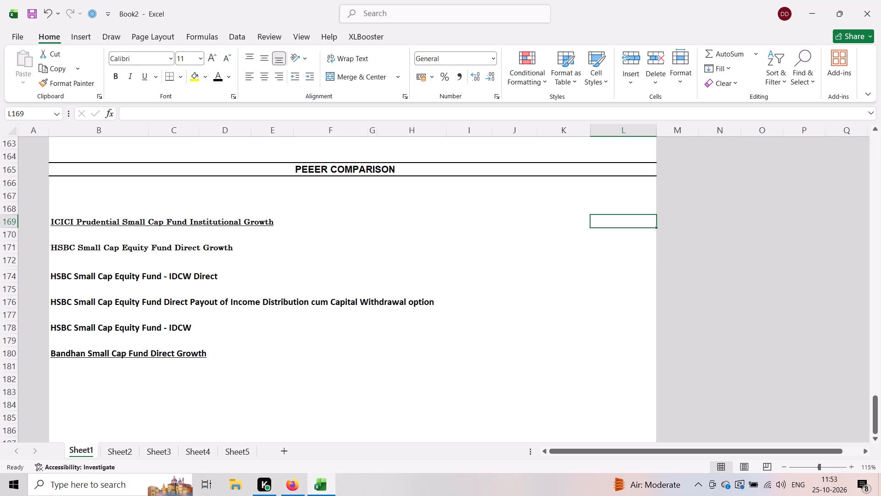
left_click(612, 195)
left_click(609, 190)
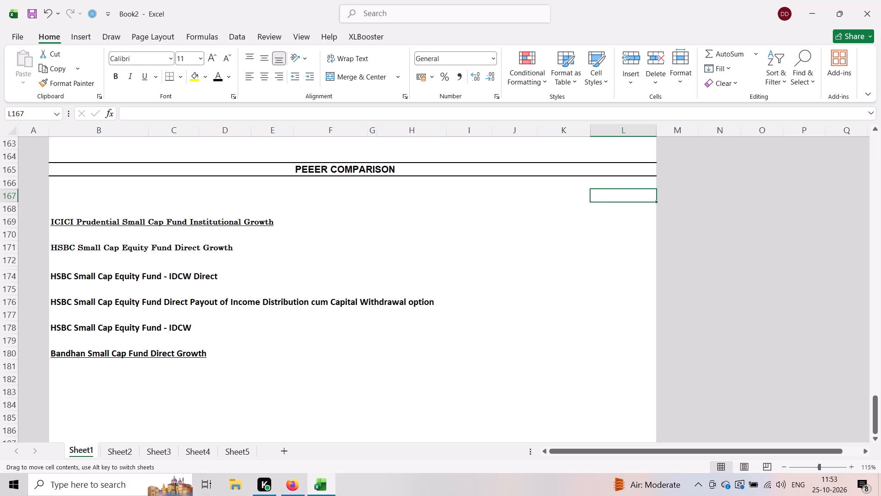
type("returns")
key("BackSpace")
key("BackSpace")
key("BackSpace")
key("BackSpace")
key("BackSpace")
key("BackSpace")
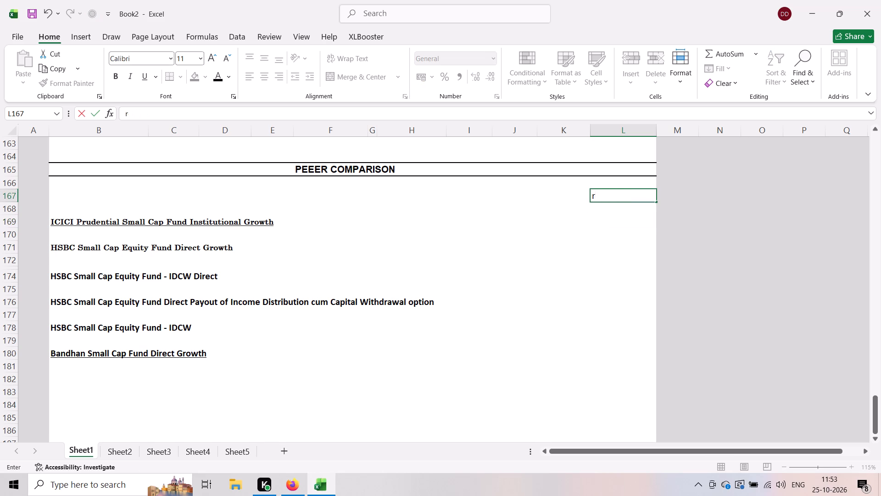
type("eturn")
key("s")
key("Return")
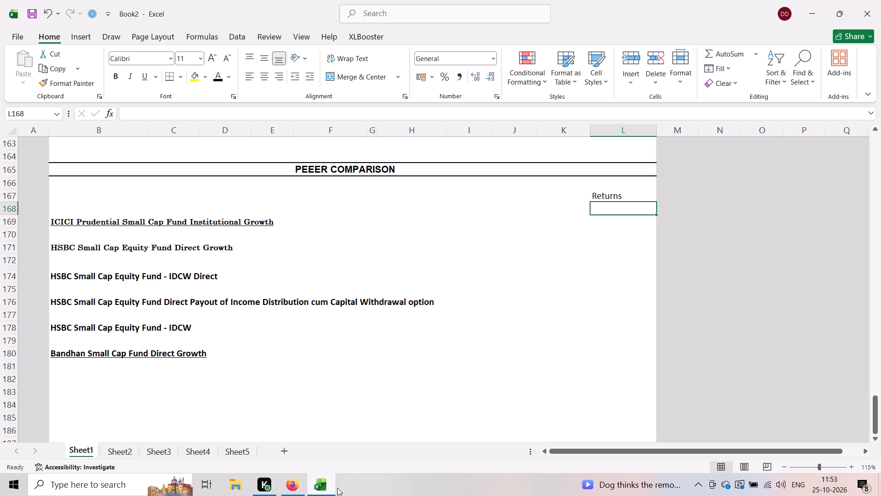
Check the peer returns in Firefox and enter 12.01 in Sheet1's L169 for ICICI Prudential Small Cap Fund Institutional Growth.
left_click(288, 494)
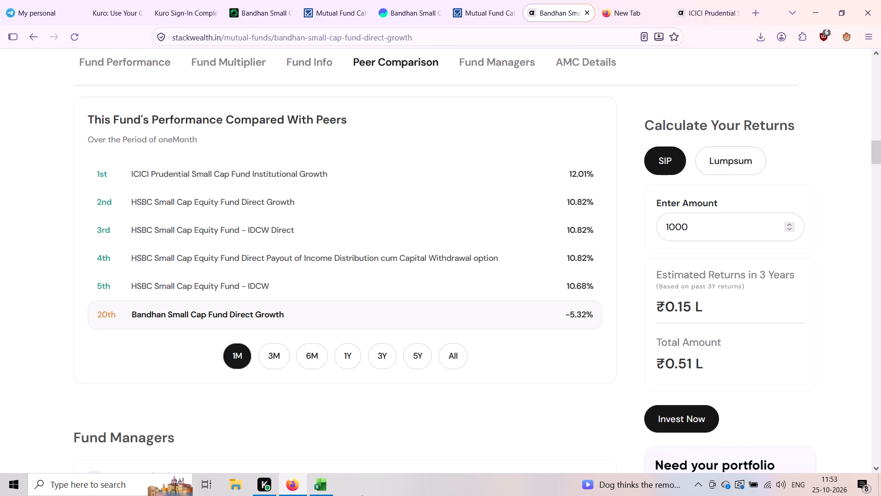
left_click(324, 481)
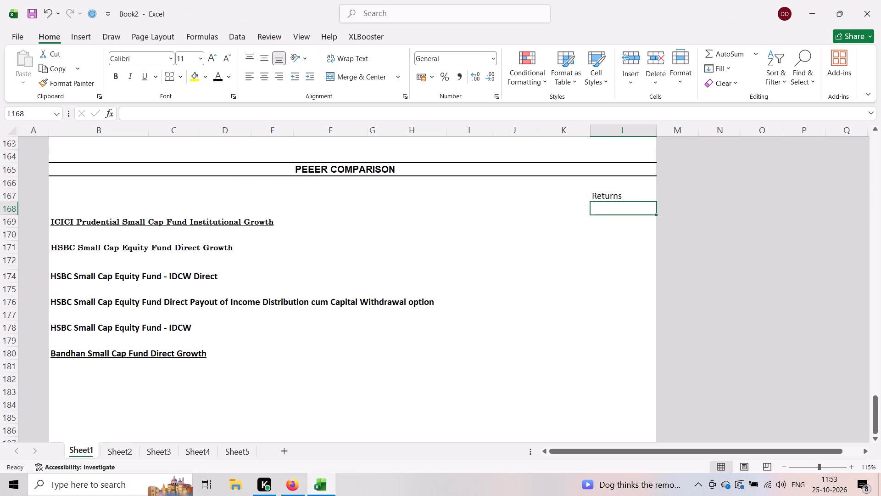
left_click(598, 225)
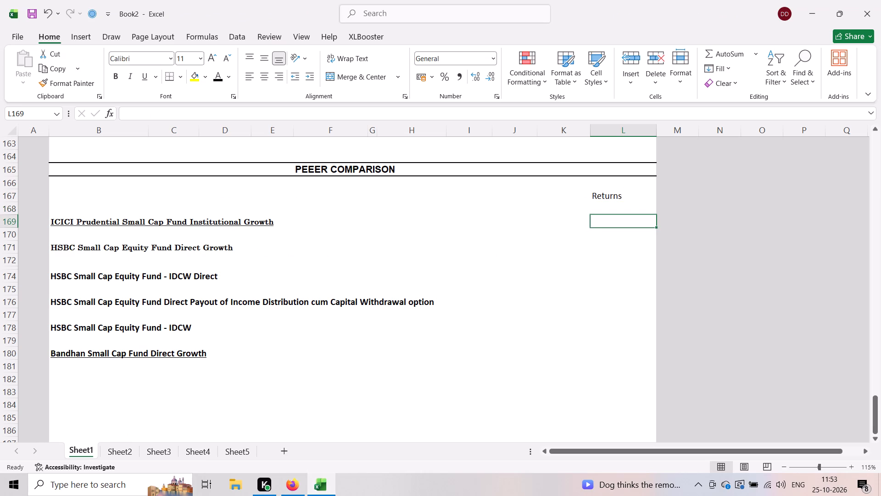
type("12.01")
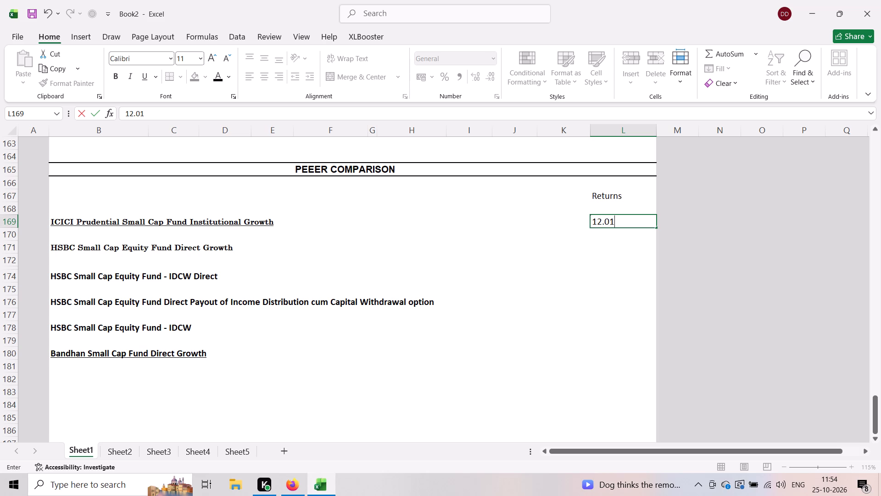
left_click(605, 243)
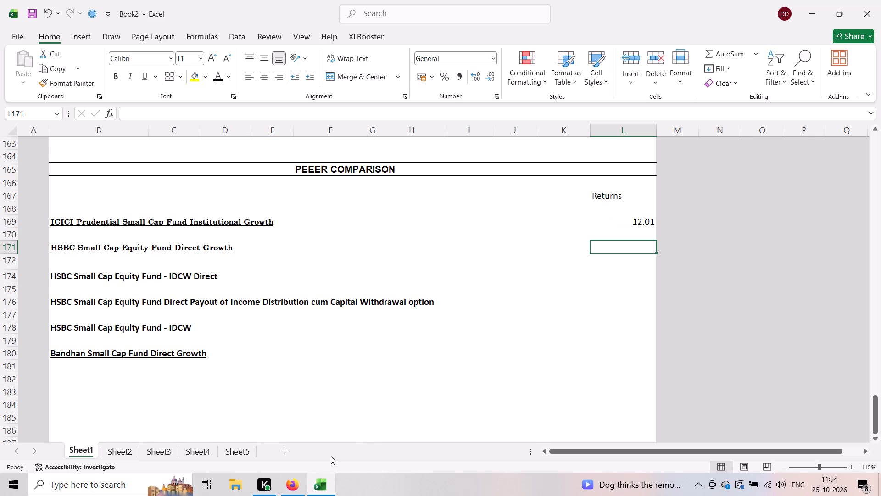
Check the peer returns in Firefox and enter 10.82% in Sheet1's L171 for HSBC Small Cap Equity Fund Direct Growth.
left_click(299, 484)
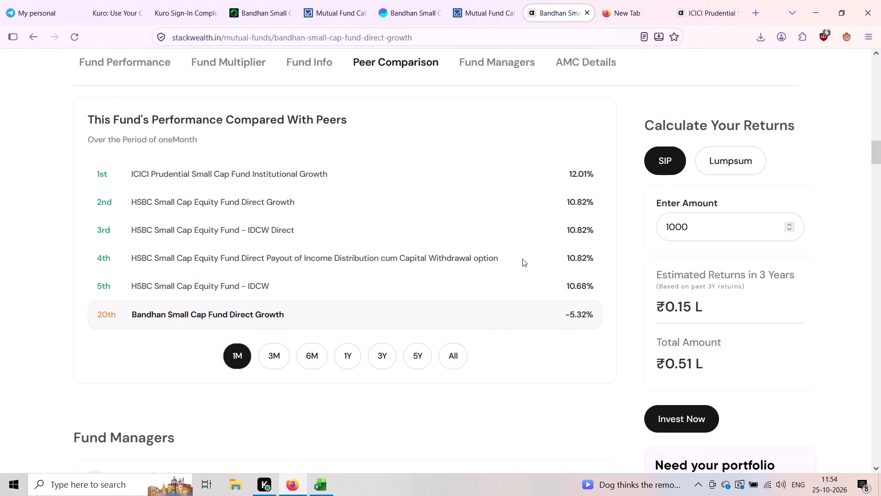
left_click(322, 495)
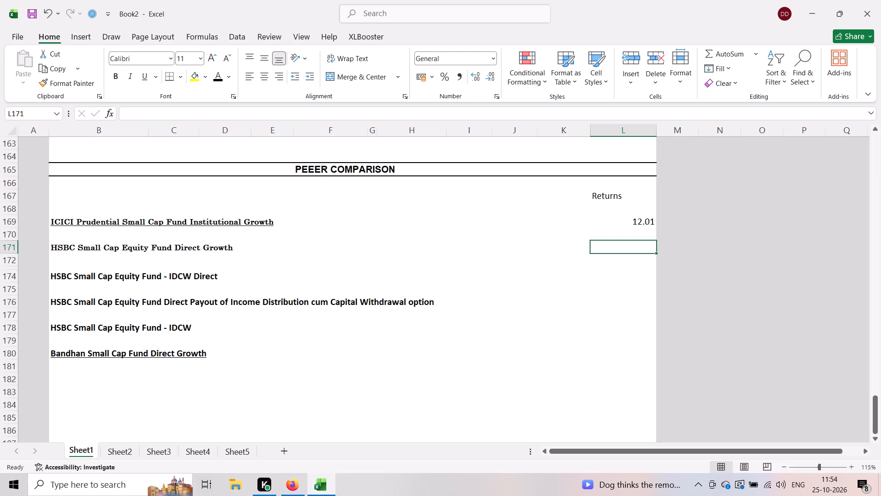
left_click(633, 248)
type("10")
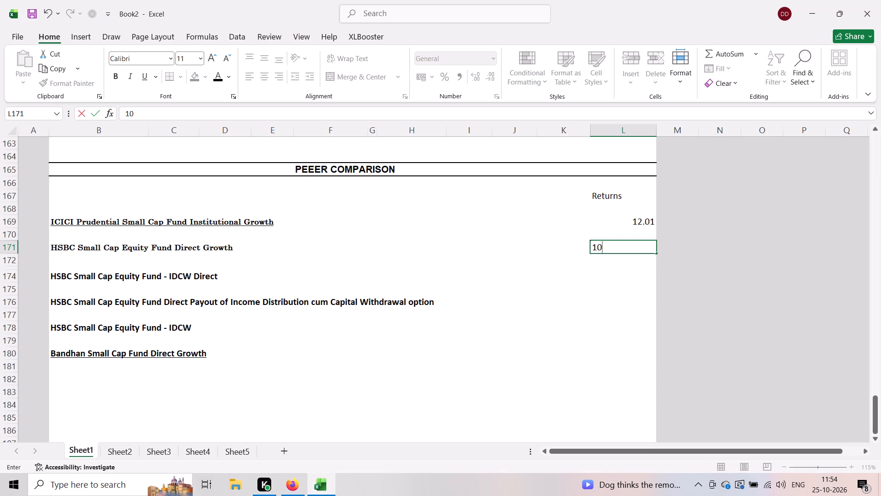
key("period")
type("82")
key("shift+percent")
left_click(648, 274)
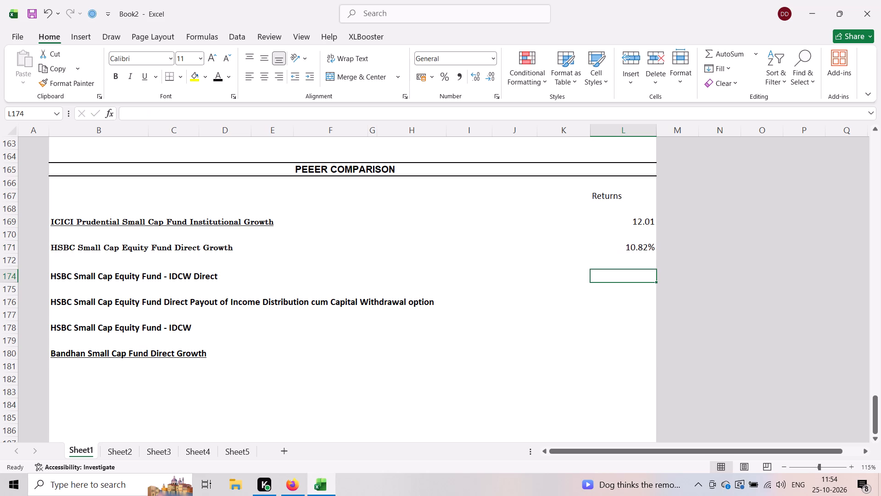
Enter a return of 10.82% in L174 for HSBC Small Cap Equity Fund - IDCW Direct.
key("1")
key("0")
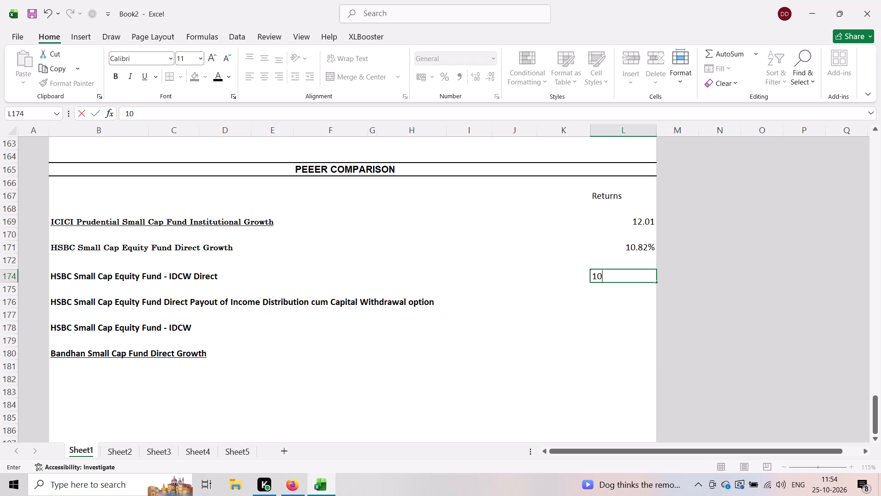
type(".82")
key("shift+percent")
left_click(629, 303)
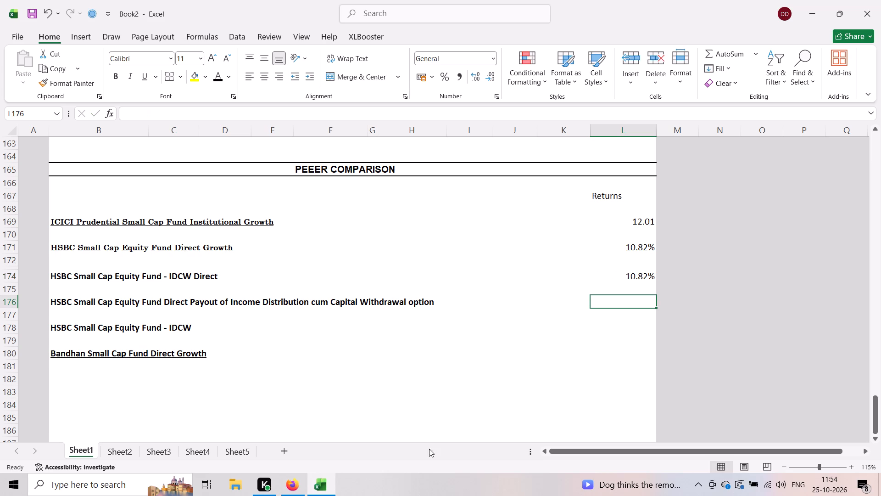
Recheck the peer returns in Firefox and enter 10.68% in Sheet1's L176, on the HSBC Direct Payout of Income Distribution row.
left_click(287, 482)
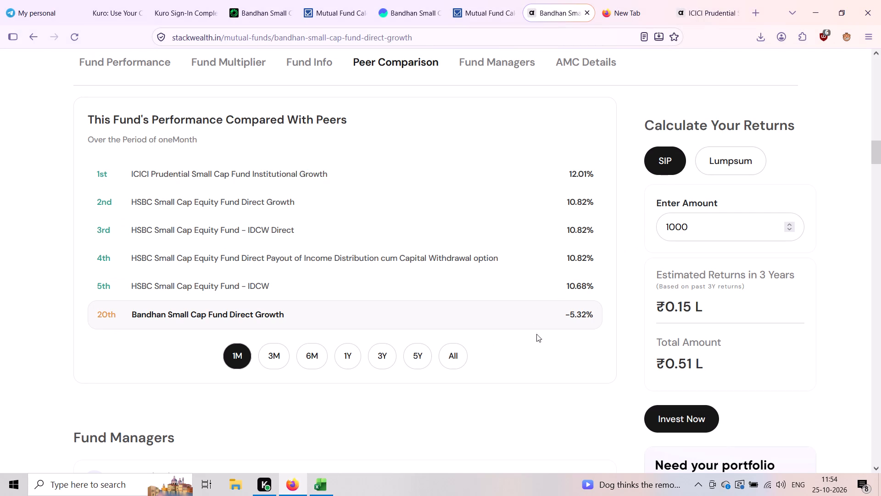
left_click(327, 492)
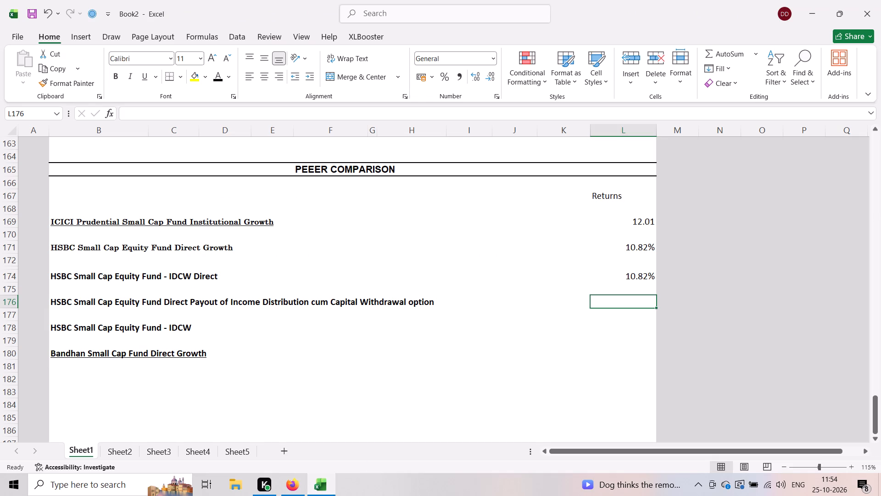
left_click(625, 303)
key("1")
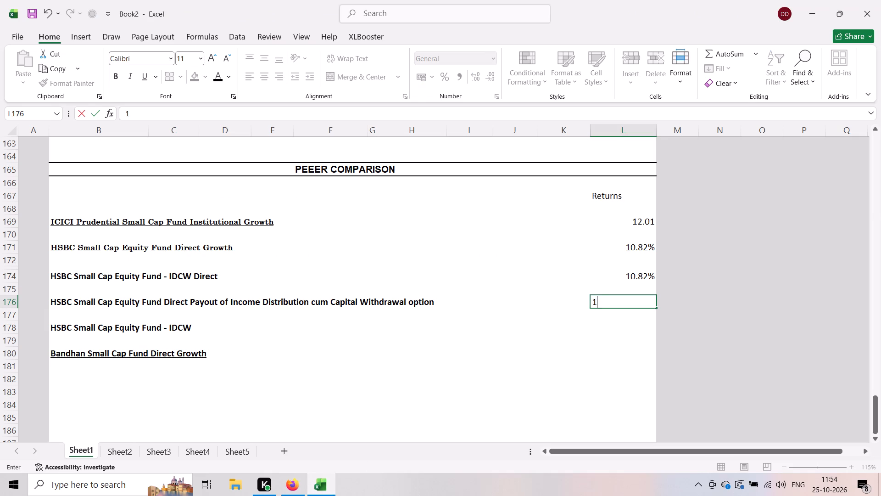
type("0.")
type("68")
key("shift+percent")
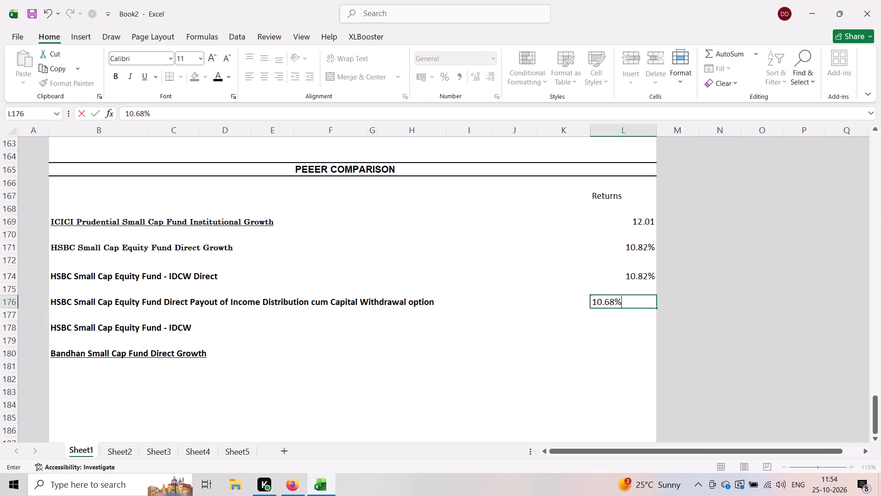
left_click(615, 331)
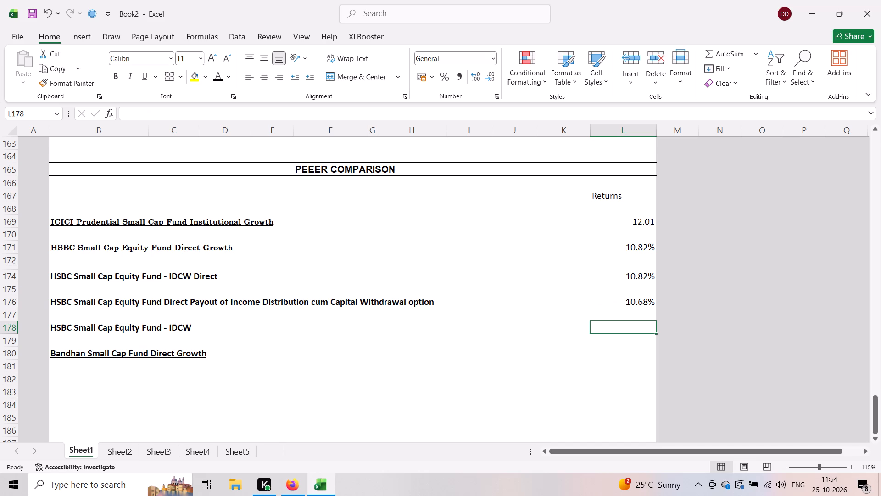
left_click(323, 490)
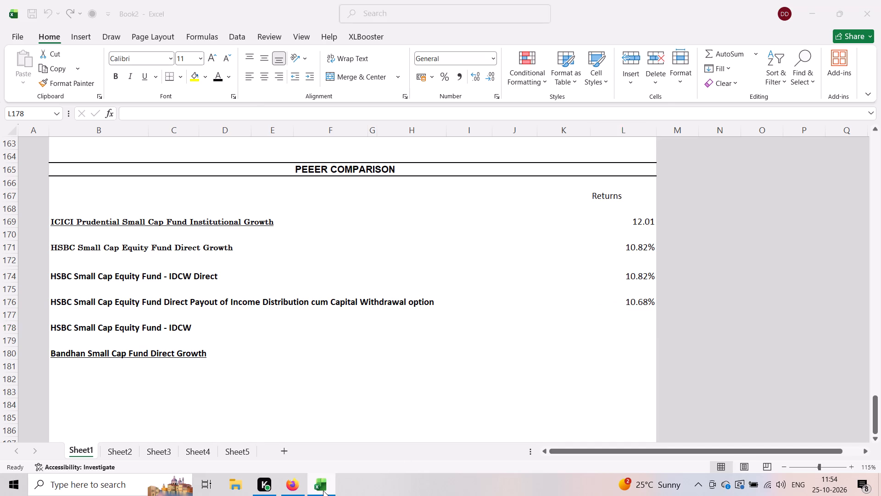
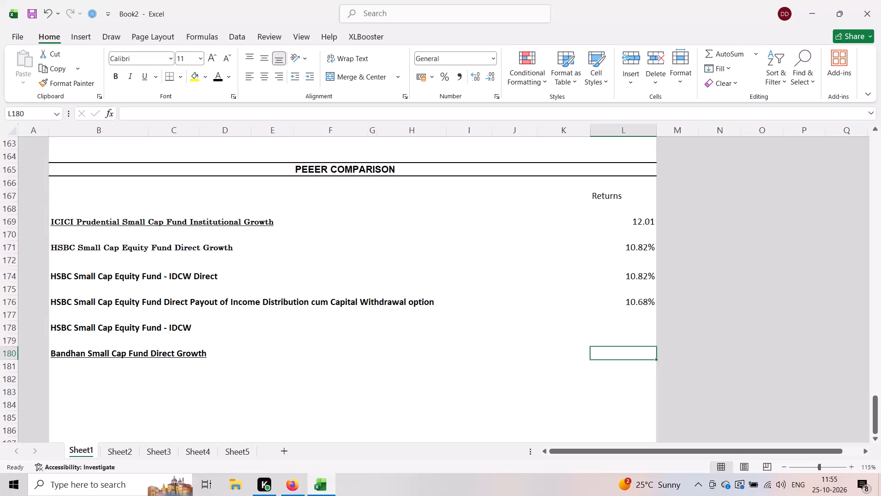
Enter a return of -5.32% in L180 for Bandhan Small Cap Fund Direct Growth.
key("minus")
key("5")
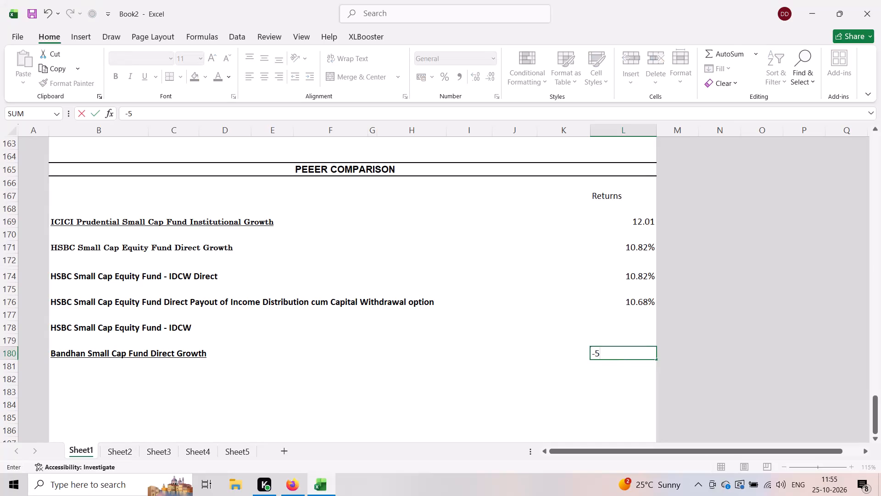
key("period")
type("32")
key("shift+percent")
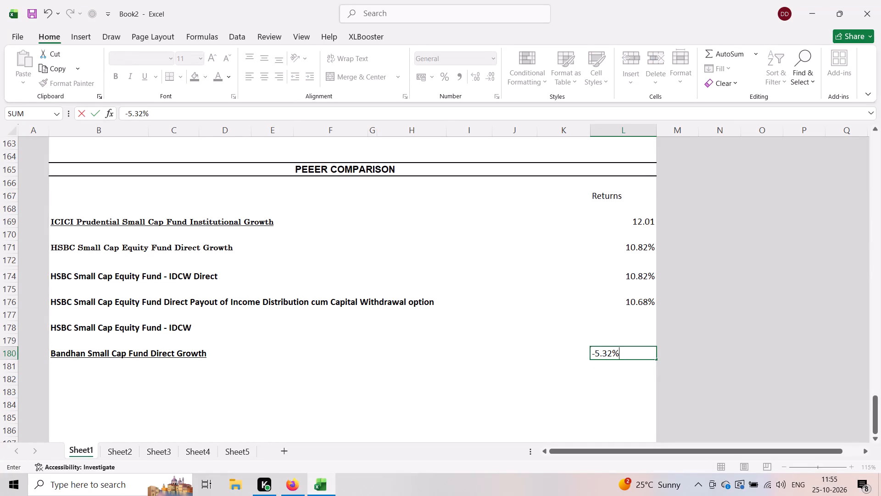
left_click(635, 338)
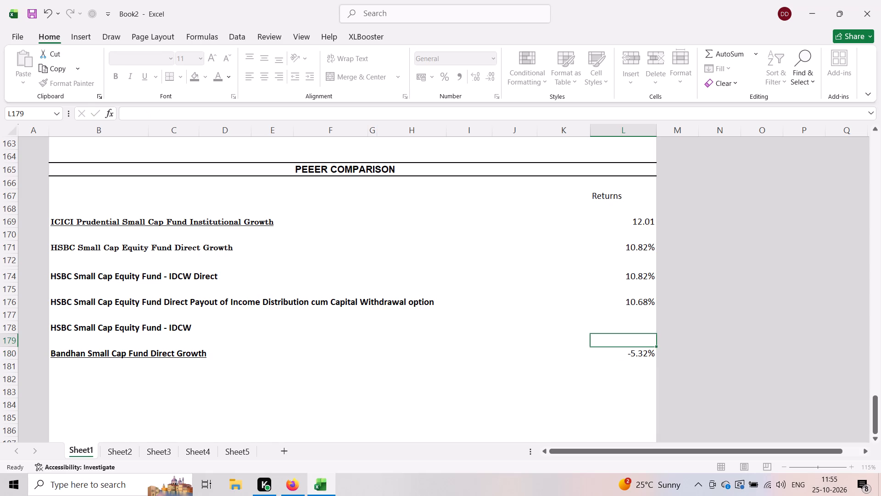
Enter a return of 10.68% in L178 for HSBC Small Cap Equity Fund - IDCW.
left_click(635, 333)
left_click(634, 330)
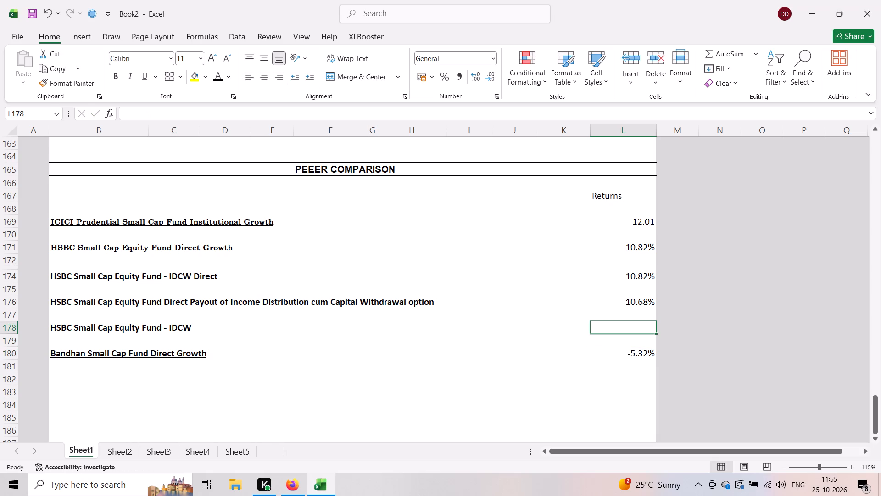
left_click(635, 334)
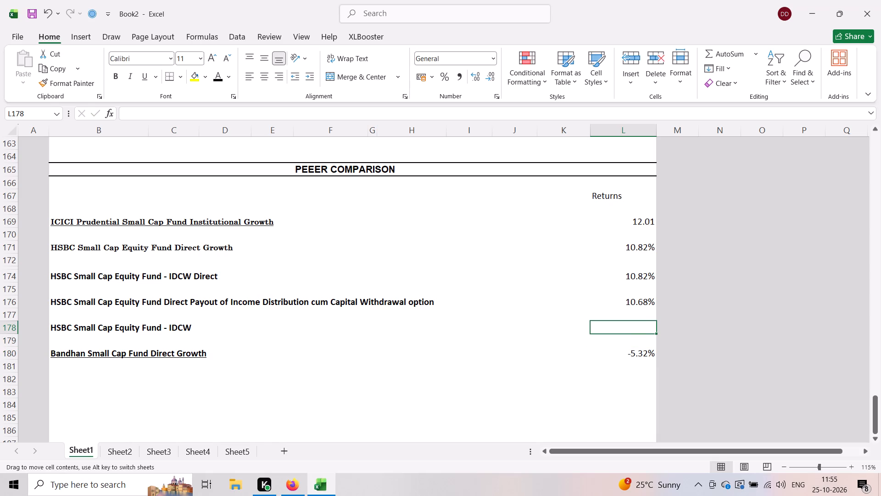
type("10")
type(".82")
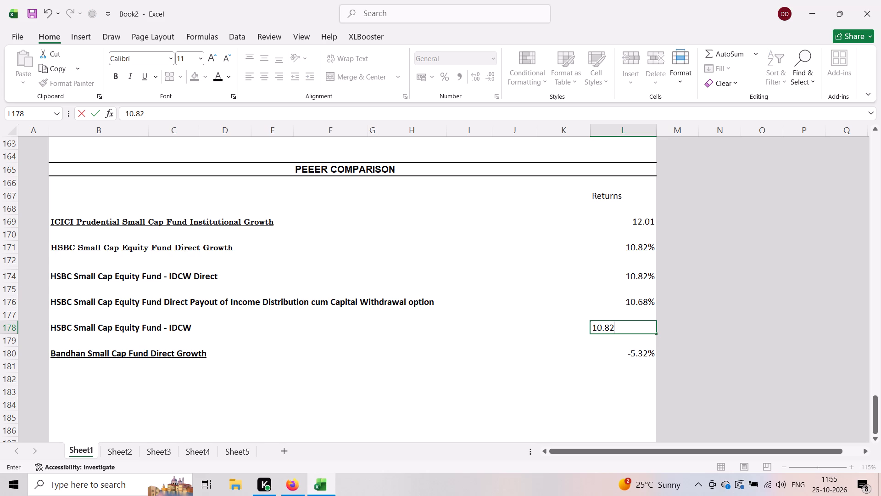
key("BackSpace")
key("BackSpace")
type("68")
key("shift+percent")
Correct the return in L176 for the HSBC Direct Payout of Income Distribution fund to 10.82%.
left_click(642, 304)
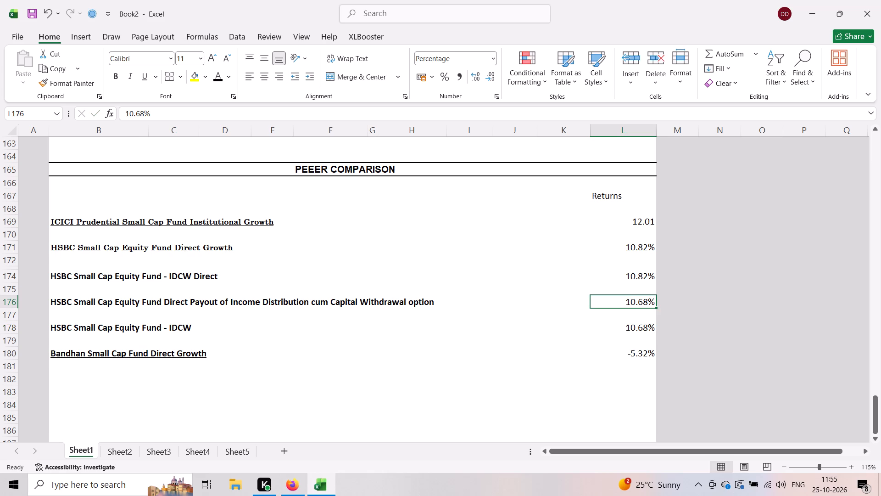
left_click(654, 305)
double_click(647, 304)
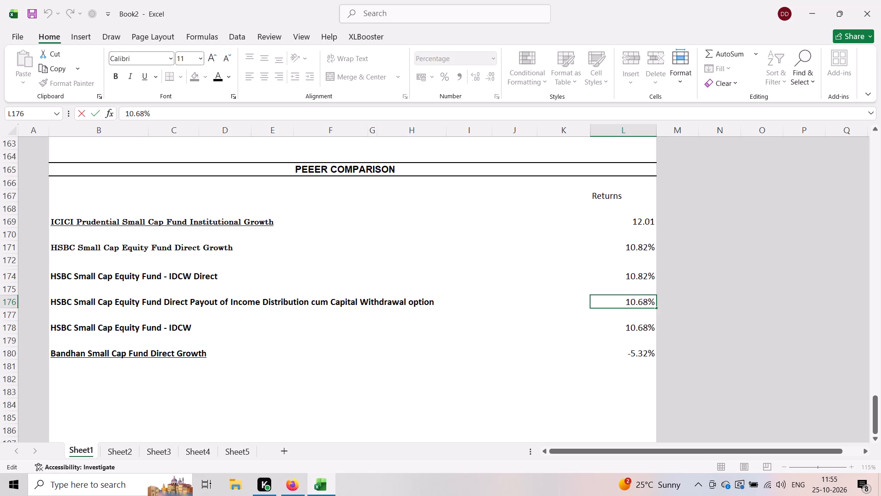
key("Right")
key("BackSpace")
key("BackSpace")
key("BackSpace")
type("82")
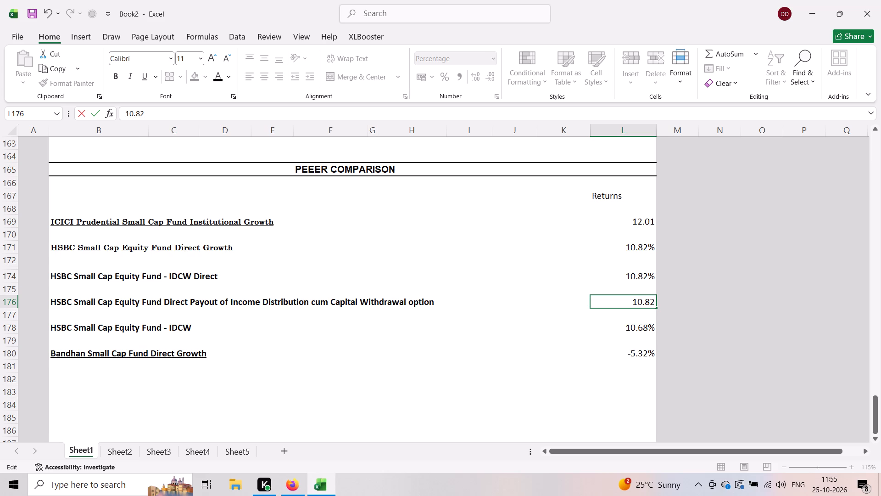
key("shift+percent")
key("Return")
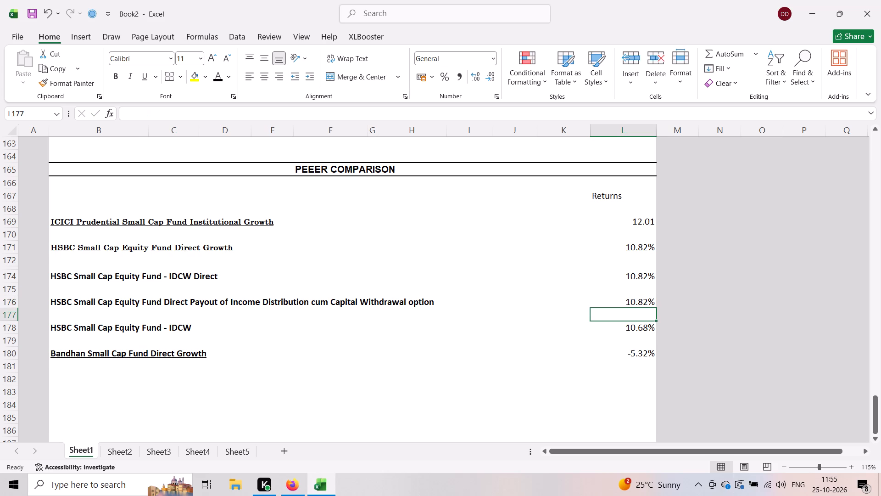
Change the ICICI Prudential Small Cap Fund return in L169 to the percentage 12.01%.
left_click(639, 229)
double_click(641, 220)
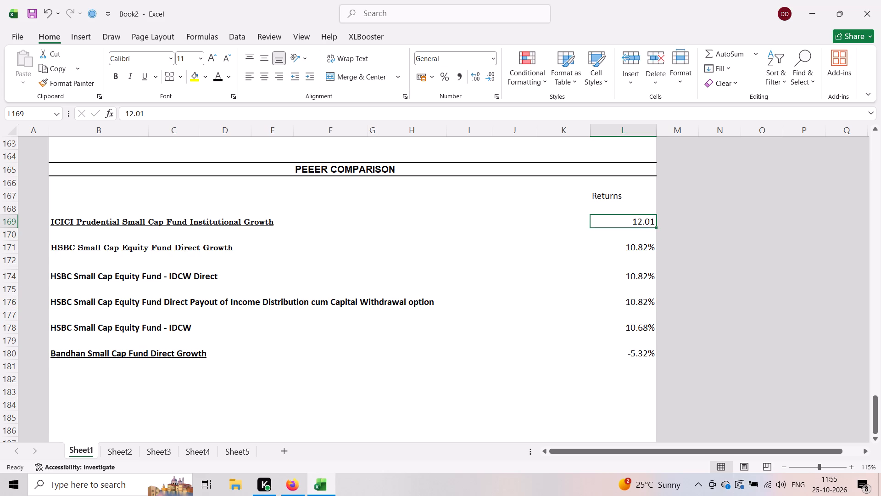
double_click(647, 222)
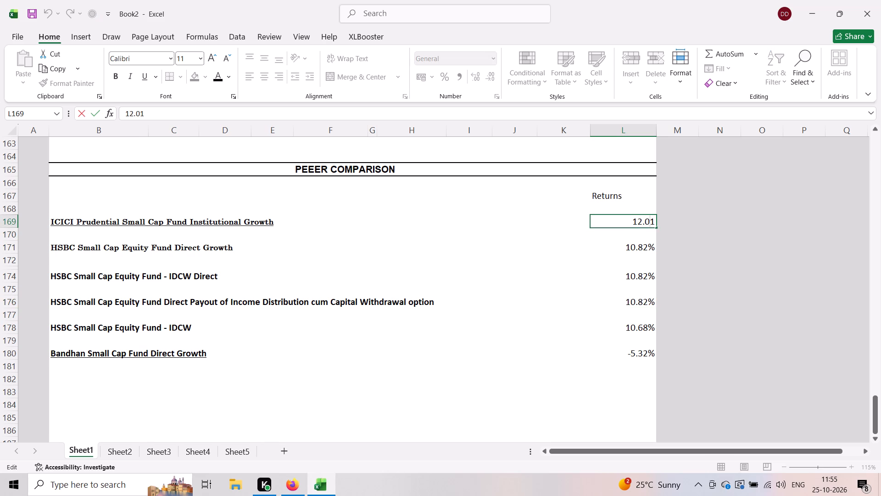
key("Right")
key("shift+ampersand")
key("shift+BackSpace")
key("shift+percent")
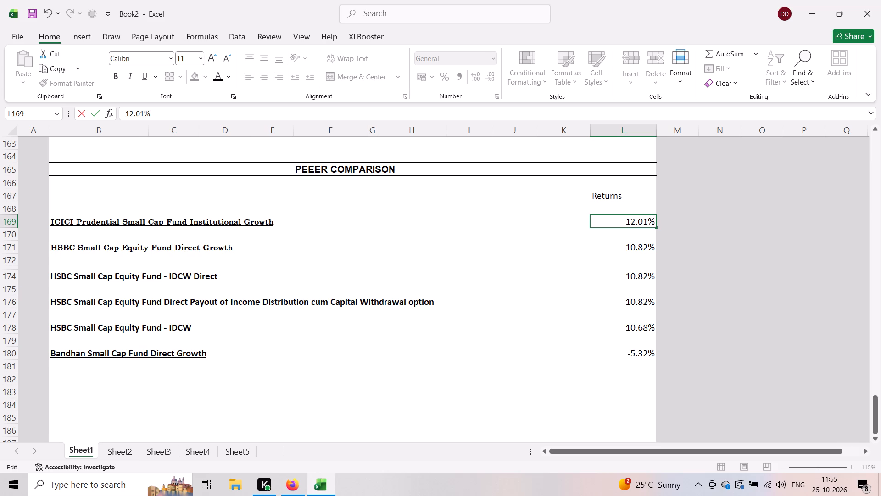
left_click(711, 267)
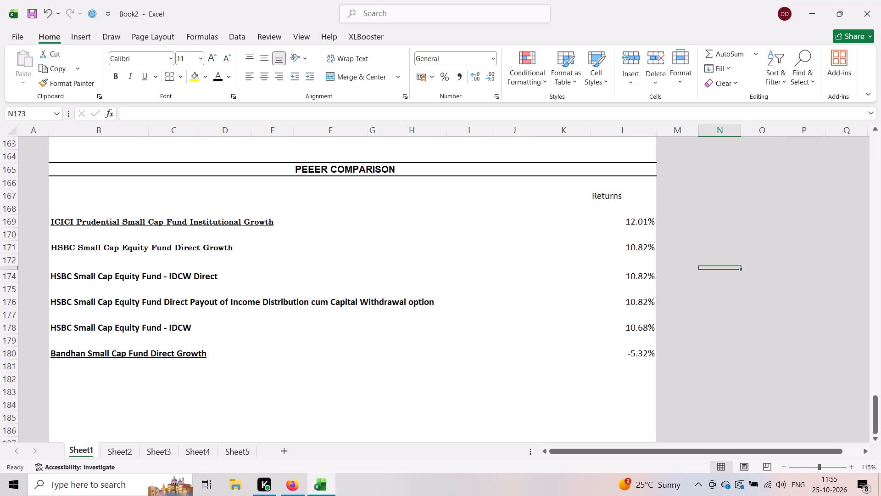
Right-align the Returns heading in L167 above the peer return values.
left_click(601, 198)
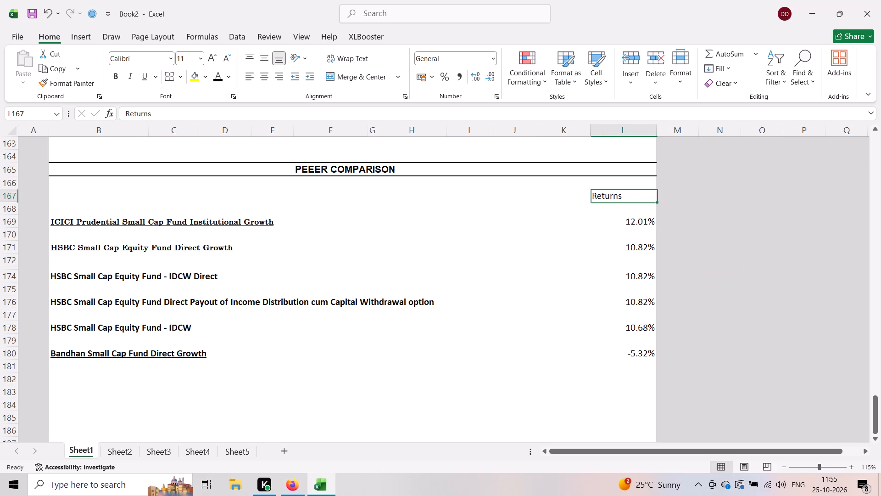
left_click(591, 197)
double_click(591, 197)
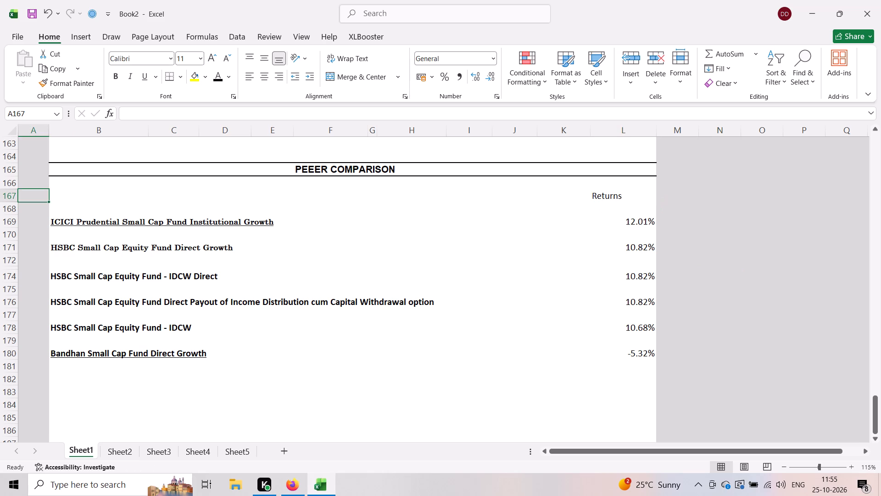
left_click(600, 192)
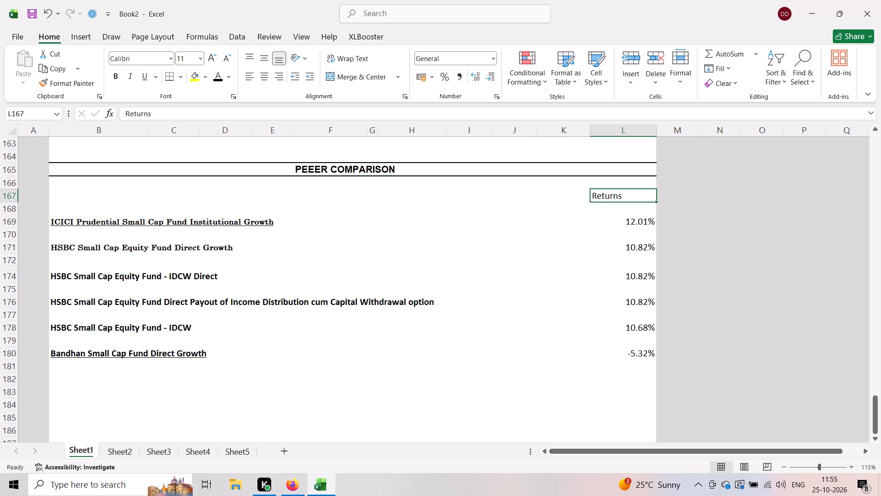
left_click(627, 196)
left_click(715, 194)
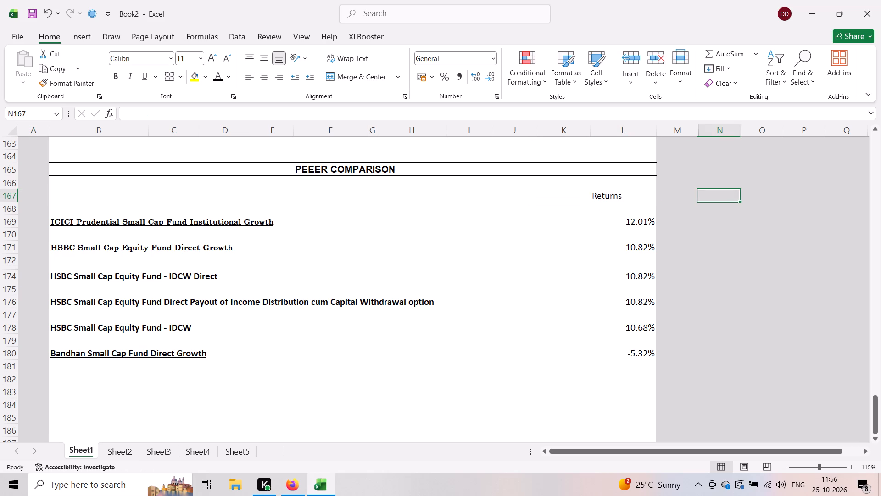
left_click(596, 200)
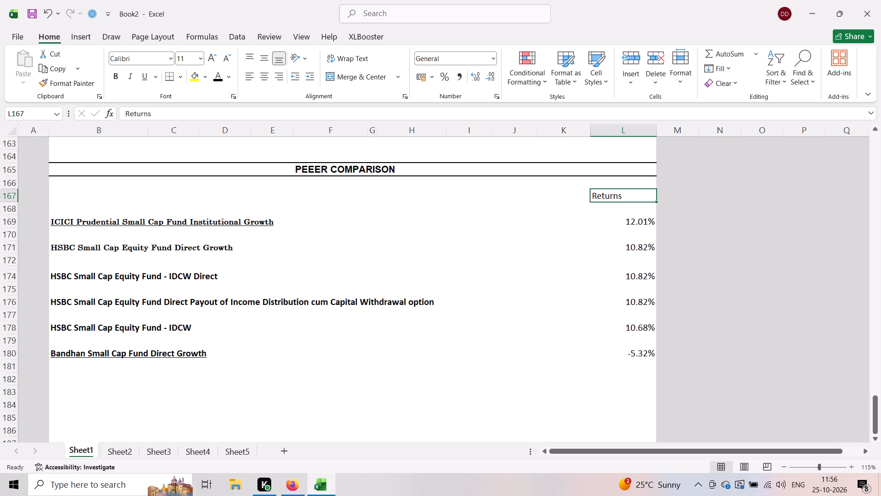
left_click(276, 78)
left_click(747, 216)
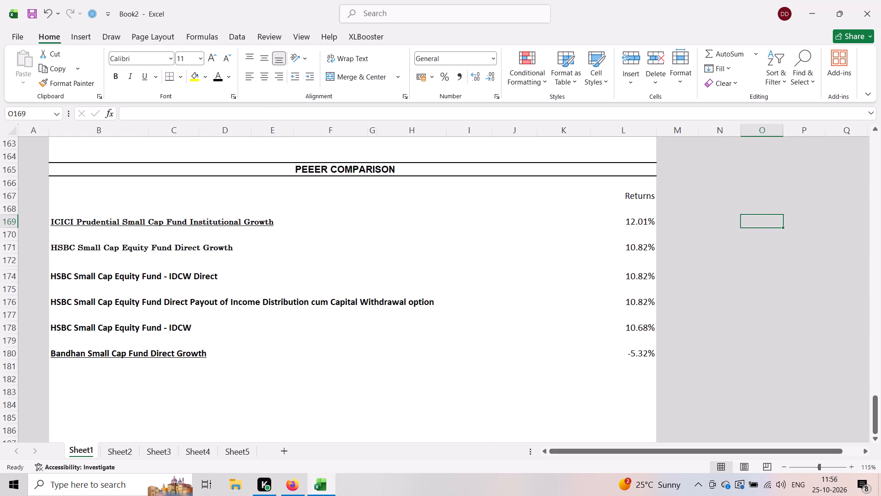
Make the peer comparison return values in L169 through L180 bold.
left_click_drag(621, 224, 663, 332)
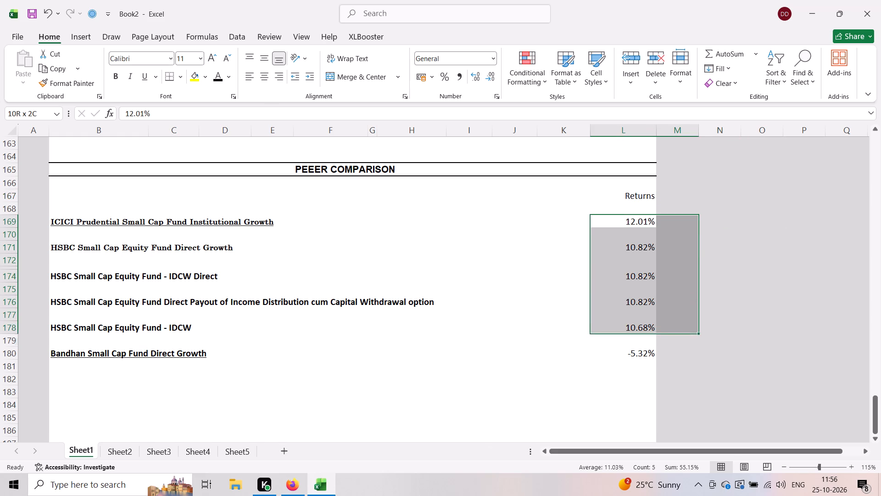
left_click_drag(663, 332, 646, 358)
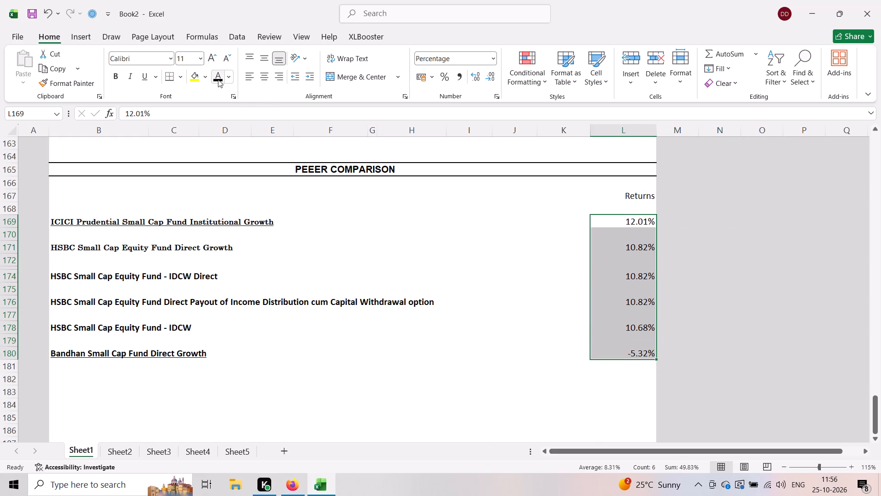
left_click(117, 79)
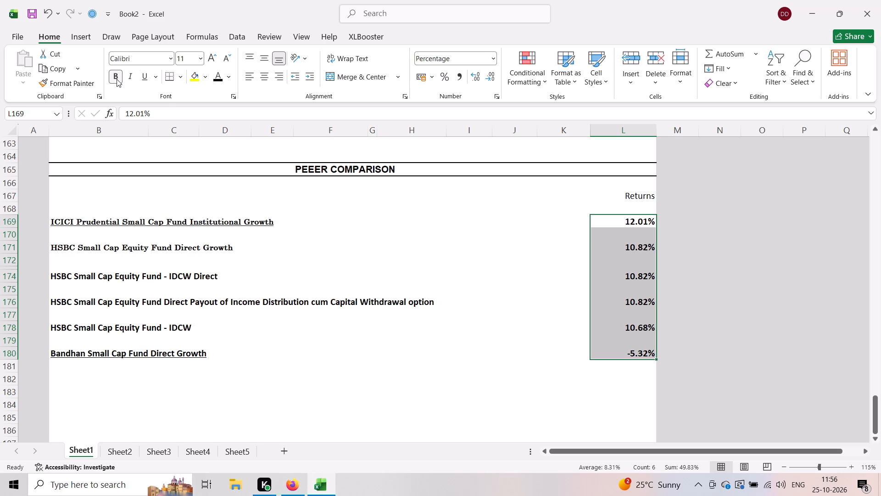
left_click(733, 259)
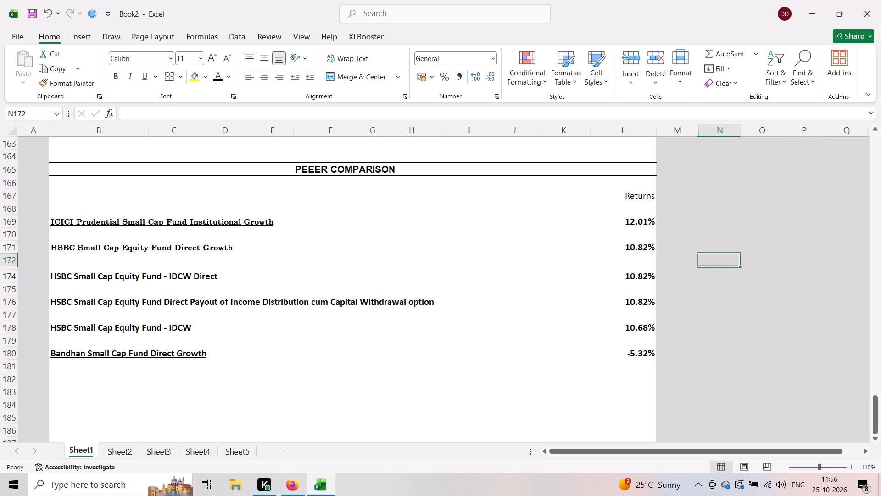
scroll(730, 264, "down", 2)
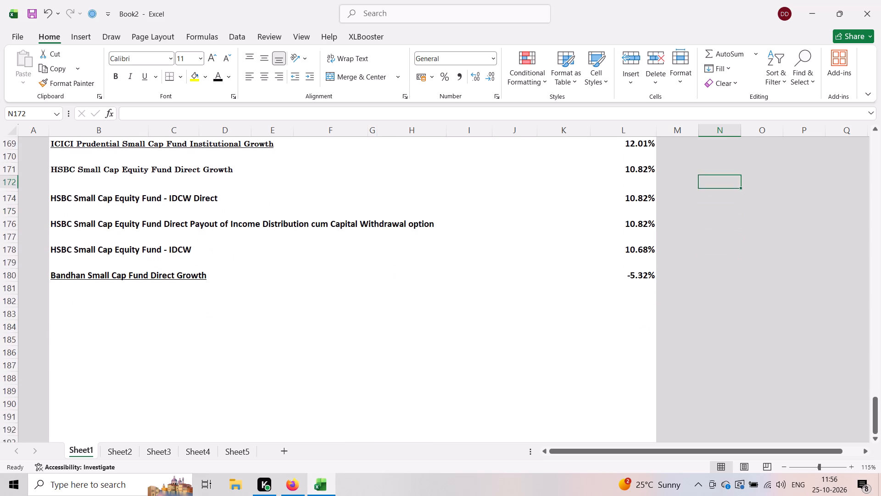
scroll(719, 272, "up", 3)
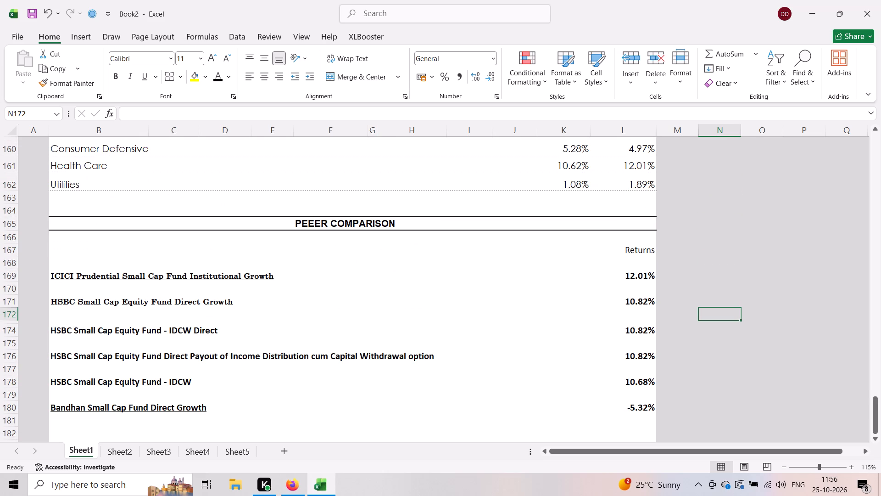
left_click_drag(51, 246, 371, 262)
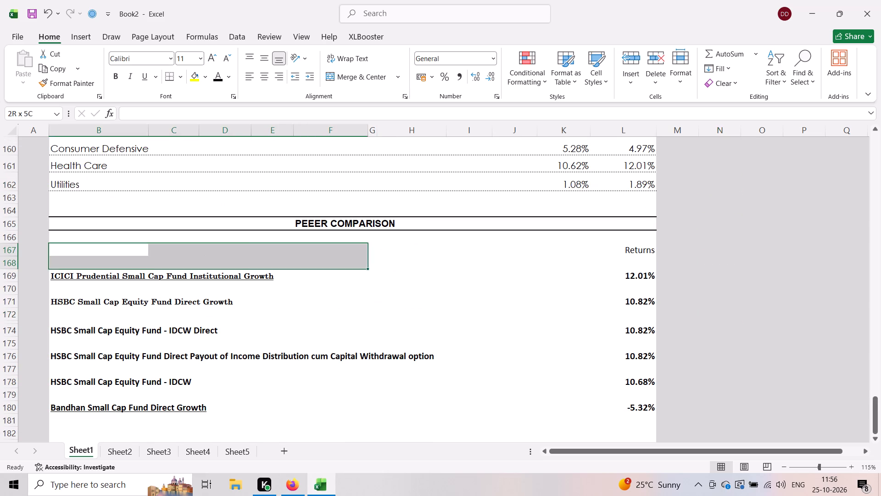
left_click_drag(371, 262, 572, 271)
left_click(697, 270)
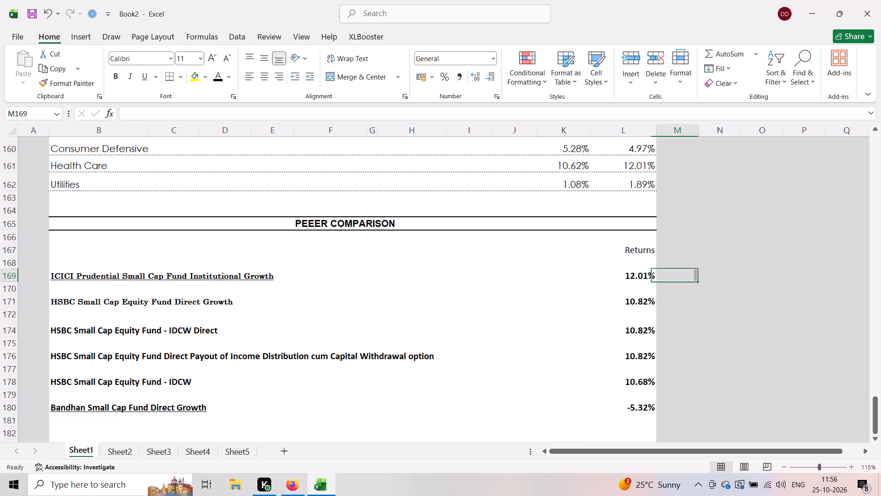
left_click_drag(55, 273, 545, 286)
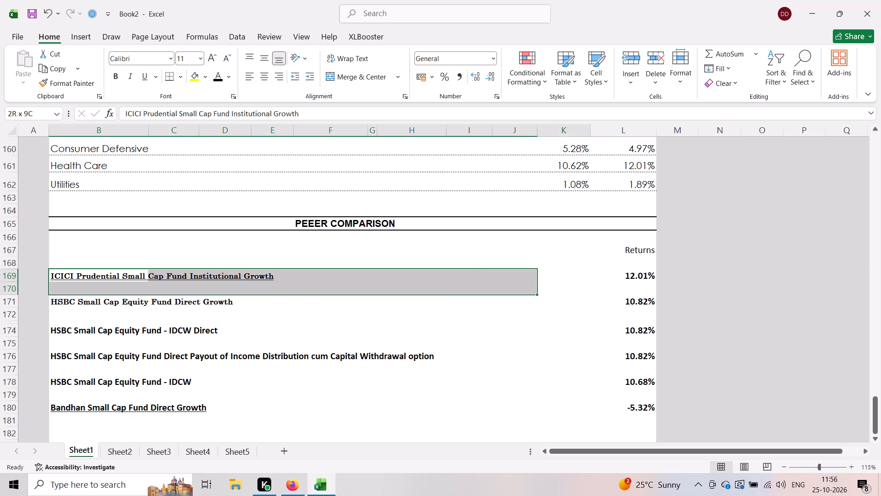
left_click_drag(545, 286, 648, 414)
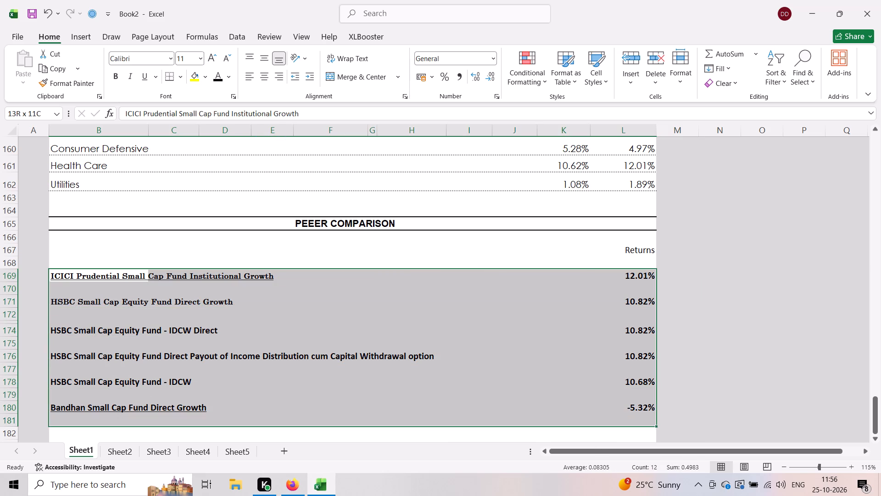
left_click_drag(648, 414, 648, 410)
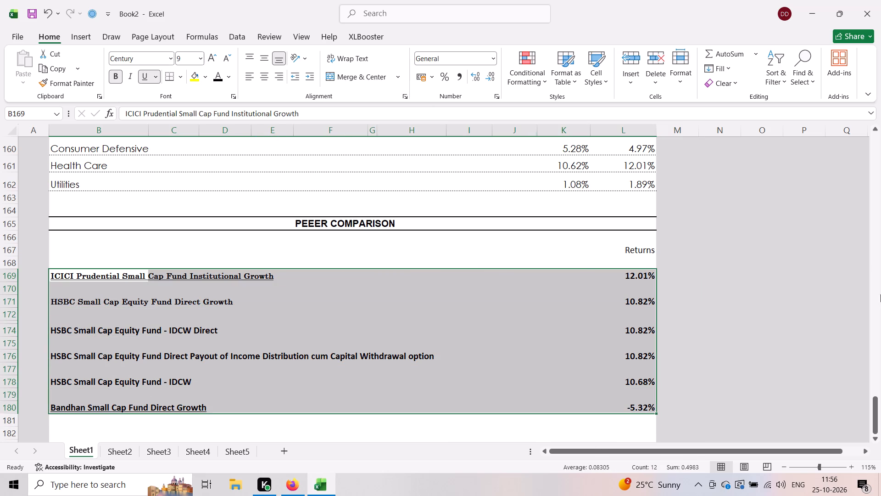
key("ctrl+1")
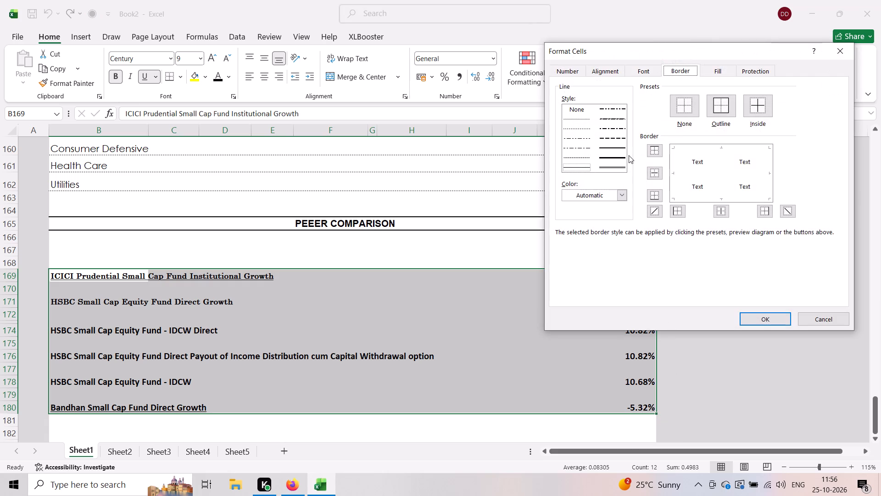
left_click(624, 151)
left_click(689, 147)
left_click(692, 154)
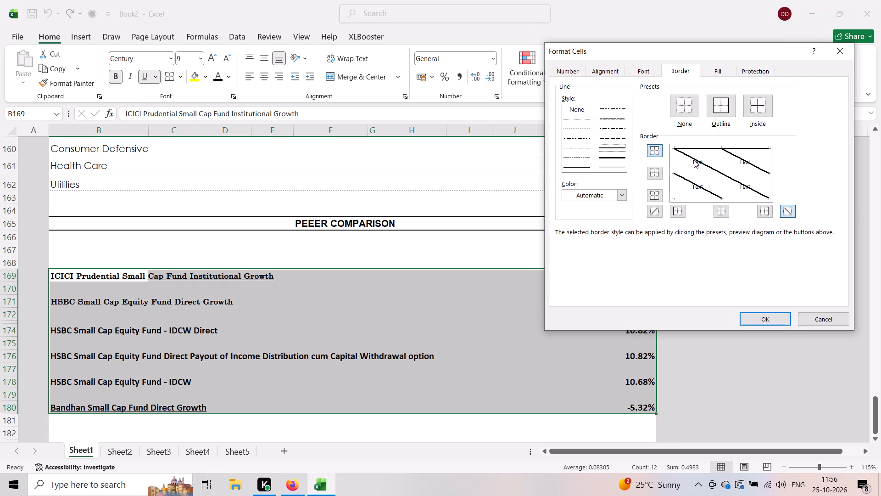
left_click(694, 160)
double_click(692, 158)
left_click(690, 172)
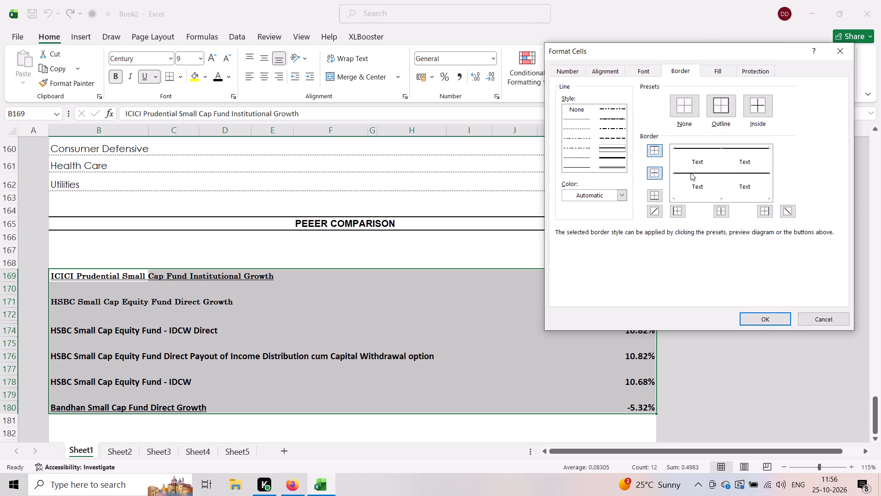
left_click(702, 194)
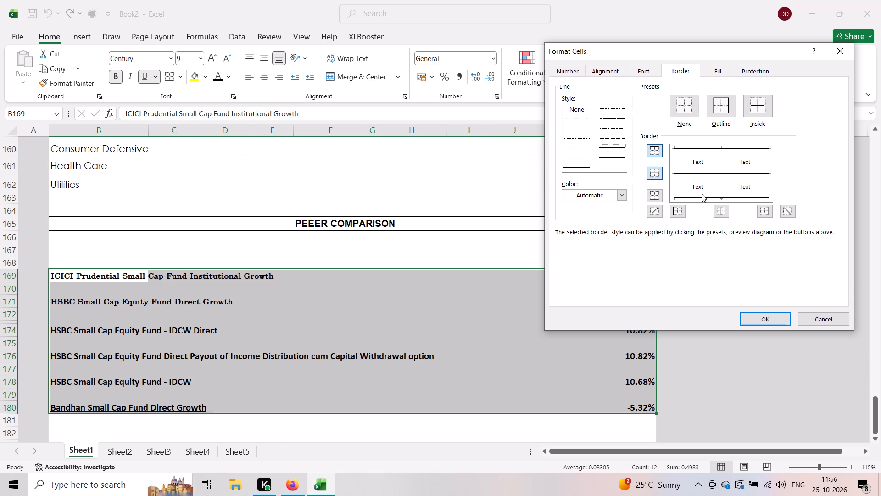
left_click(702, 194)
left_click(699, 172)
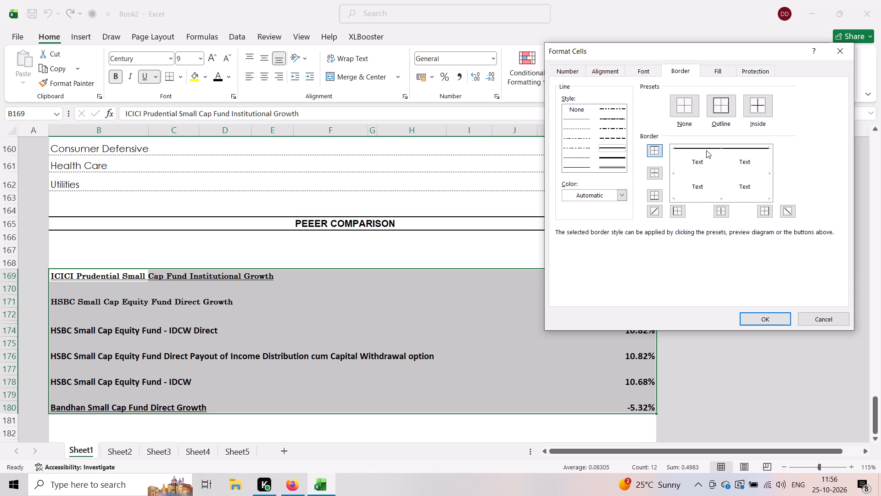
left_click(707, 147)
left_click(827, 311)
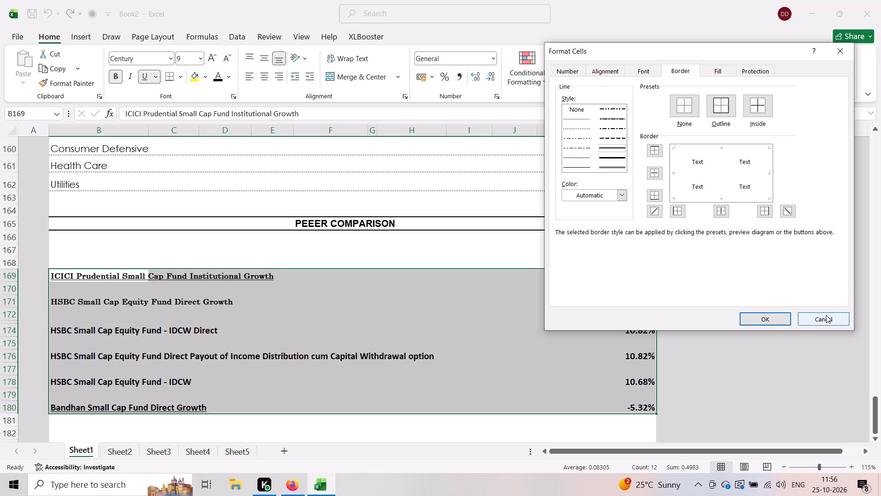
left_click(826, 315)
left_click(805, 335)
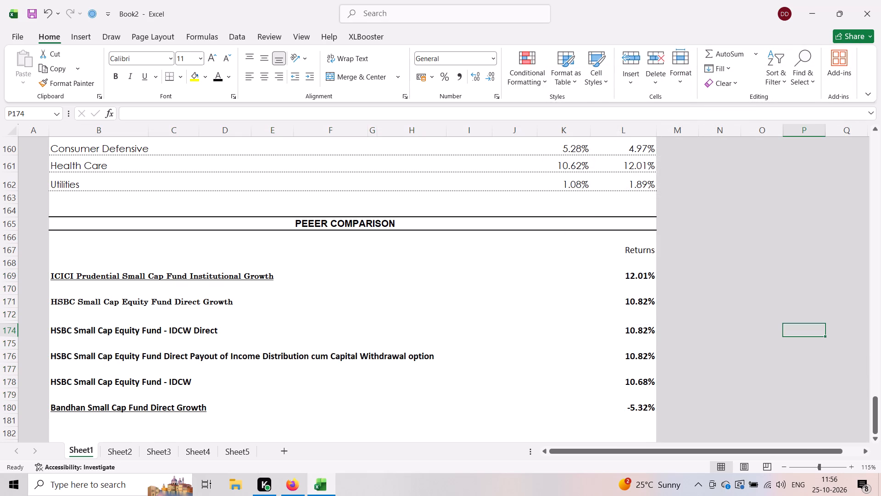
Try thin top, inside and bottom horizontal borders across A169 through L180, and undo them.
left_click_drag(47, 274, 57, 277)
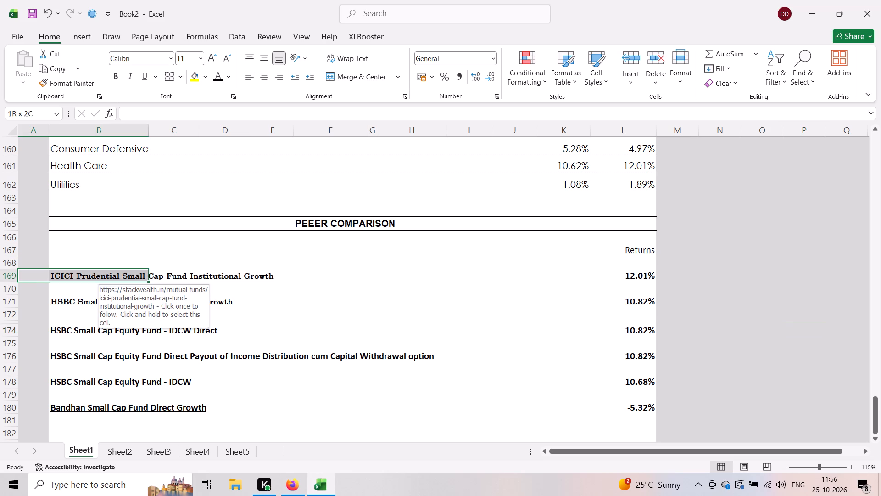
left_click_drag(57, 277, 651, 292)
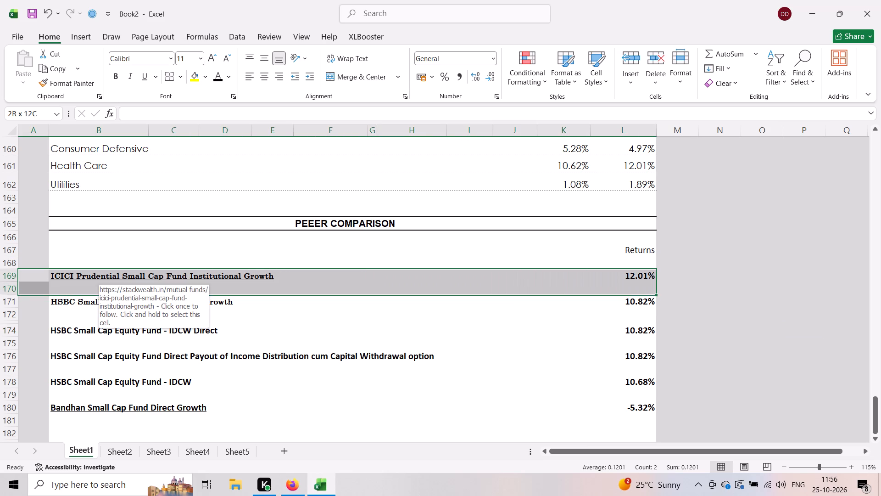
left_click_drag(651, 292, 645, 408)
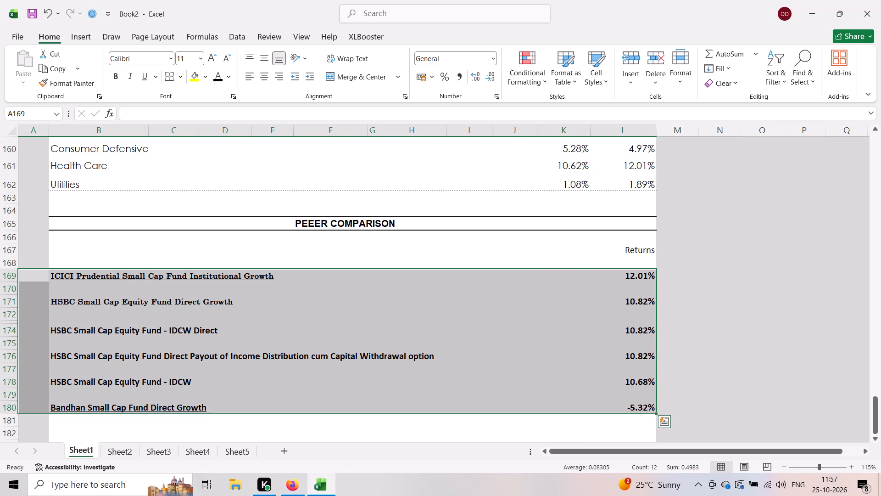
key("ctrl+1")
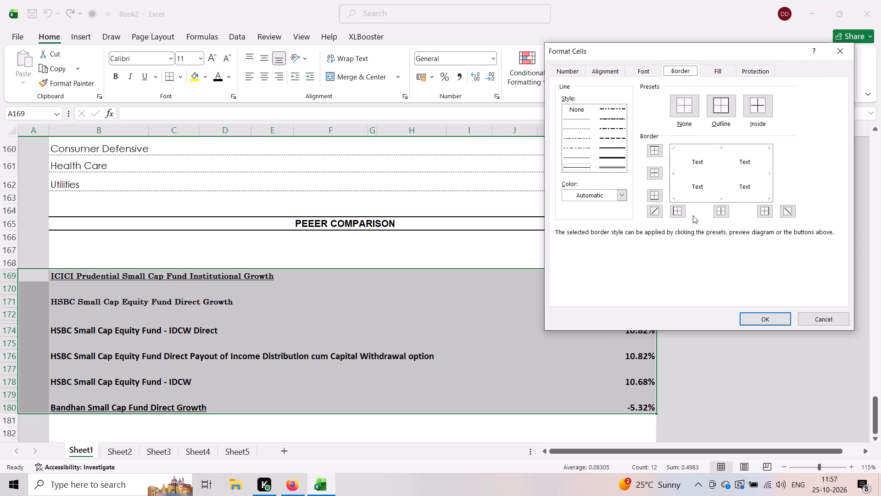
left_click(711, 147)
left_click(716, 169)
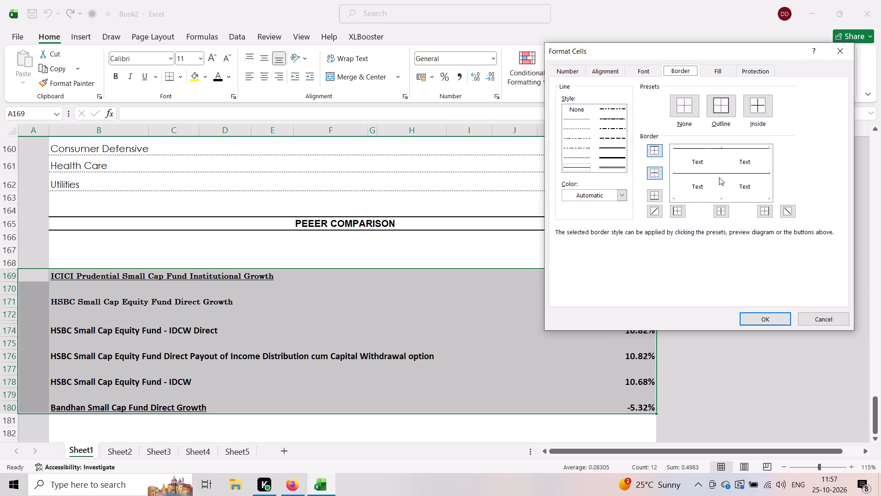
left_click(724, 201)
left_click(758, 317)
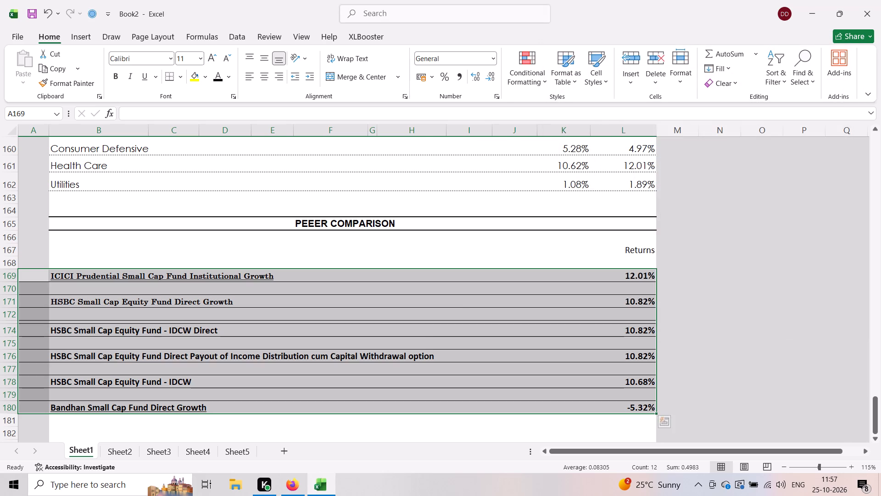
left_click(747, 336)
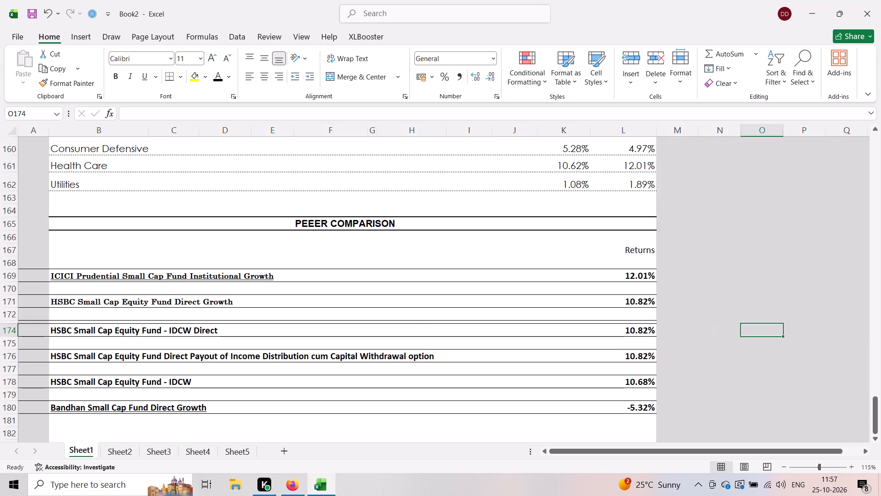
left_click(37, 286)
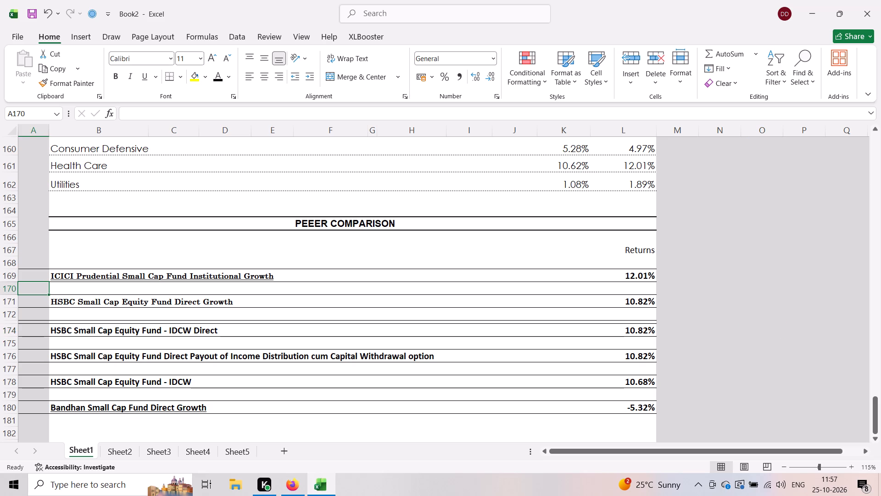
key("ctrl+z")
Apply medium-weight solid top, inside and bottom horizontal borders to the peer comparison rows B169 through L180.
left_click(120, 254)
left_click_drag(55, 275, 60, 276)
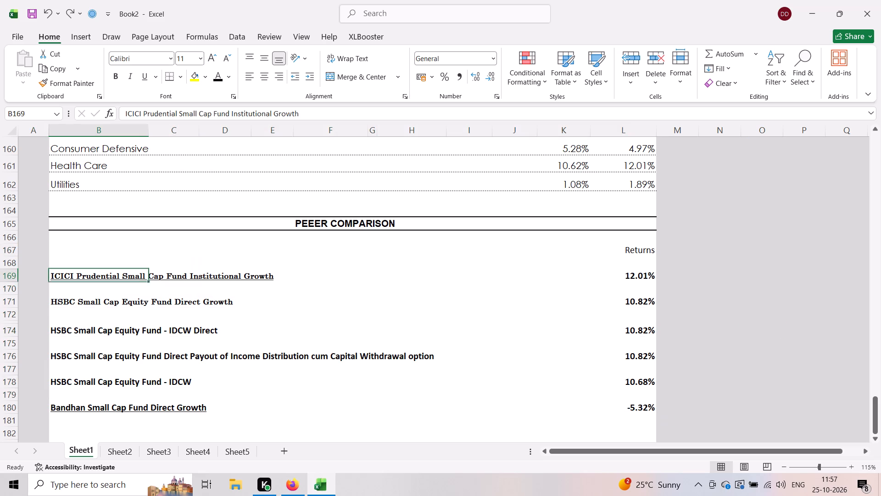
left_click_drag(60, 276, 630, 411)
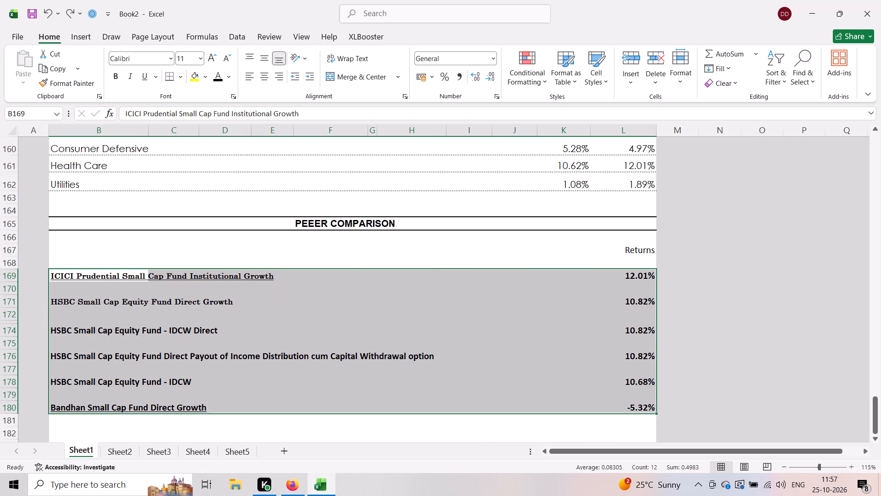
key("ctrl+1")
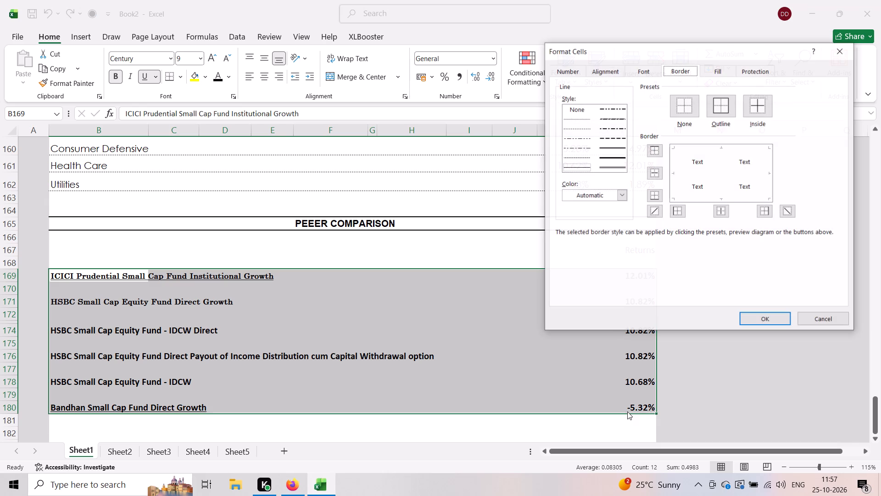
left_click(613, 149)
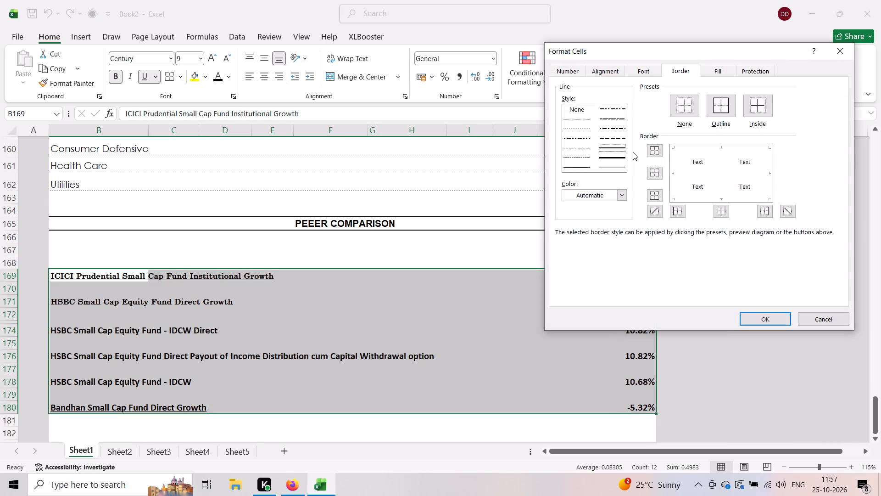
left_click(701, 150)
left_click(704, 174)
left_click(714, 196)
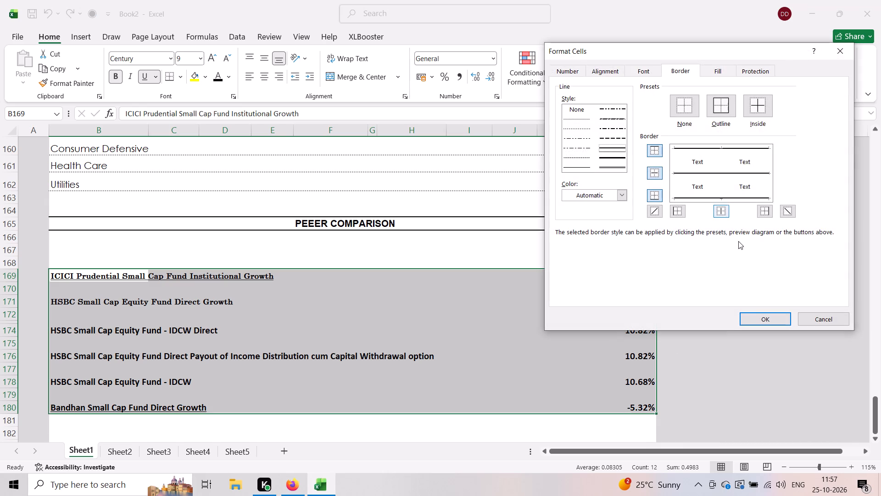
left_click(750, 321)
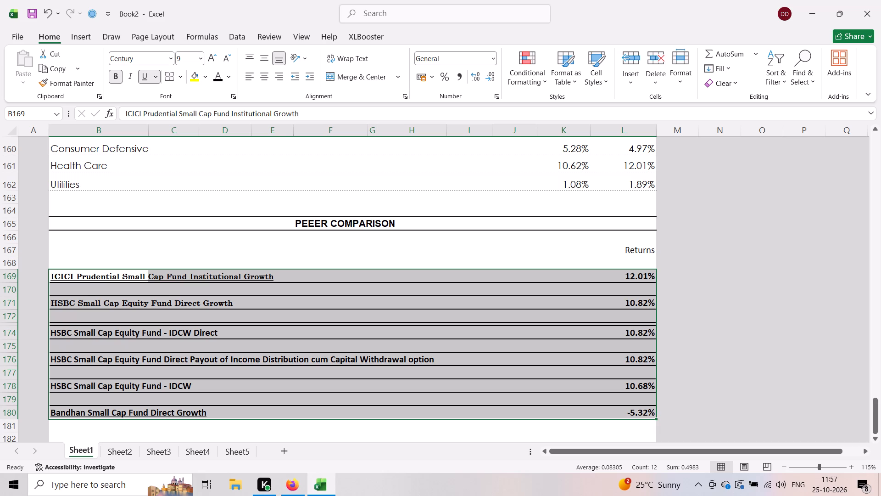
Move the peer comparison block B169:L180 up two rows to start at B167, replacing the existing data there.
left_click_drag(394, 420, 386, 407)
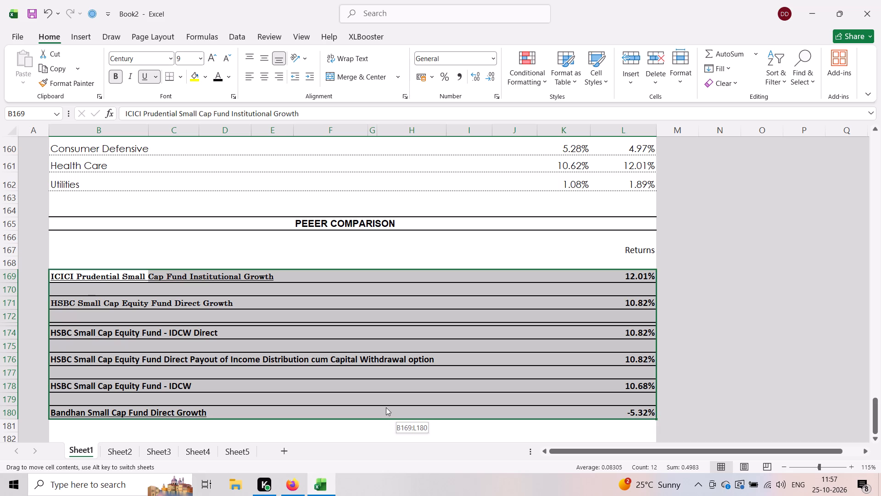
left_click_drag(386, 407, 381, 384)
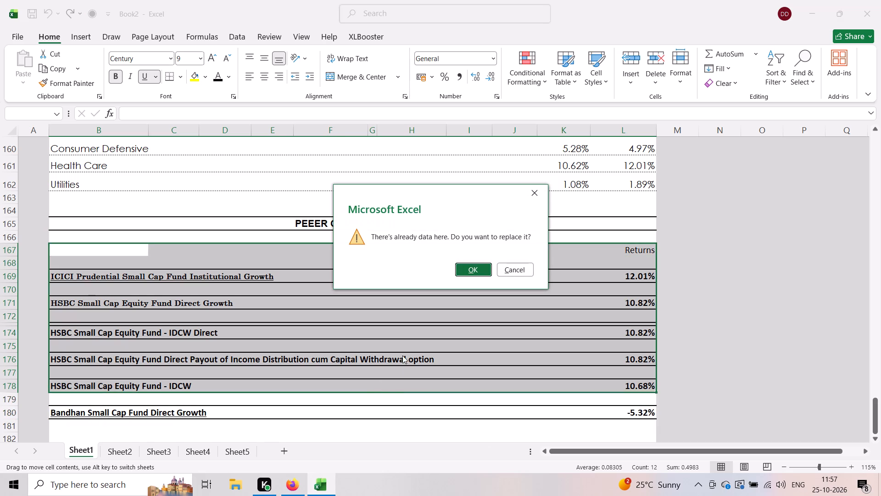
left_click(480, 271)
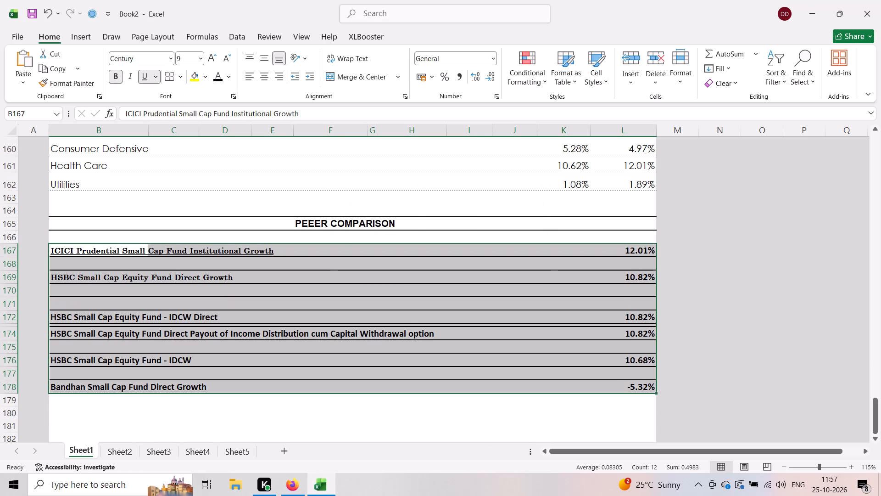
left_click(367, 413)
scroll(370, 402, "down", 1)
left_click(364, 376)
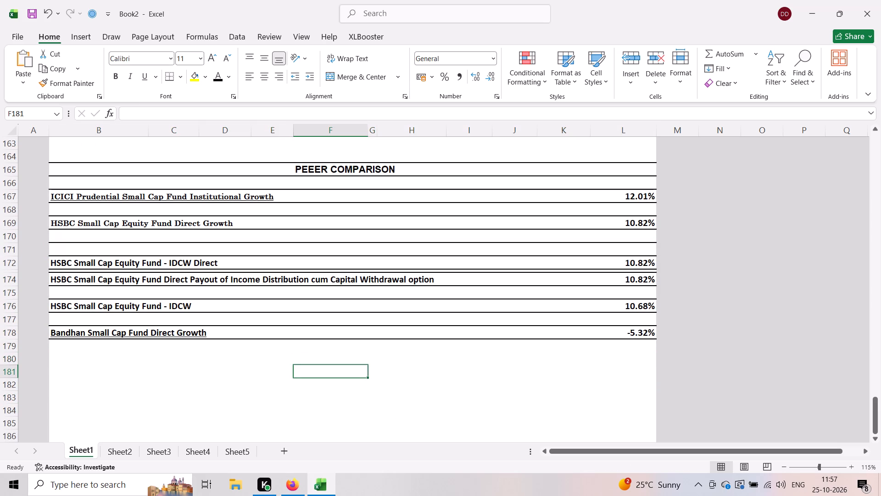
Collapse empty row 171 and shorten row 170 between the HSBC Direct Growth and IDCW Direct entries.
left_click(91, 252)
left_click_drag(16, 256, 14, 248)
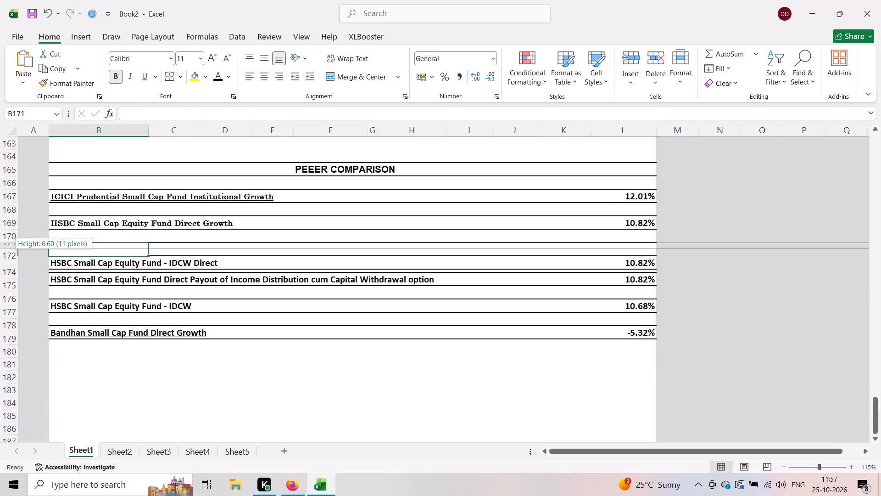
left_click_drag(14, 248, 15, 240)
left_click(159, 372)
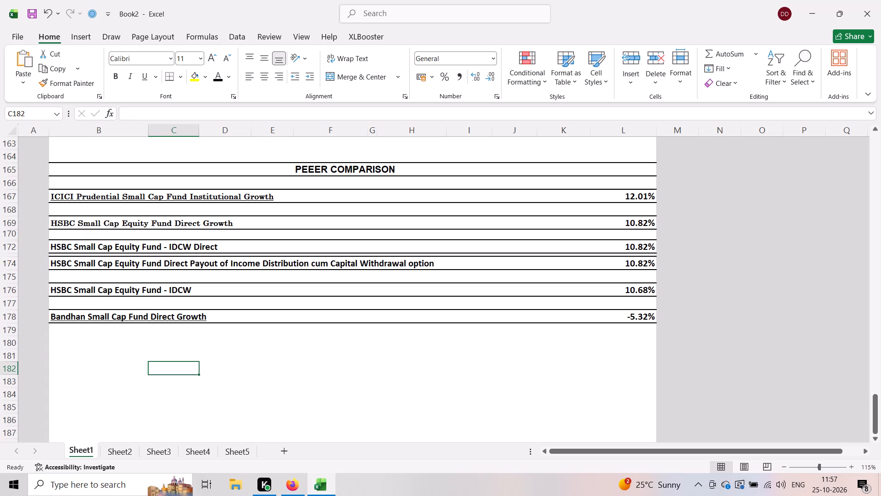
Collapse the thin row 173 below the IDCW Direct entry, and fine-tune the heights of rows 172 and 174.
left_click_drag(17, 257, 16, 251)
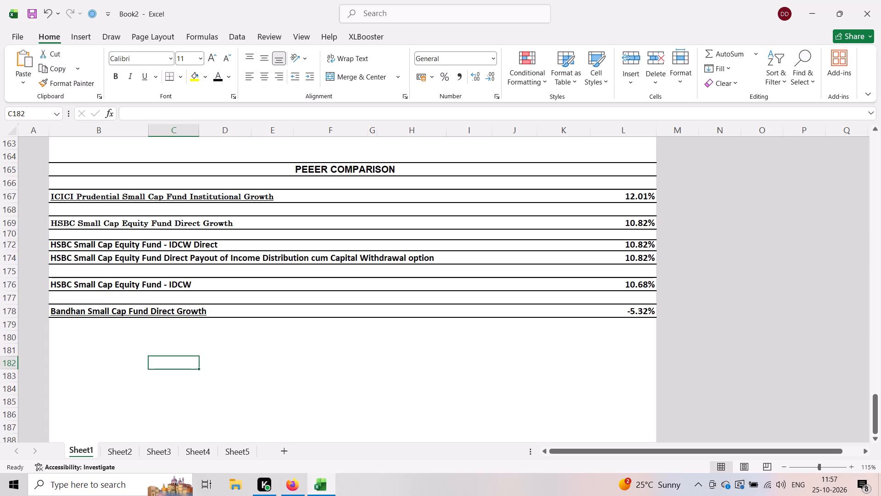
left_click(17, 248)
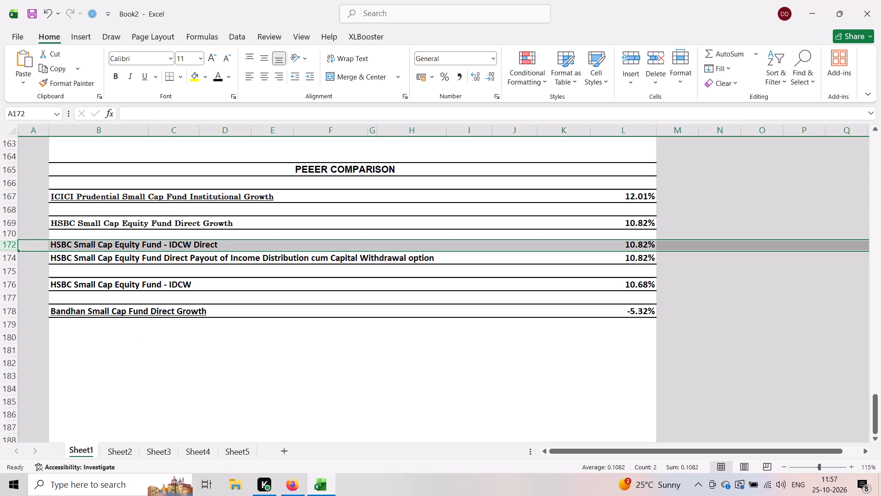
left_click(12, 251)
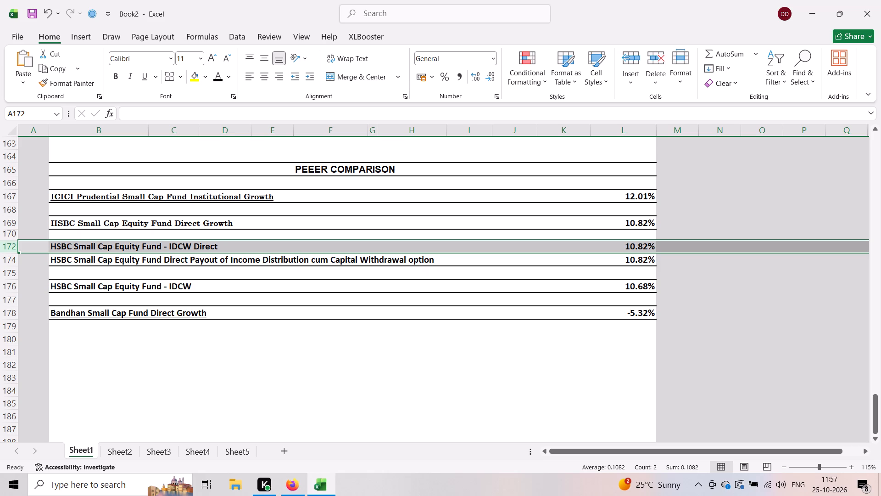
left_click(14, 262)
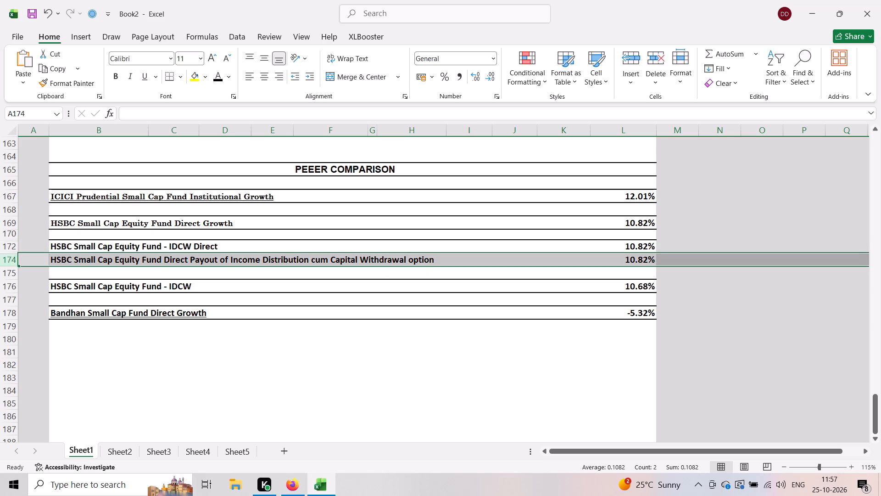
left_click(14, 268)
left_click(189, 373)
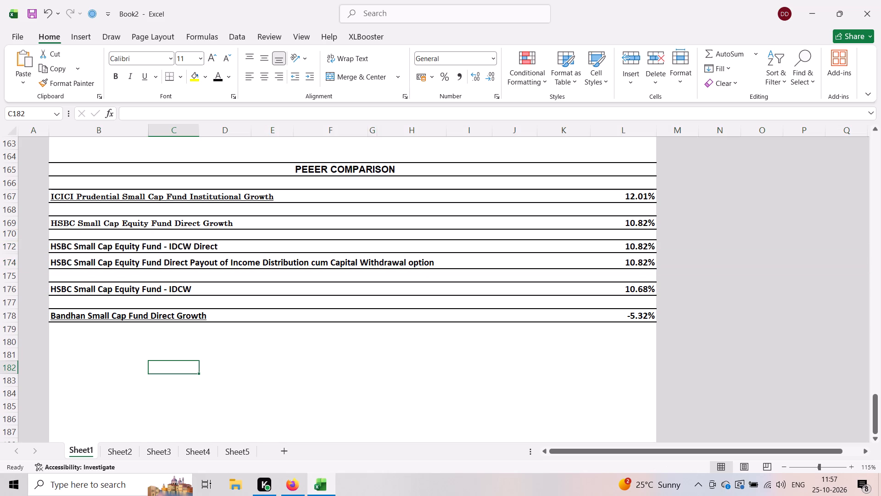
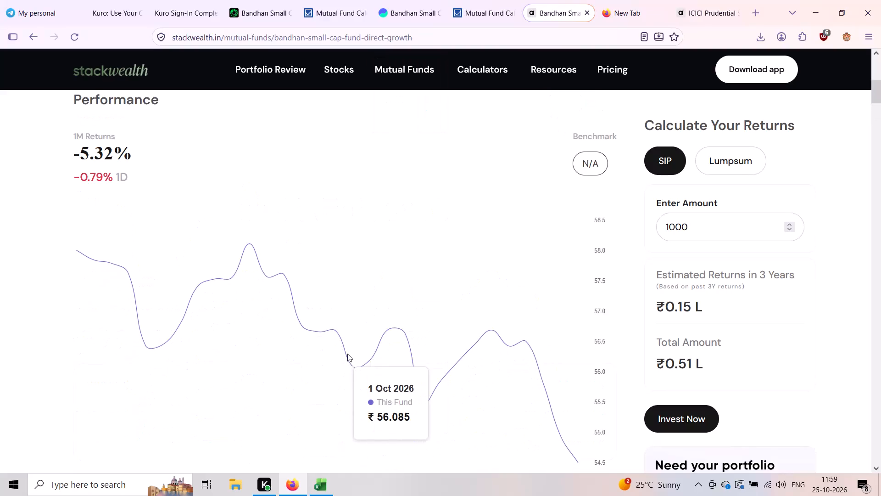
On StackWealth's Bandhan Small Cap Fund page, examine the 1M performance chart, the benchmark and the Fund Multiplier section.
scroll(347, 353, "up", 5)
scroll(346, 353, "down", 3)
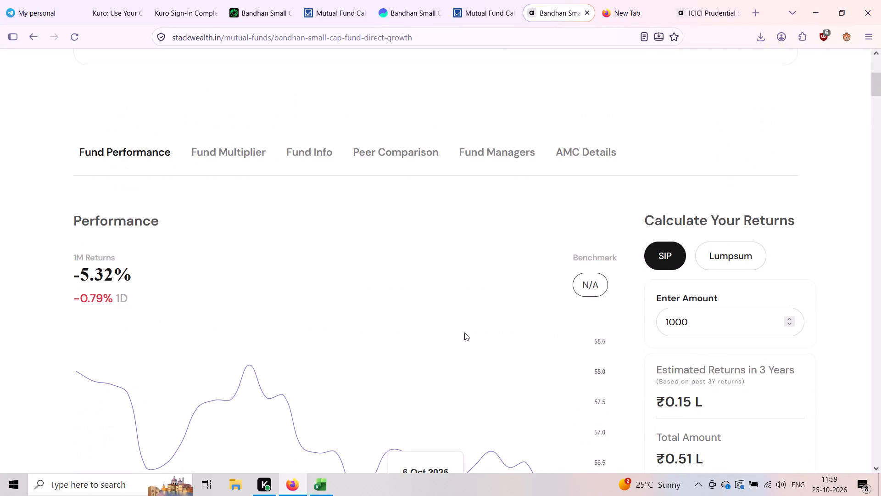
scroll(466, 335, "down", 2)
scroll(535, 433, "down", 3)
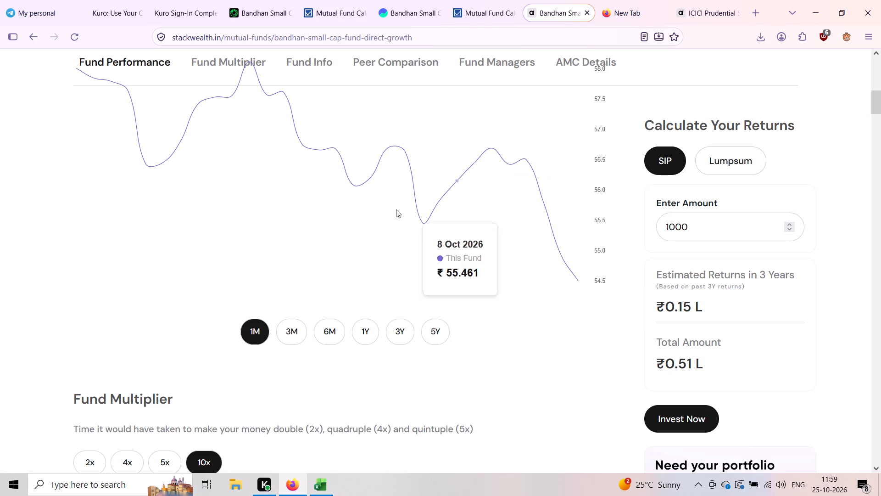
scroll(368, 220, "up", 4)
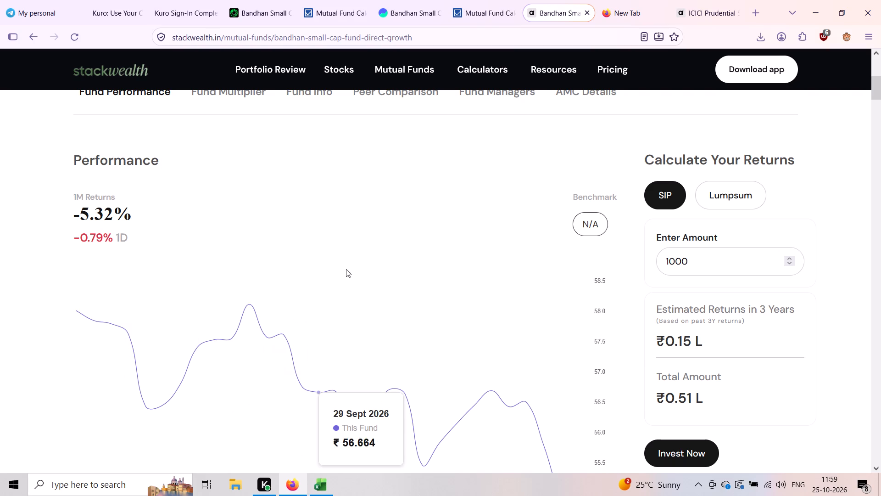
scroll(346, 269, "down", 2)
scroll(282, 207, "up", 2)
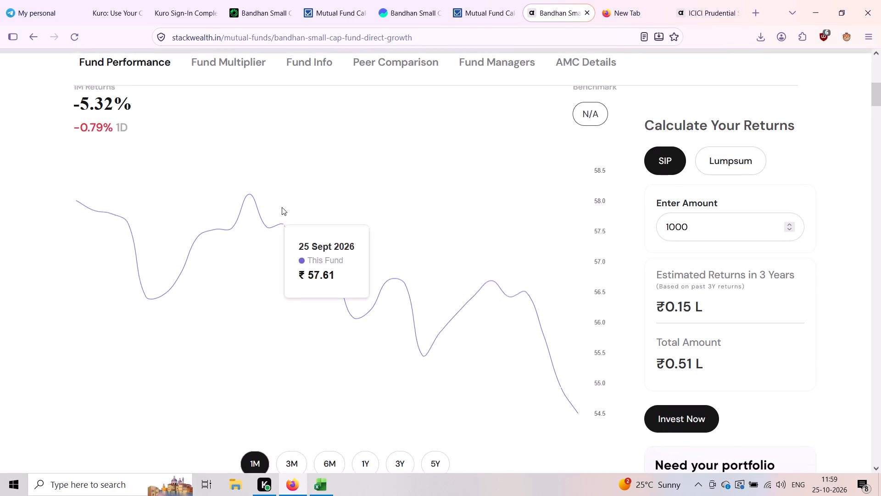
scroll(282, 207, "up", 1)
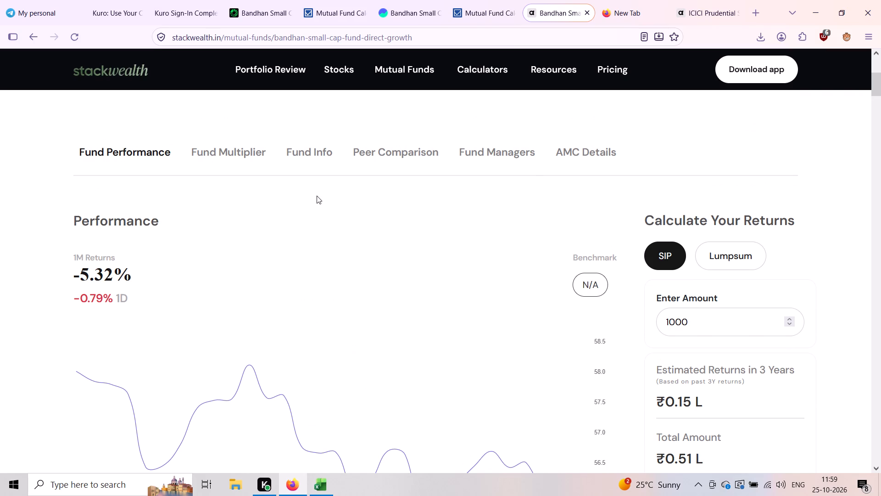
left_click(588, 258)
left_click(589, 282)
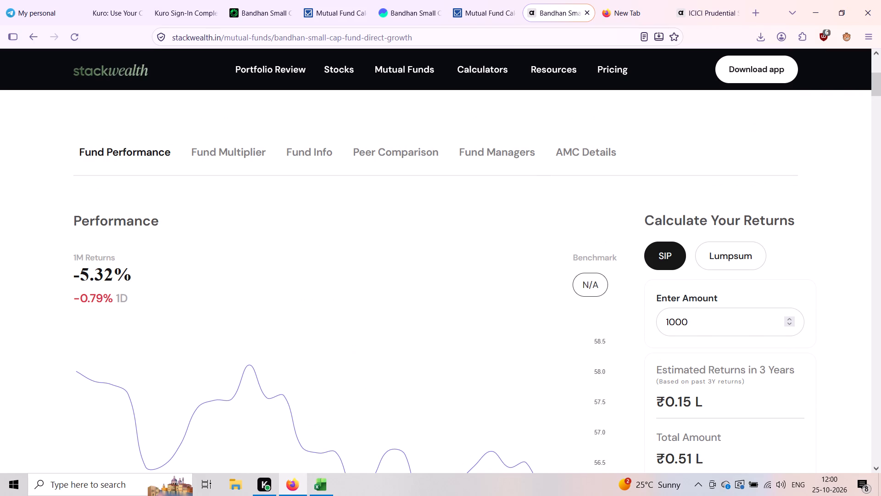
double_click(590, 293)
scroll(747, 237, "down", 3)
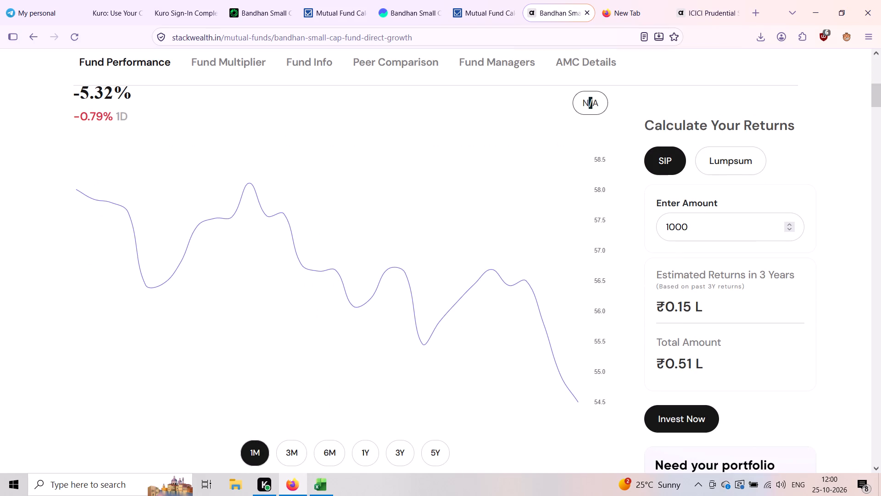
scroll(725, 259, "down", 5)
scroll(518, 282, "up", 2)
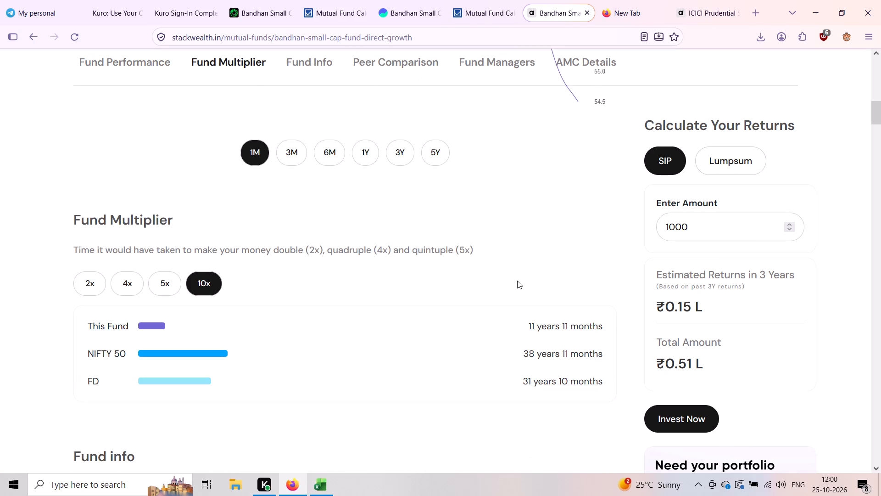
scroll(517, 281, "up", 6)
Search Google for "why bandhan small cap fund is falling" and look through the article and video results.
left_click(629, 15)
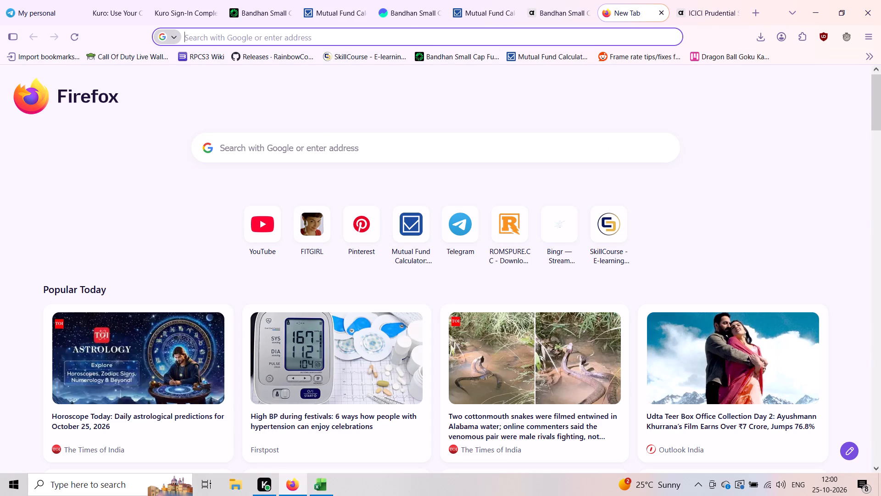
type("why bandhan sma")
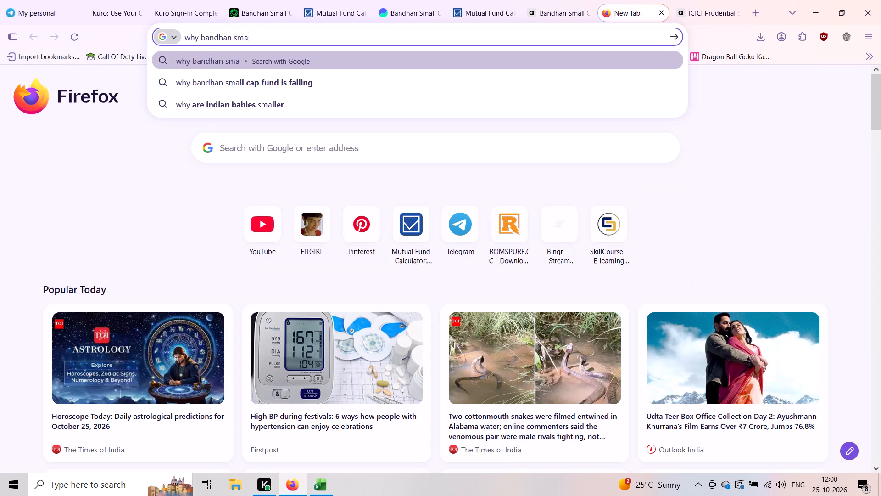
type("ll cap funs")
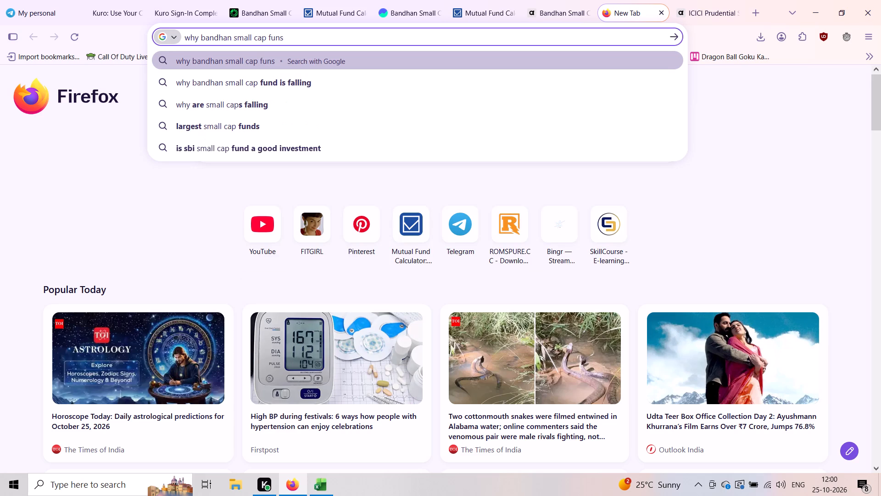
key("Down")
key("Return")
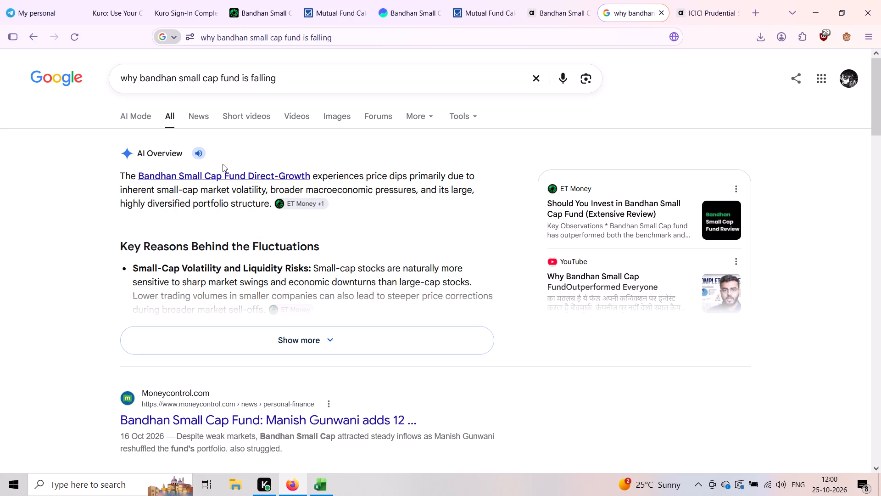
scroll(218, 174, "down", 3)
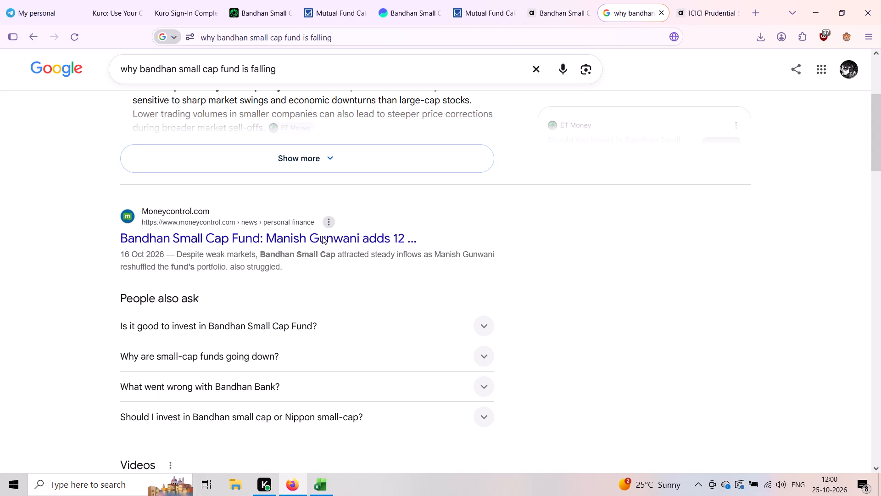
scroll(726, 258, "down", 4)
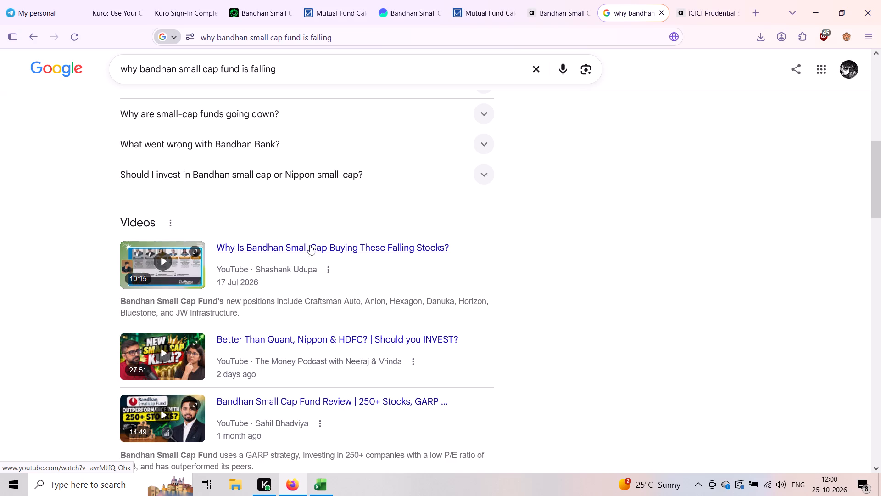
scroll(599, 291, "down", 2)
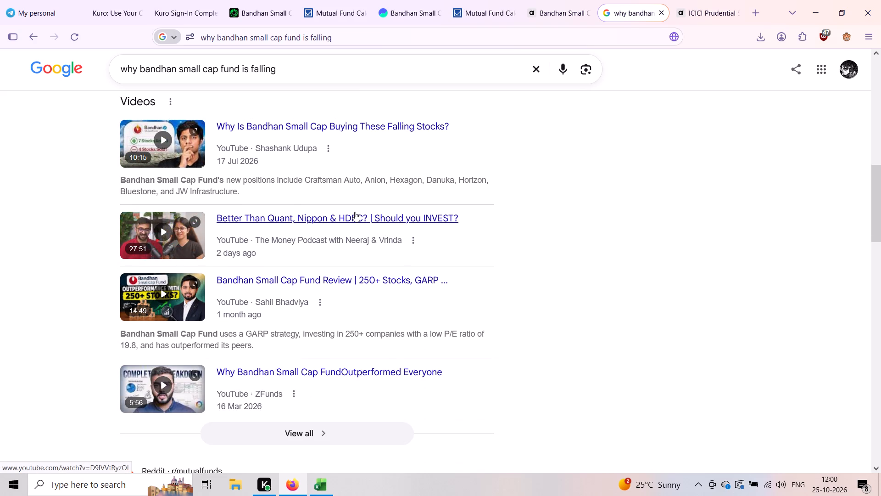
Open the YouTube video "Why Is Bandhan Small Cap Buying These Falling Stocks?" and request an AI summary of it.
left_click(326, 129)
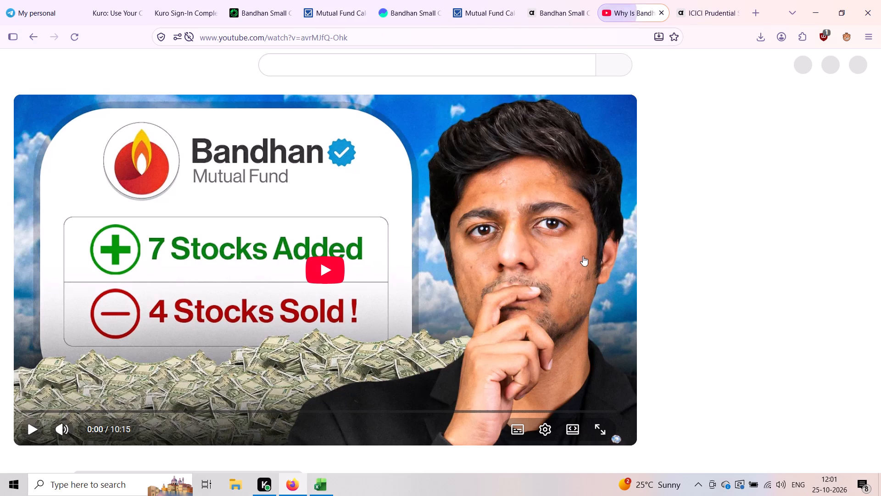
scroll(341, 330, "down", 3)
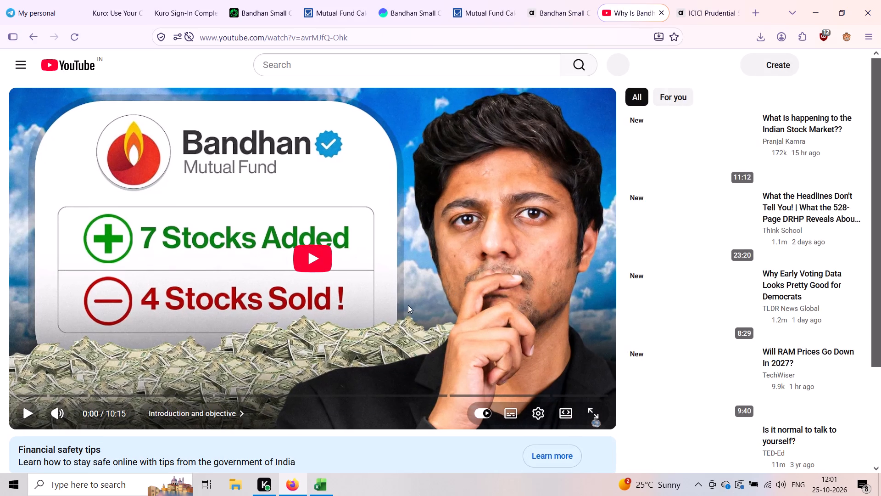
scroll(446, 319, "down", 3)
left_click(512, 335)
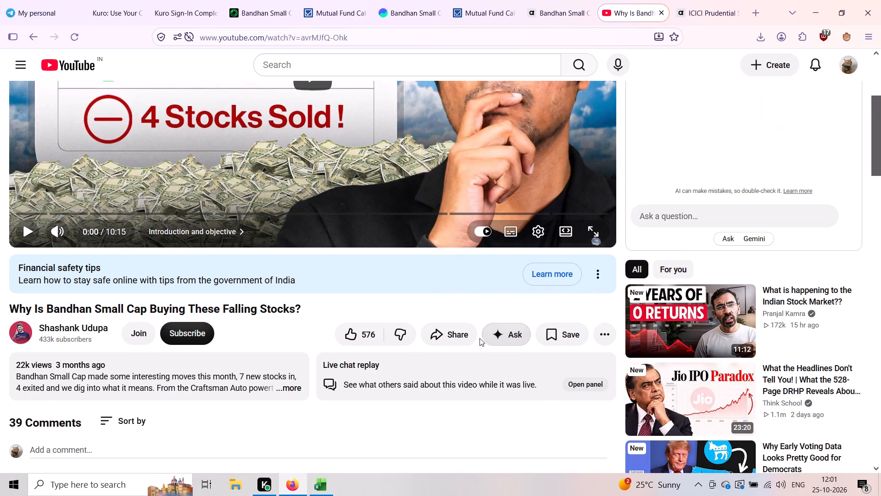
scroll(474, 339, "down", 3)
scroll(366, 347, "down", 4)
scroll(658, 203, "up", 6)
left_click(831, 216)
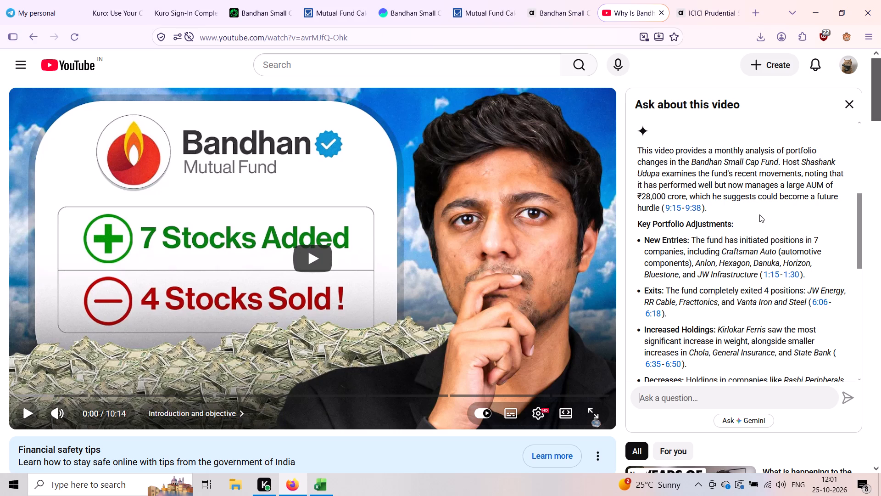
Read the AI video summary's portfolio adjustments, strategic insights and fund concentration points.
scroll(756, 216, "down", 1)
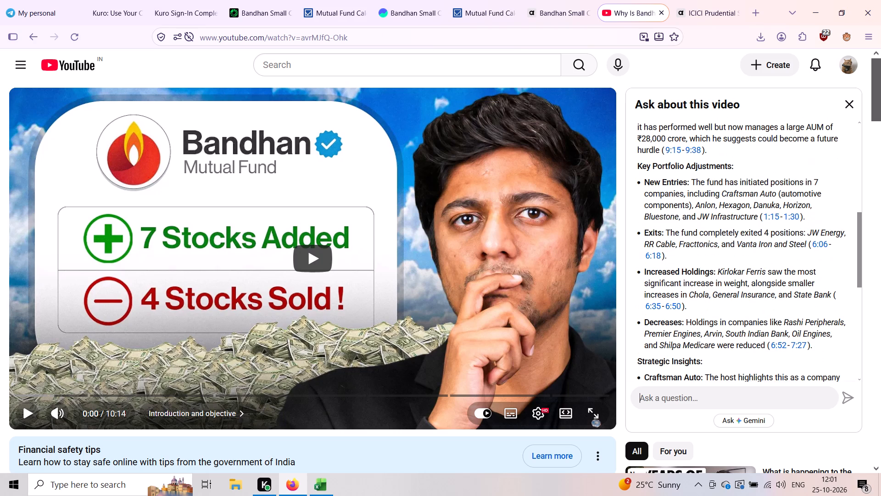
scroll(755, 217, "down", 1)
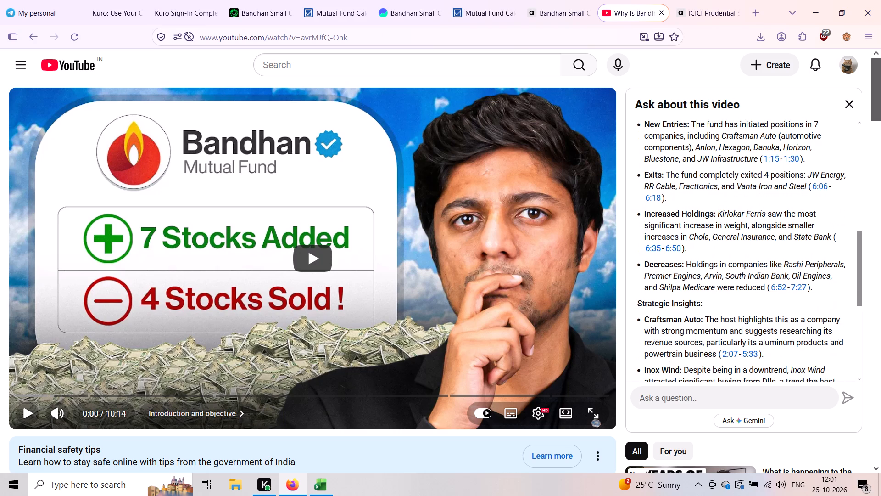
left_click_drag(714, 209, 780, 209)
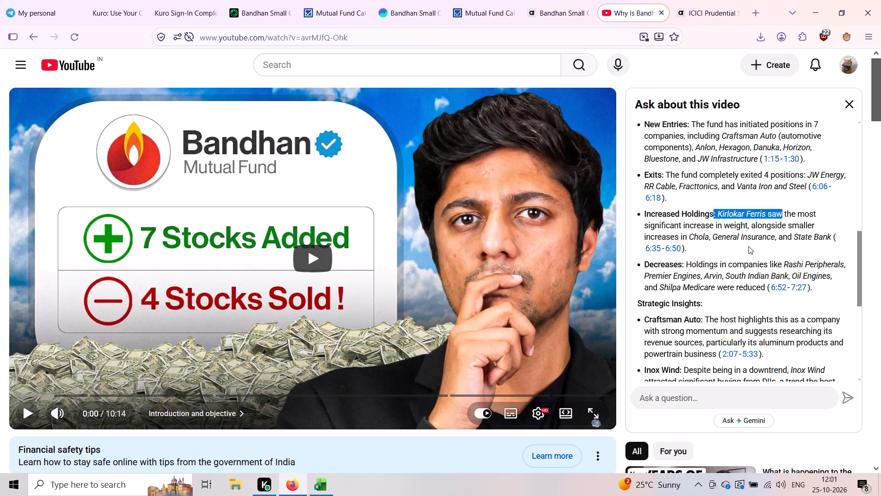
scroll(748, 252, "down", 2)
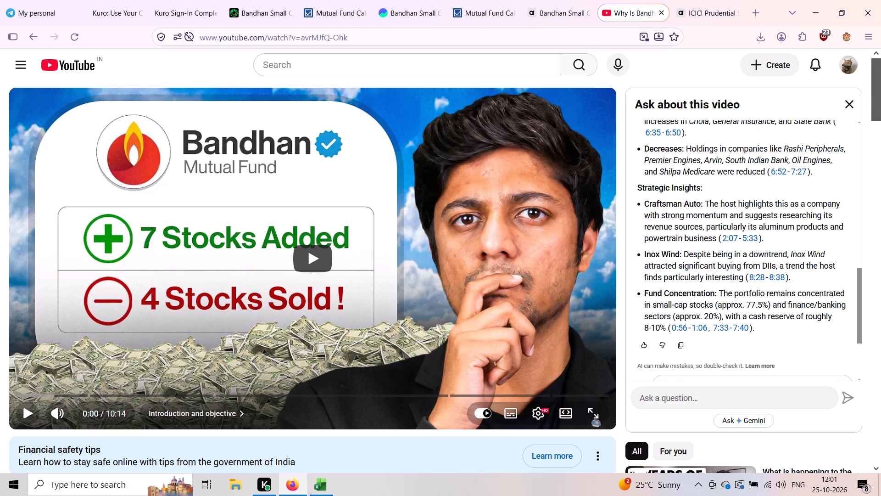
scroll(721, 270, "down", 3)
scroll(616, 286, "down", 6)
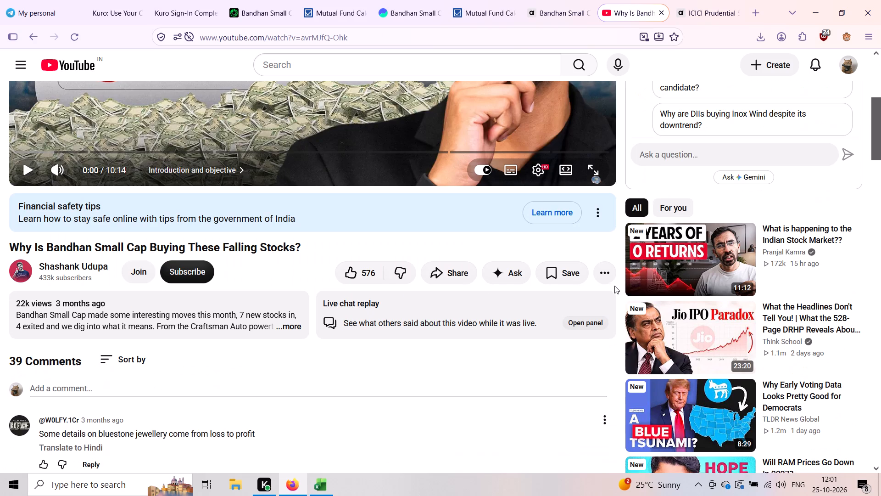
scroll(613, 286, "up", 13)
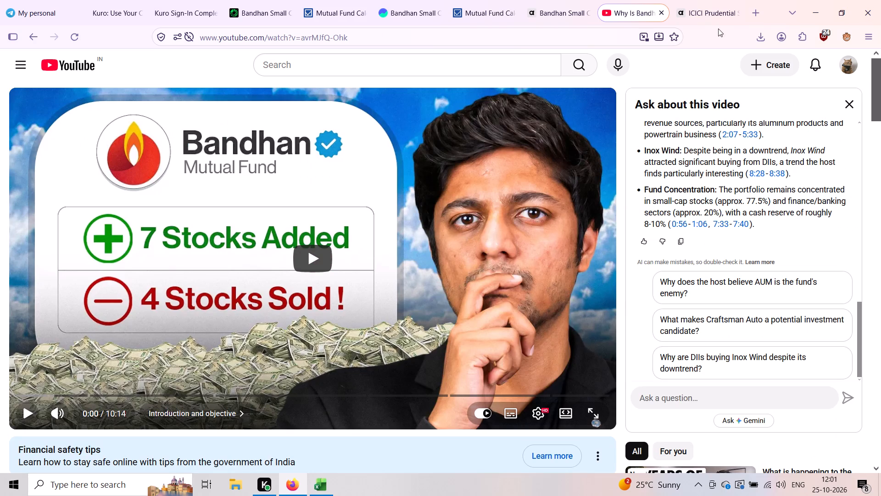
On StackWealth's ICICI Prudential Small Cap Fund Institutional Growth page, examine performance over the 3M, 6M and 5Y periods.
left_click(713, 7)
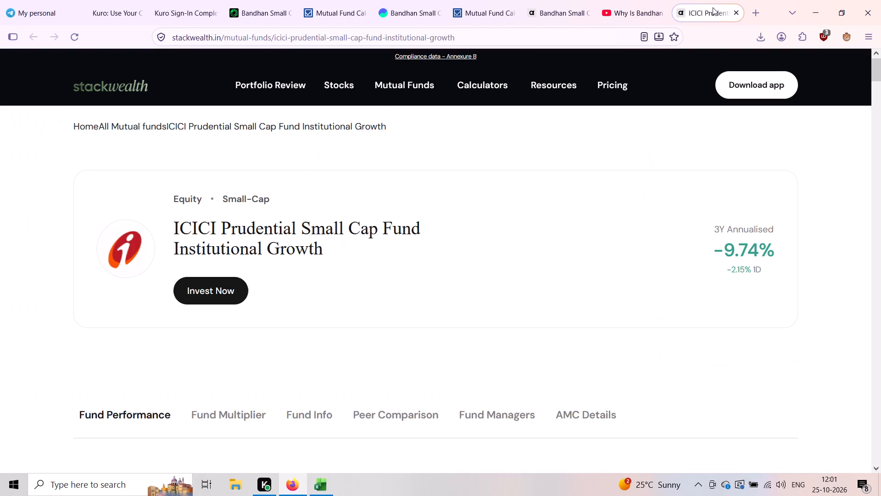
scroll(342, 194, "down", 6)
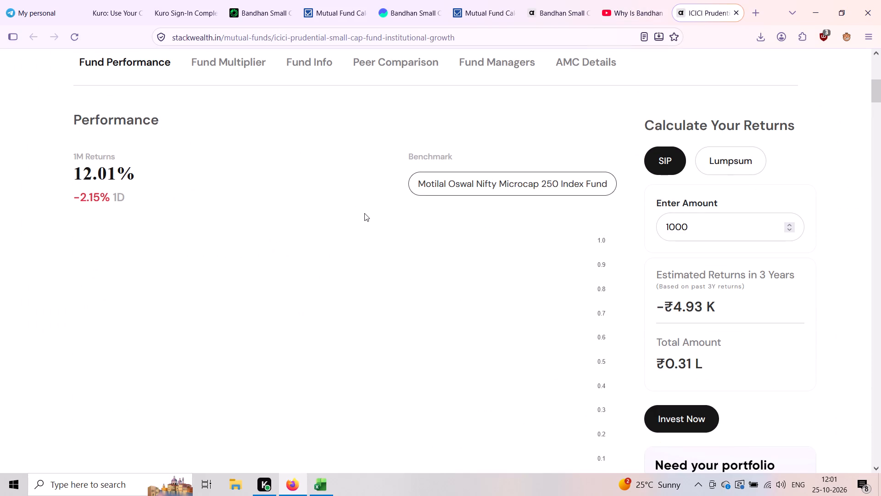
scroll(314, 236, "down", 3)
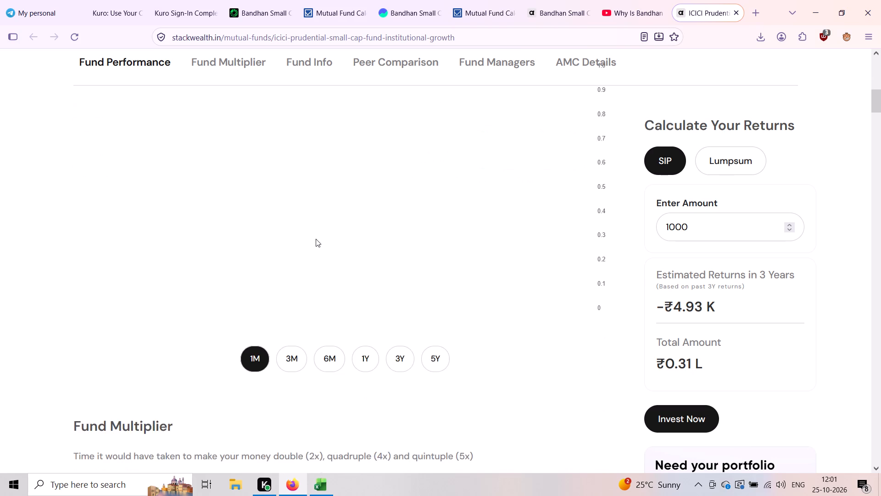
scroll(316, 239, "down", 1)
left_click(291, 285)
left_click(328, 289)
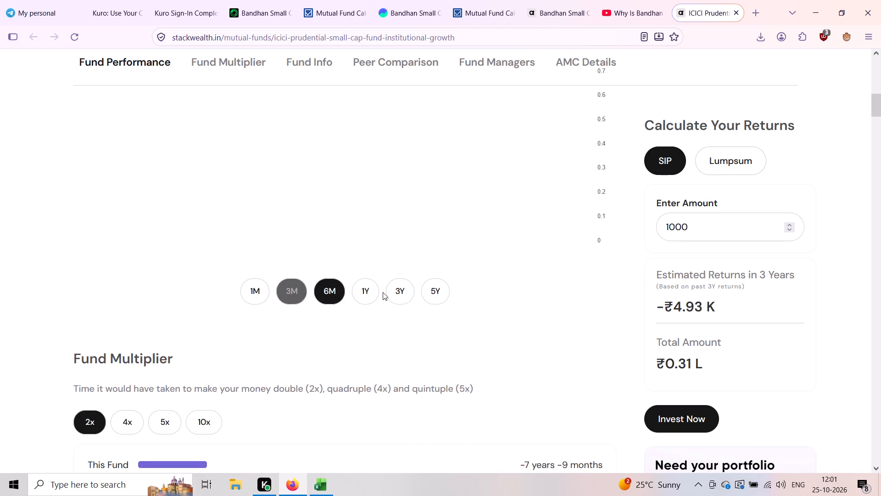
left_click(435, 297)
scroll(428, 279, "up", 5)
scroll(417, 284, "down", 2)
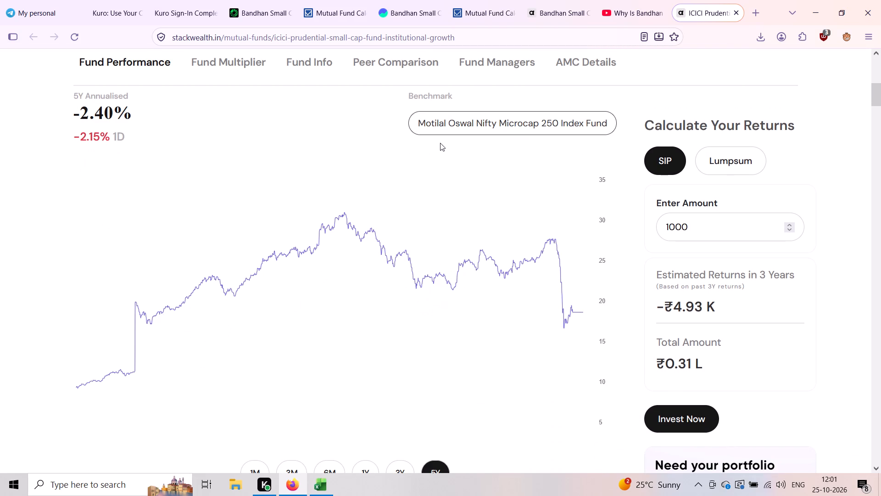
Check the ICICI fund's benchmark, SIP return calculator and Fund Multiplier section.
left_click(453, 129)
left_click(457, 122)
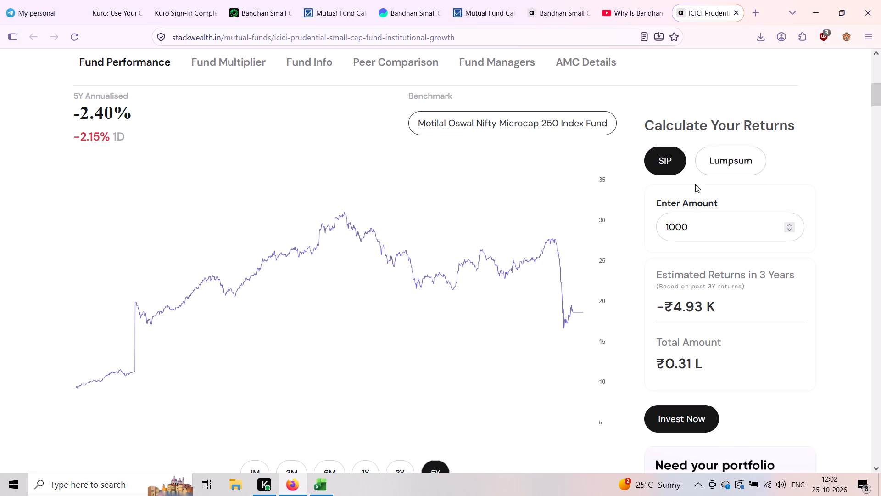
left_click(723, 224)
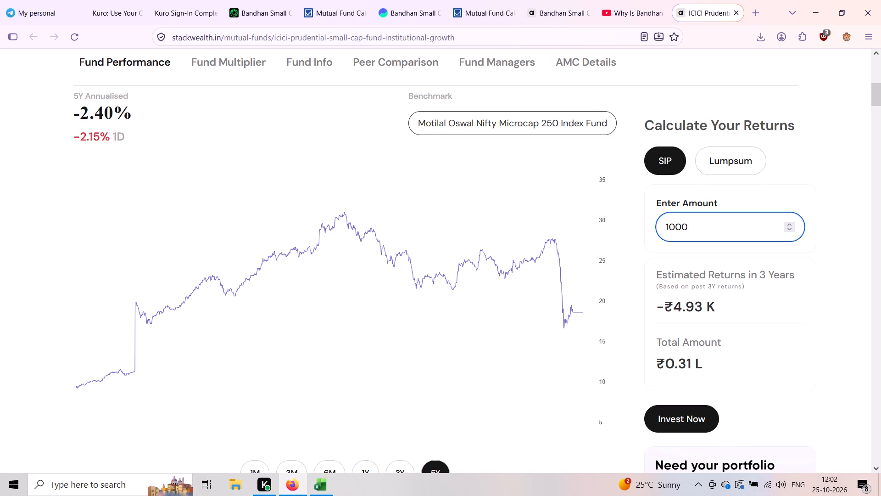
left_click(810, 186)
scroll(757, 319, "down", 1)
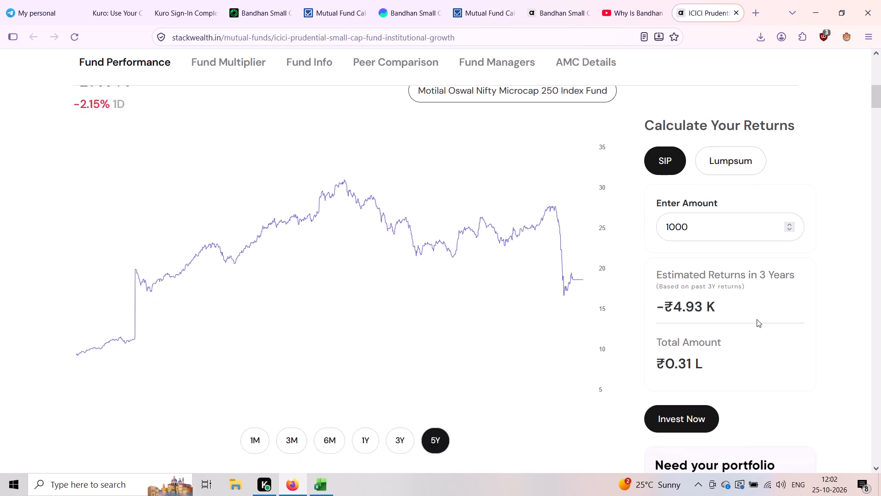
scroll(757, 319, "down", 3)
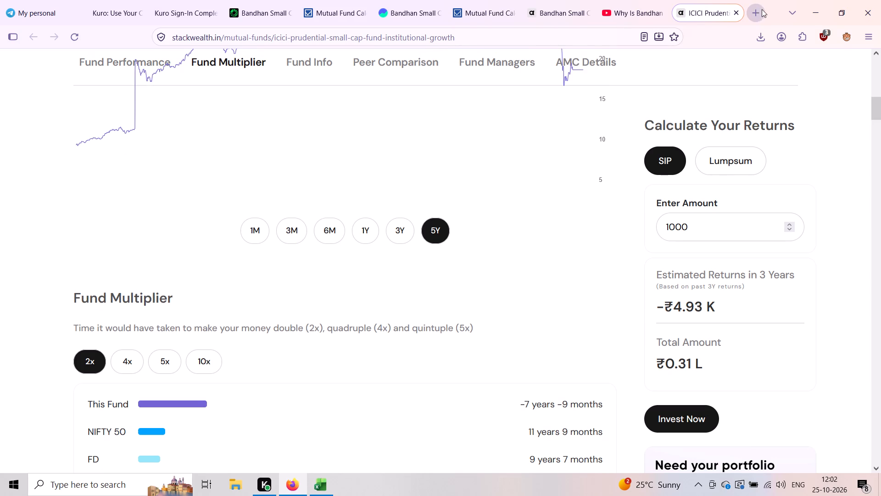
Open a new browser tab.
left_click(762, 9)
left_click(872, 52)
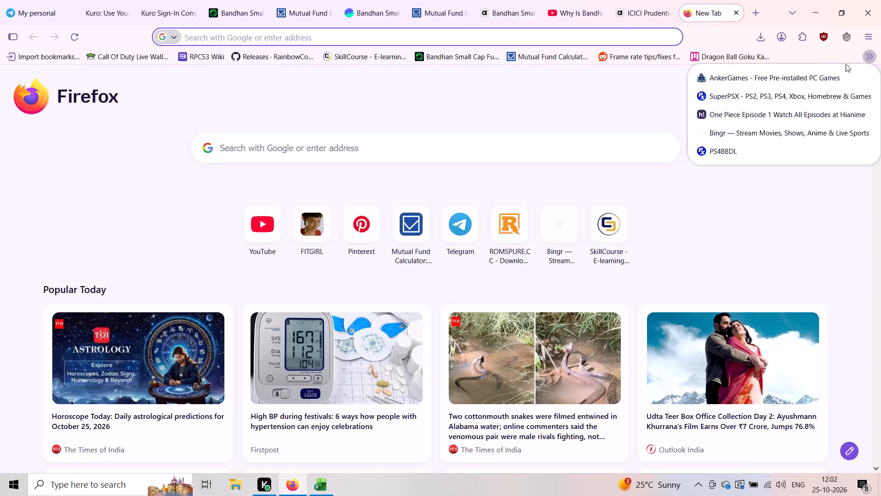
left_click(519, 128)
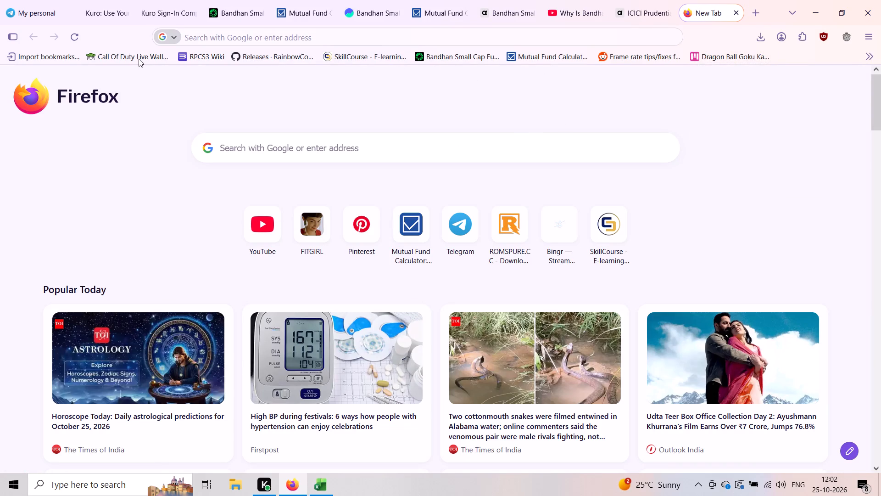
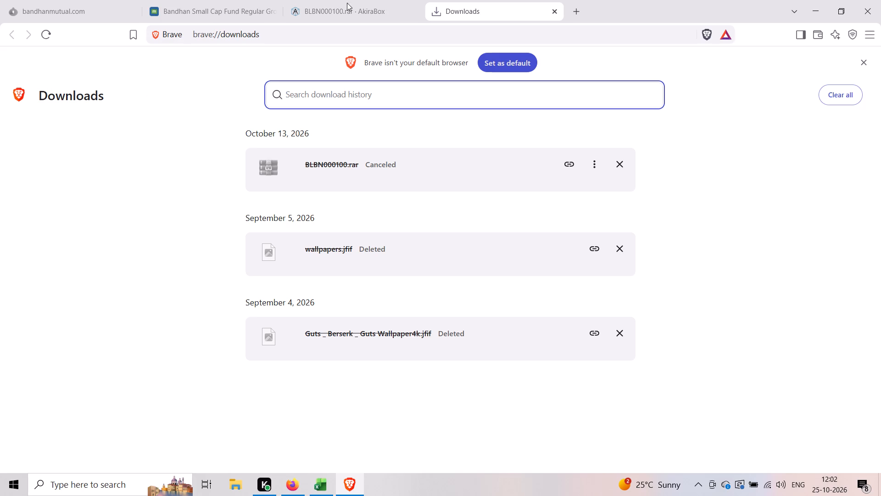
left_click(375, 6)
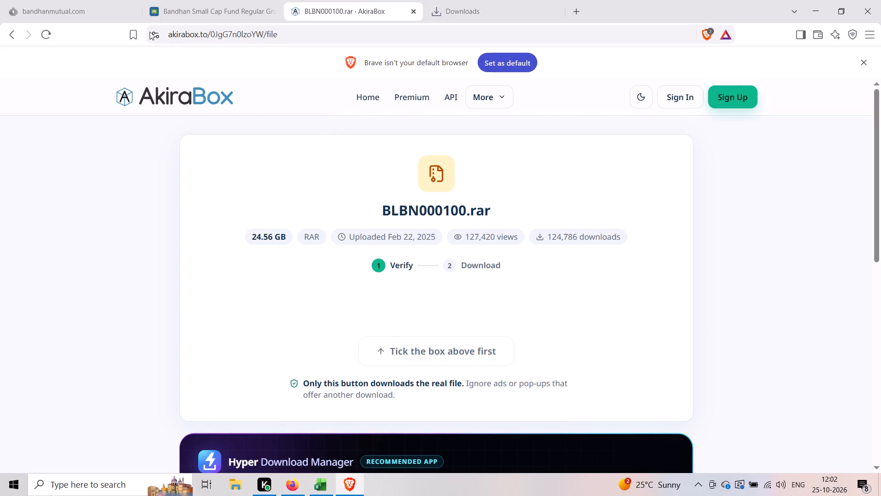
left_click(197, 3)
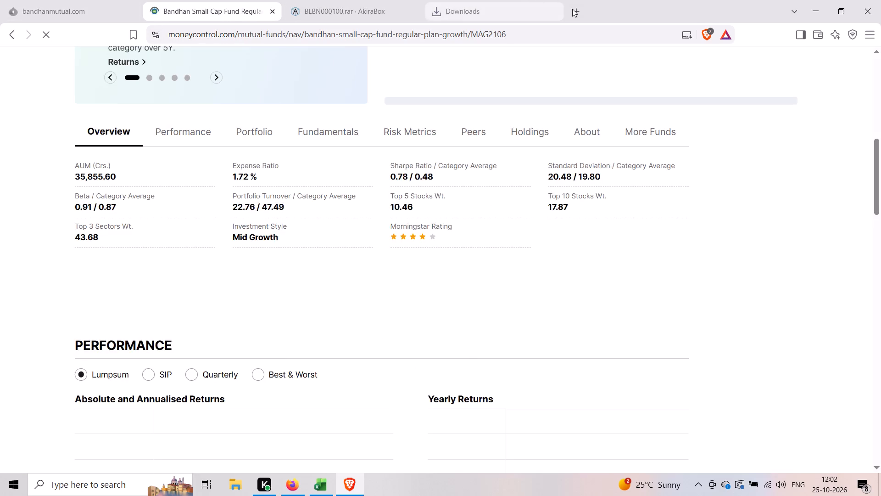
Open a new tab and dismiss the default-browser and sponsored-background notices.
left_click(581, 14)
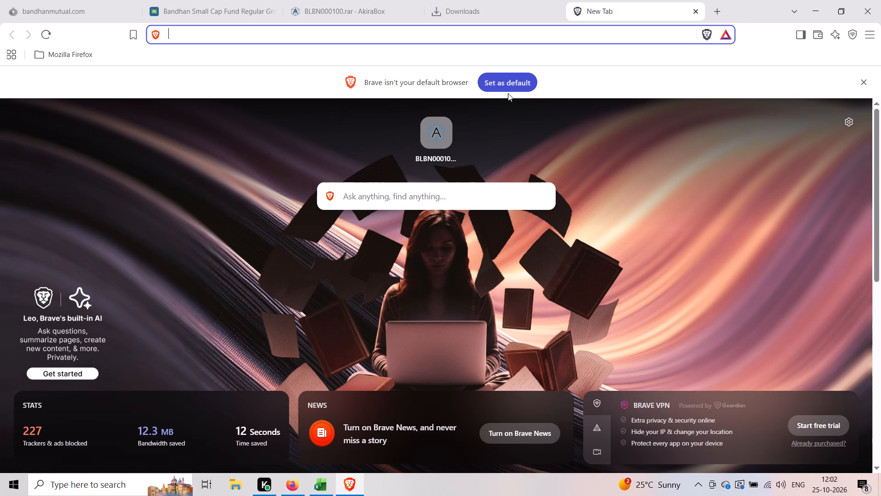
left_click(865, 80)
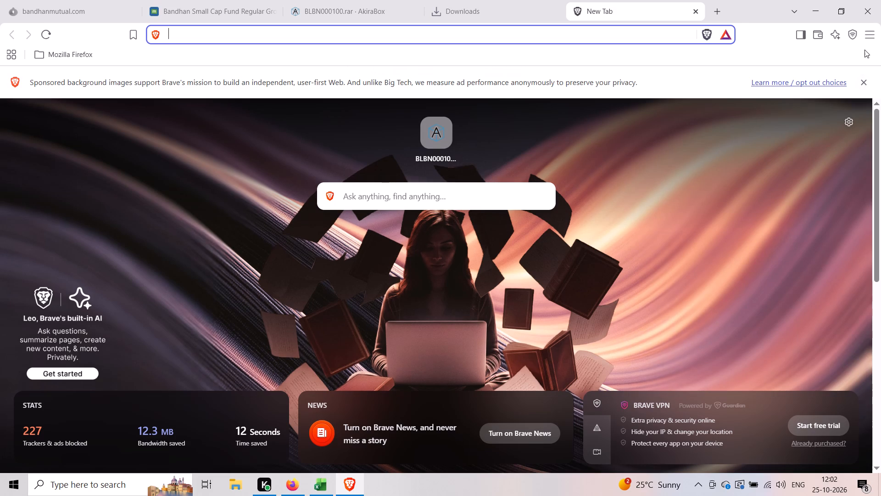
left_click(866, 78)
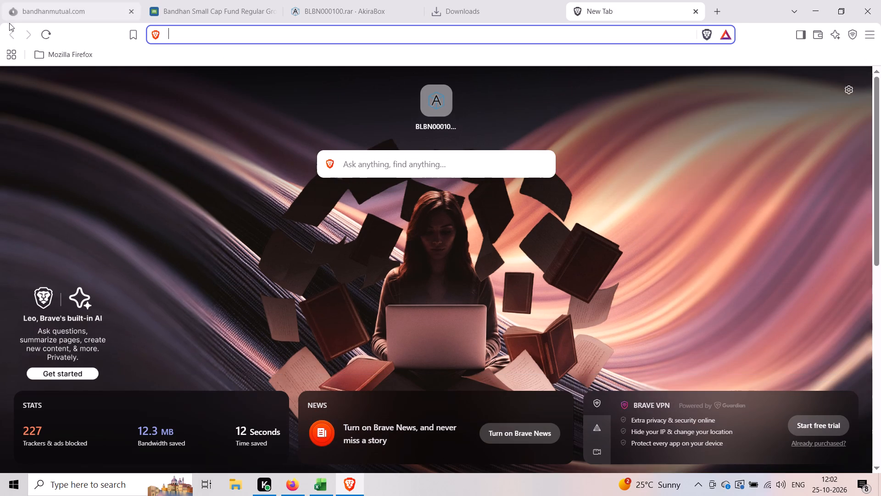
Return to Moneycontrol's Bandhan Small Cap Fund Regular Growth page, view its NAV and one-year graph, and refresh the page.
left_click(73, 52)
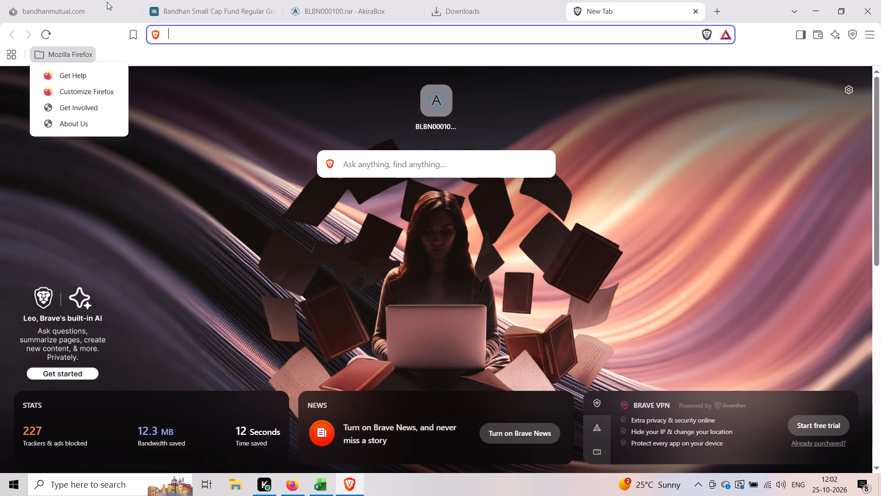
left_click(92, 0)
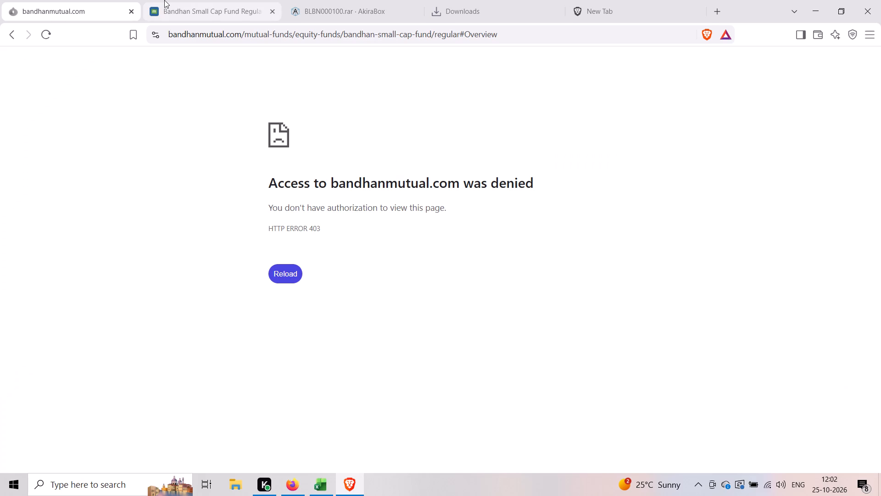
left_click(164, 0)
scroll(343, 230, "up", 9)
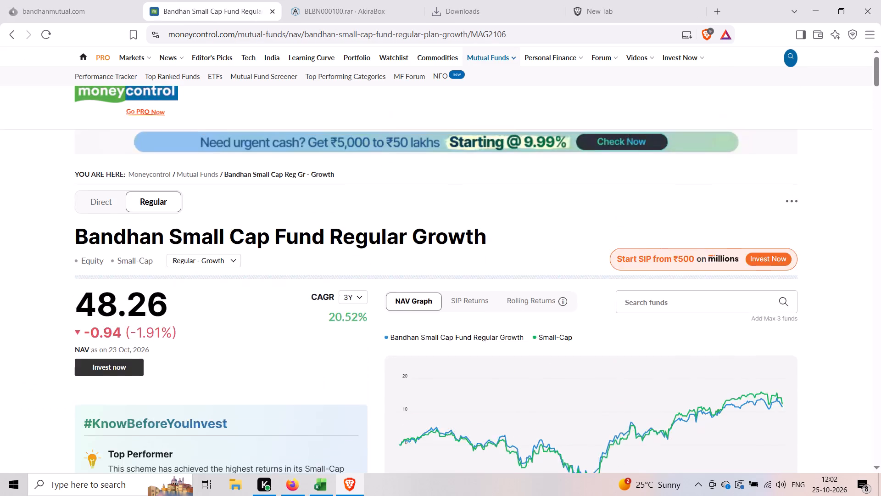
scroll(343, 230, "down", 2)
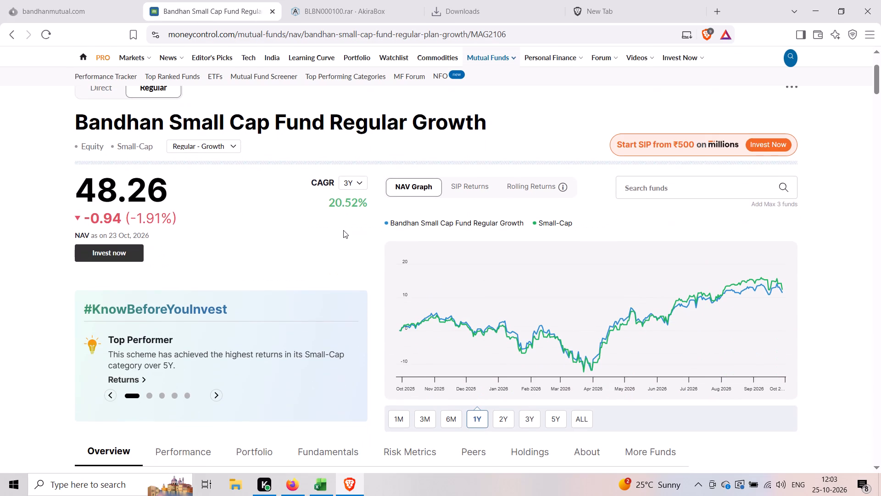
left_click(53, 37)
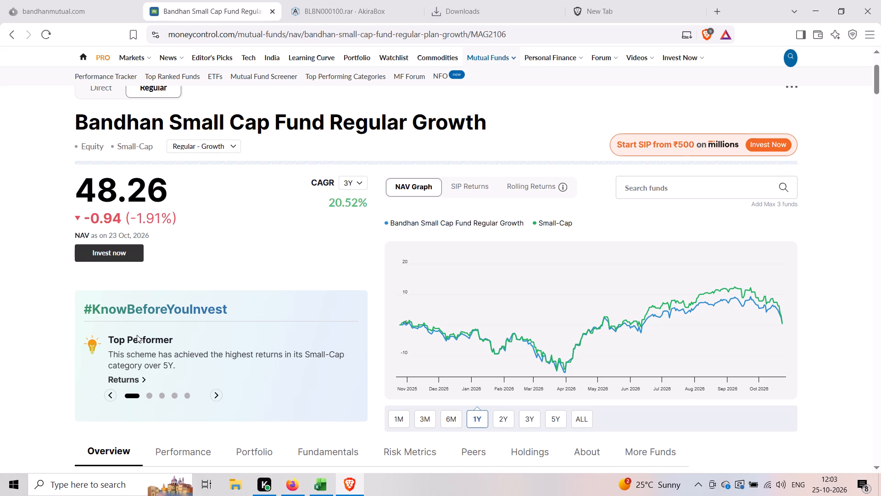
Check the fund's returns against the category average from the Top Performer highlight.
left_click(123, 378)
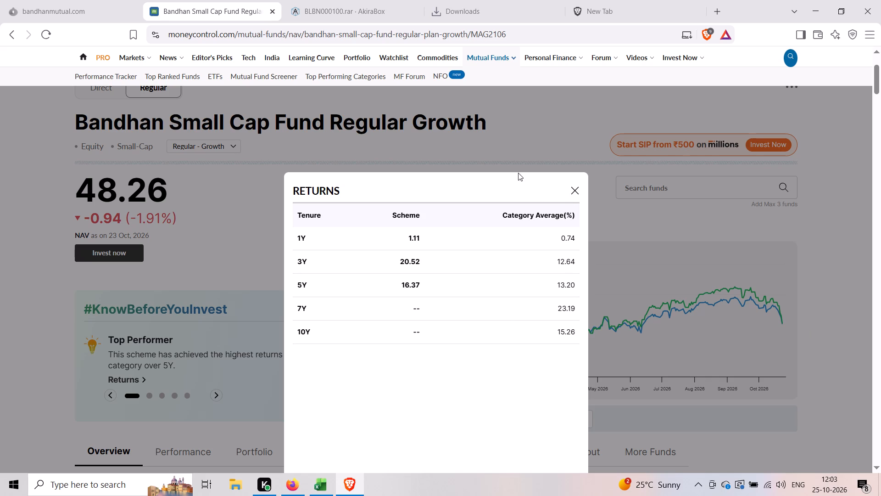
left_click(574, 189)
Examine the fund's overview metrics, focusing on the AUM figure.
scroll(567, 238, "down", 1)
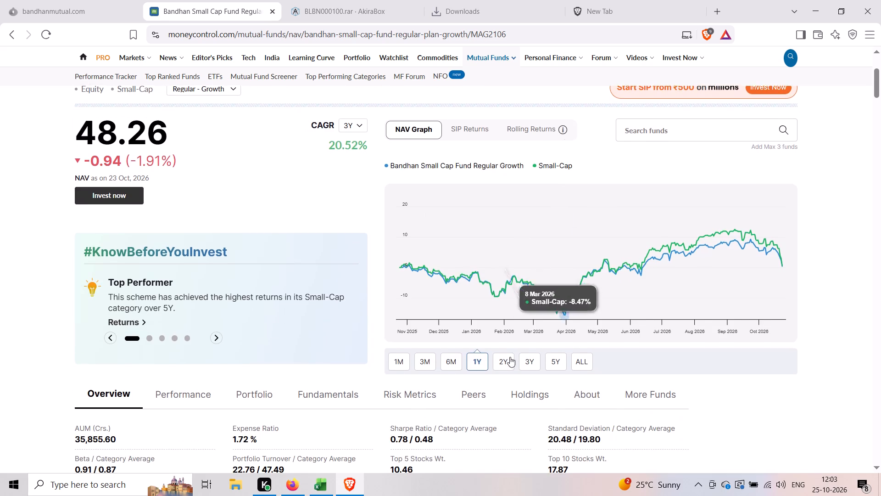
scroll(511, 357, "down", 4)
left_click_drag(44, 207, 47, 208)
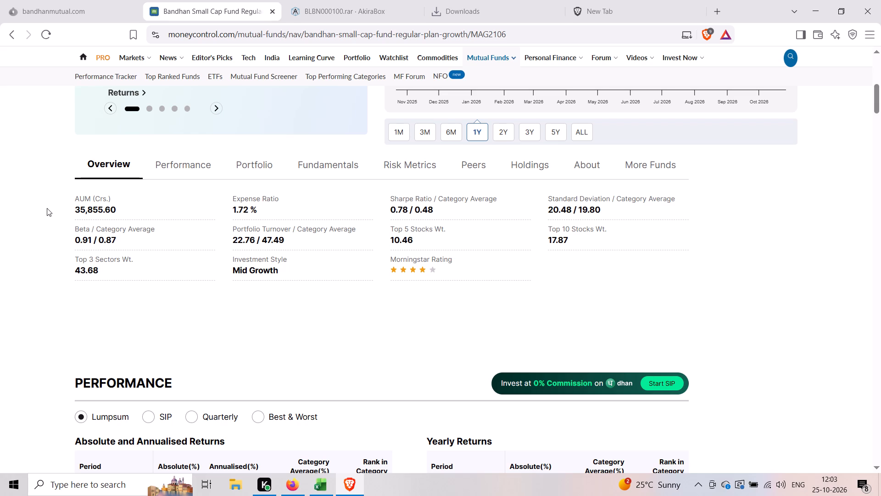
left_click_drag(47, 208, 125, 208)
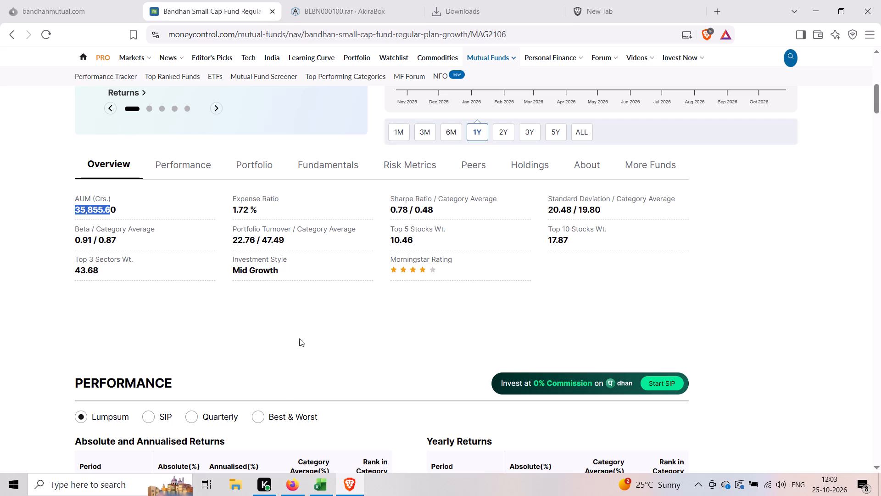
Examine the fund's lumpsum absolute, annualised and yearly returns with category averages and ranks.
scroll(379, 311, "down", 2)
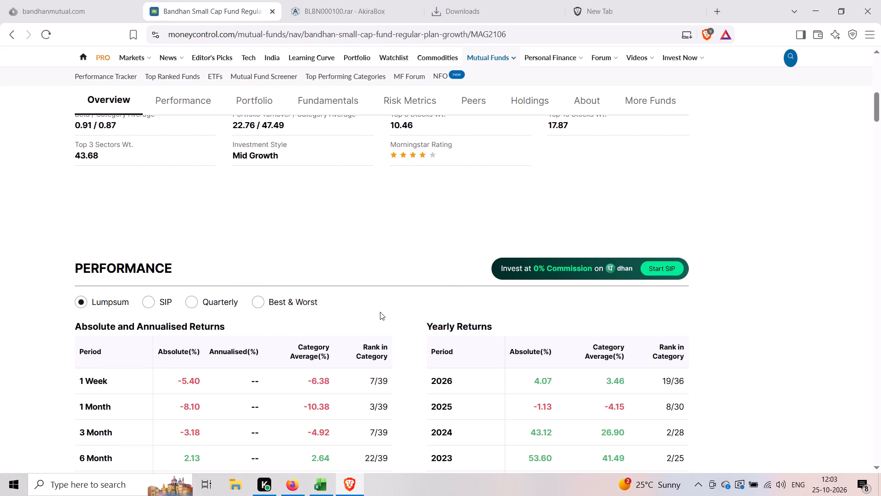
scroll(257, 281, "down", 2)
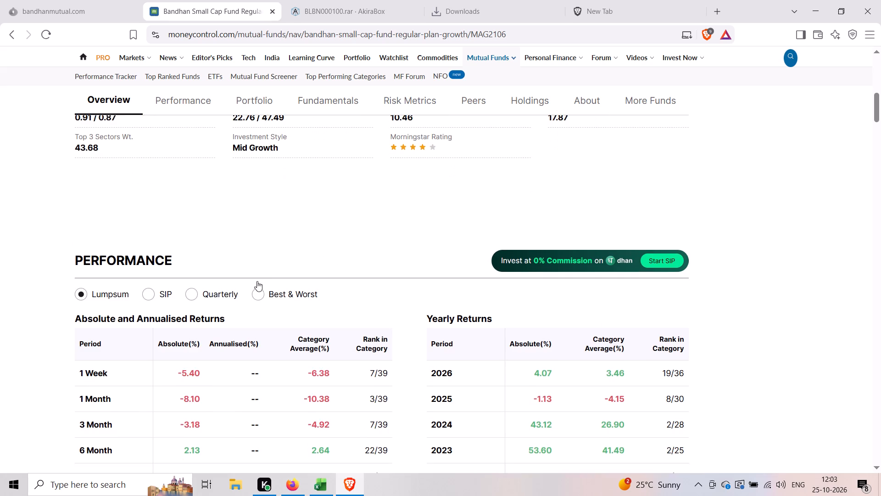
scroll(257, 281, "down", 1)
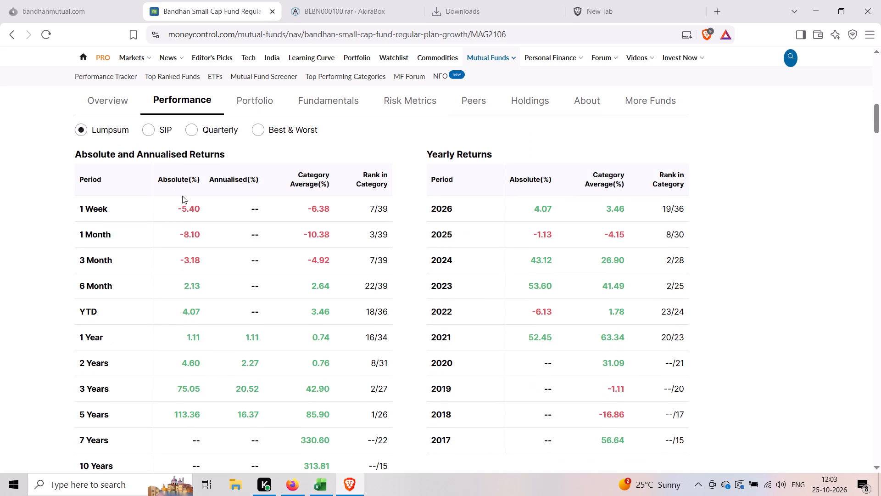
left_click_drag(77, 213, 112, 210)
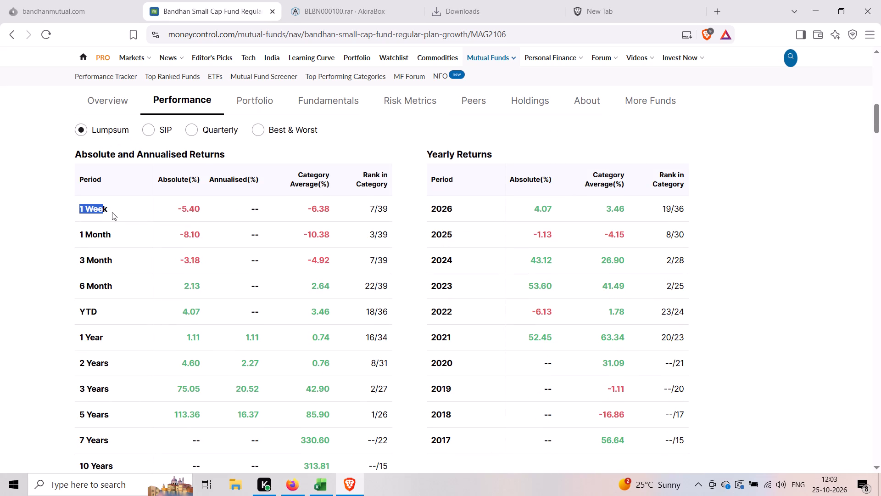
scroll(116, 219, "down", 1)
scroll(116, 220, "up", 1)
scroll(173, 267, "down", 2)
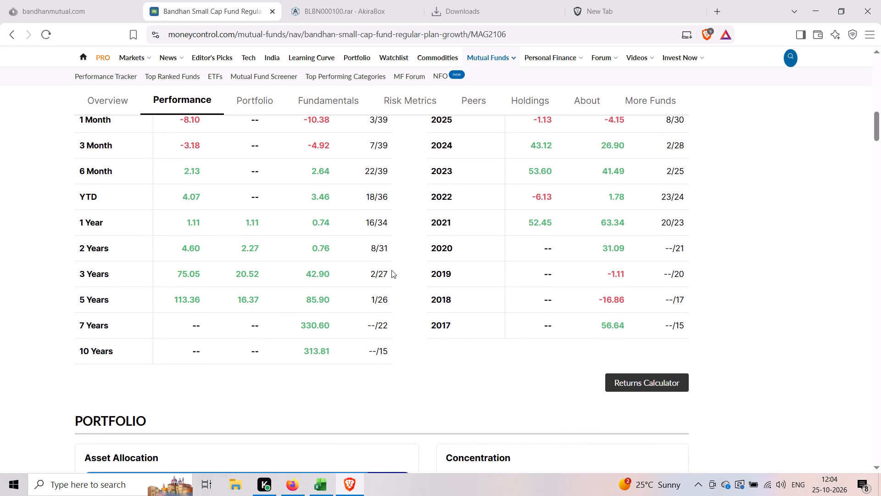
scroll(391, 270, "up", 3)
scroll(391, 270, "down", 1)
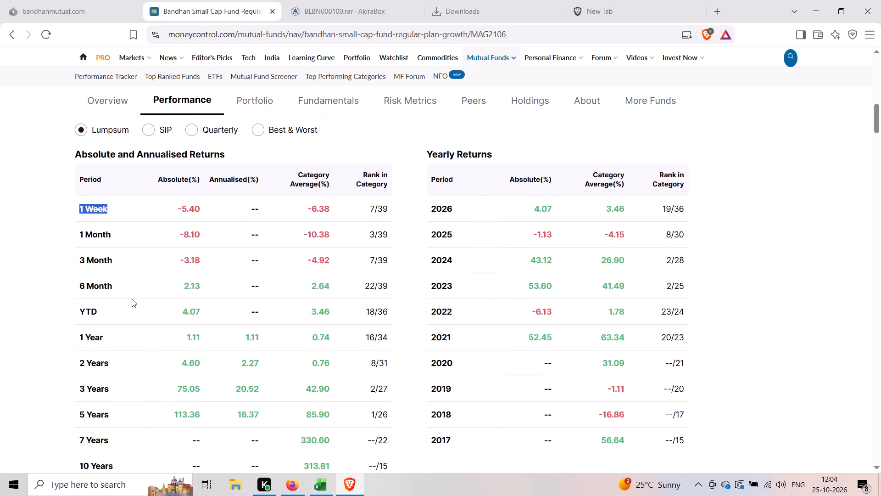
Show the fund's SIP returns and open Moneycontrol's returns calculator.
left_click(146, 130)
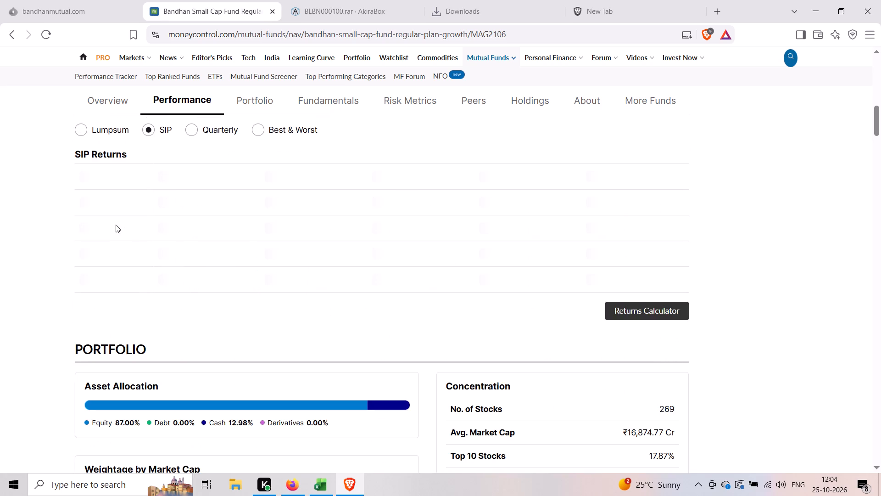
left_click(639, 311)
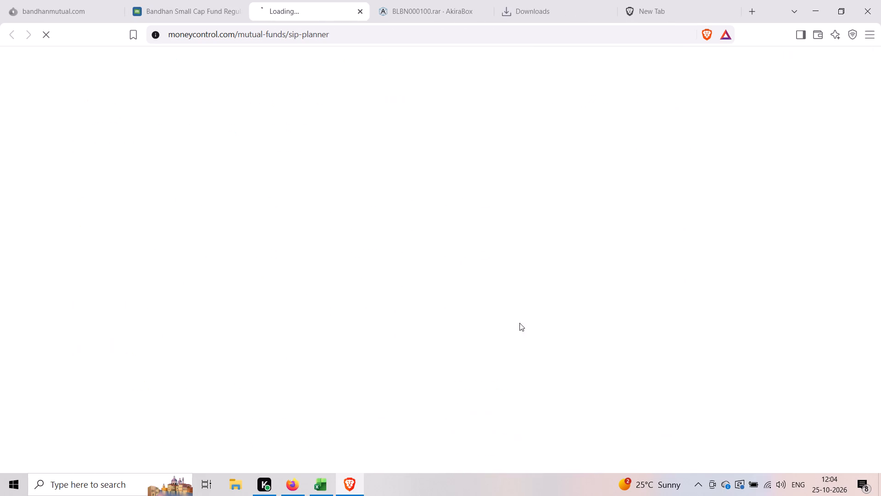
scroll(369, 240, "down", 2)
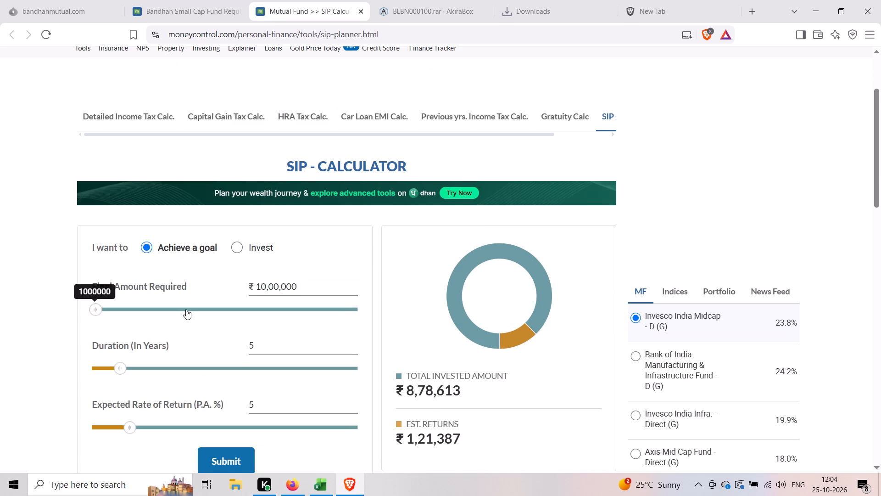
scroll(186, 309, "down", 1)
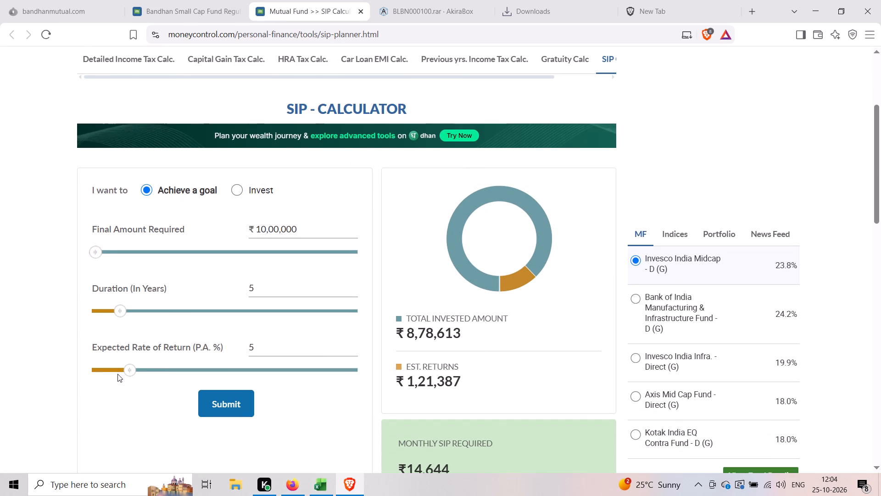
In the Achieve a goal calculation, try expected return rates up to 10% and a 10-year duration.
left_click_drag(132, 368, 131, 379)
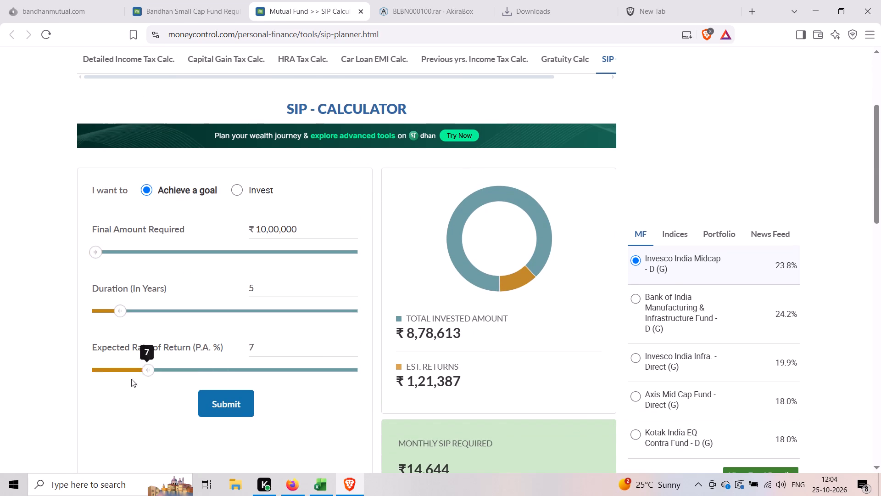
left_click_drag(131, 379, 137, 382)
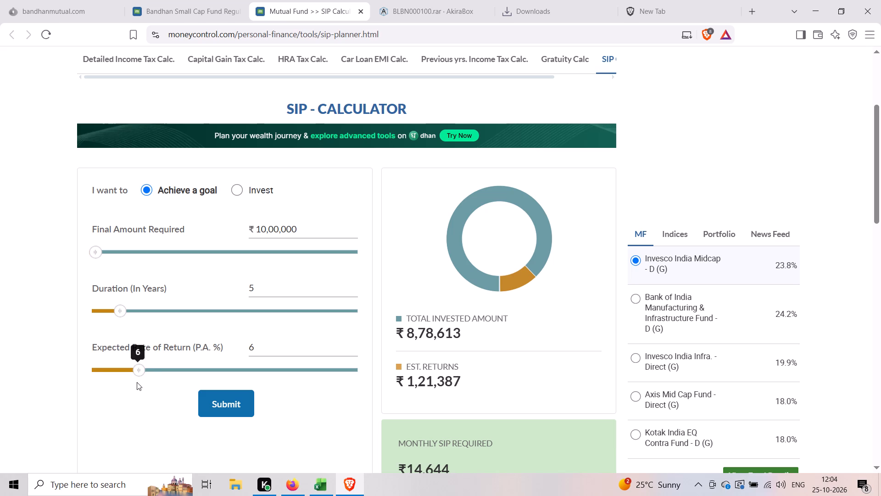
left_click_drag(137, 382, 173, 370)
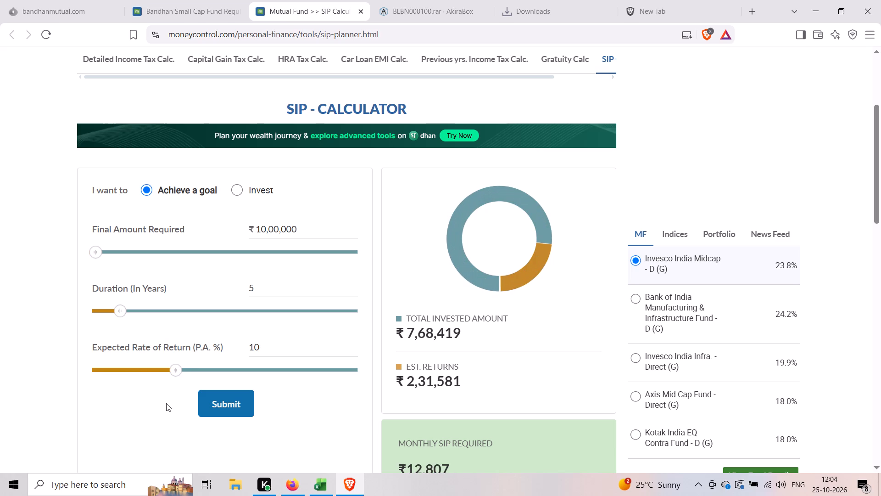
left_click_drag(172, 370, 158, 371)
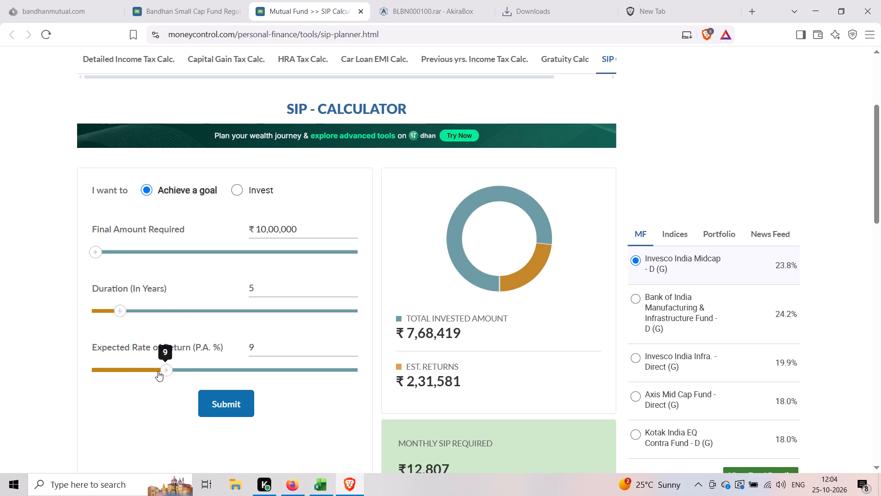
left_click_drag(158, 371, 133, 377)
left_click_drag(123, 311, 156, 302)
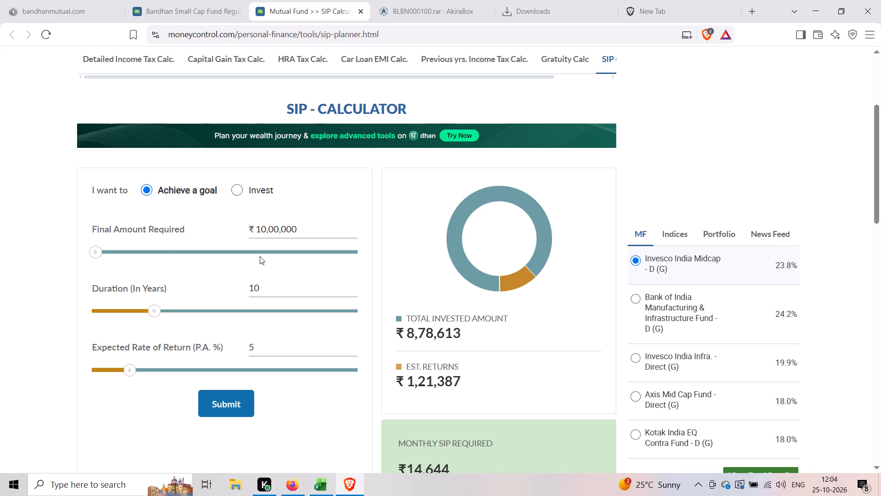
Switch the SIP calculator to Invest, edit the monthly investment to ₹1,000 and set the duration to 10 years.
left_click(238, 187)
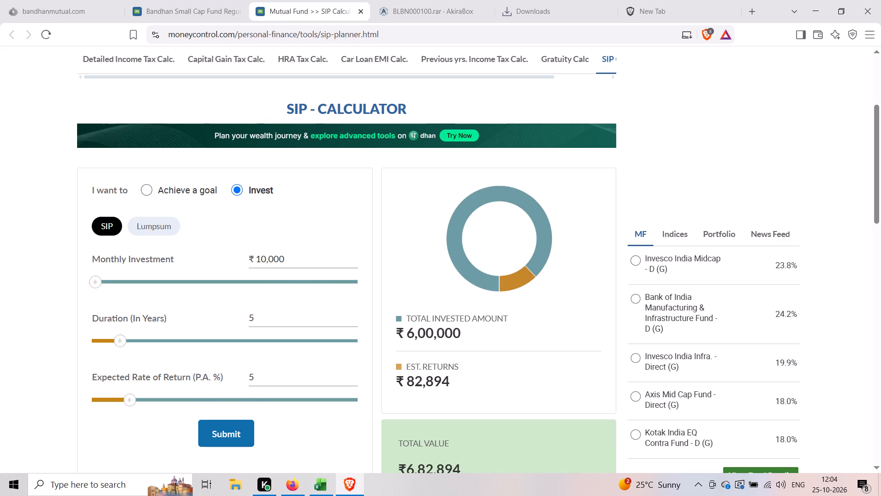
left_click(339, 260)
key("BackSpace")
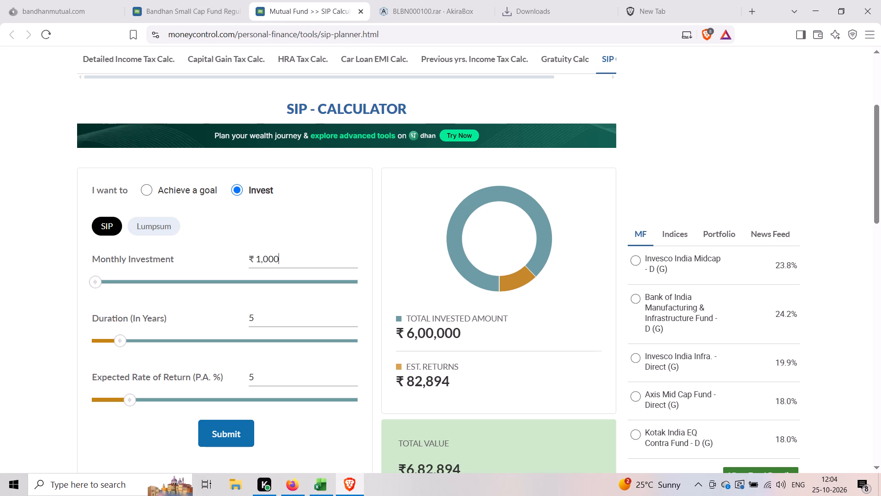
left_click(334, 264)
left_click_drag(123, 344, 146, 344)
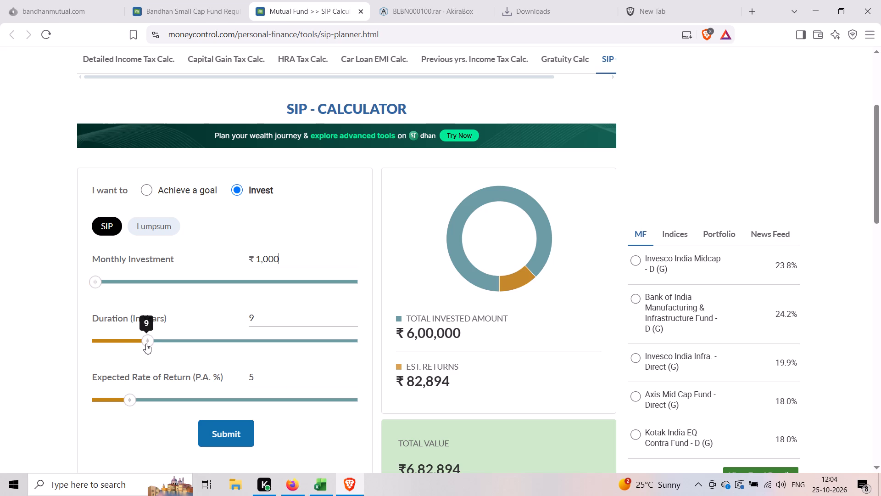
left_click_drag(146, 344, 151, 342)
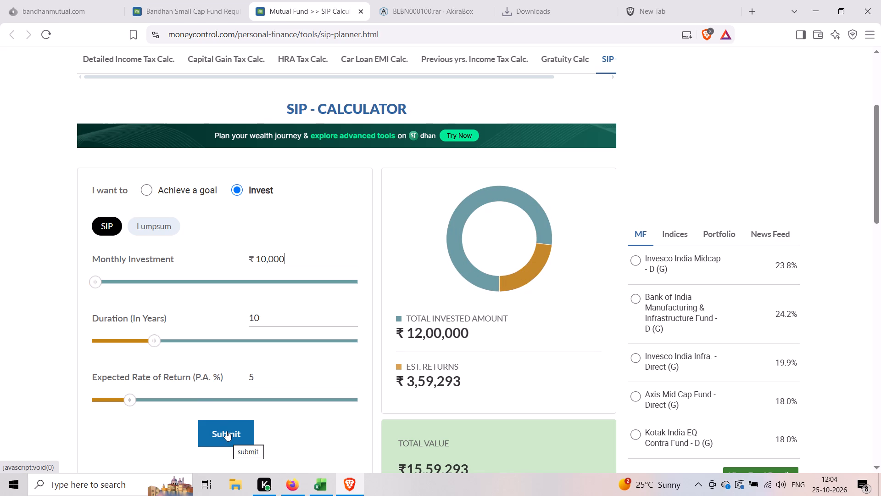
Calculate the 10-year SIP projection for ₹10,000 a month, setting the expected rate of return to 10%.
left_click(226, 431)
scroll(223, 431, "down", 1)
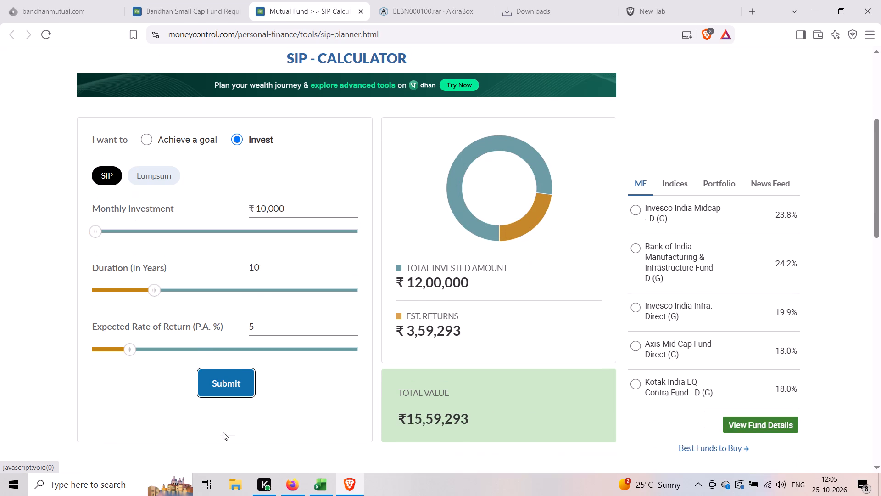
left_click_drag(130, 343, 163, 344)
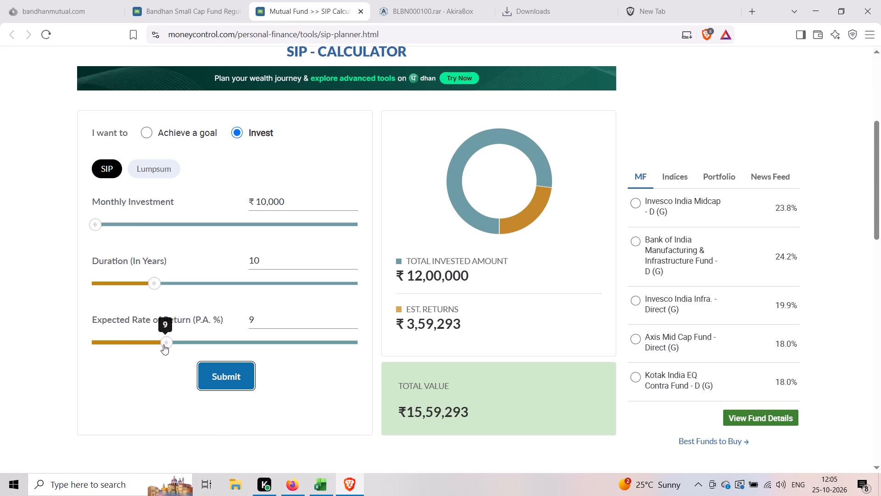
left_click_drag(163, 344, 170, 344)
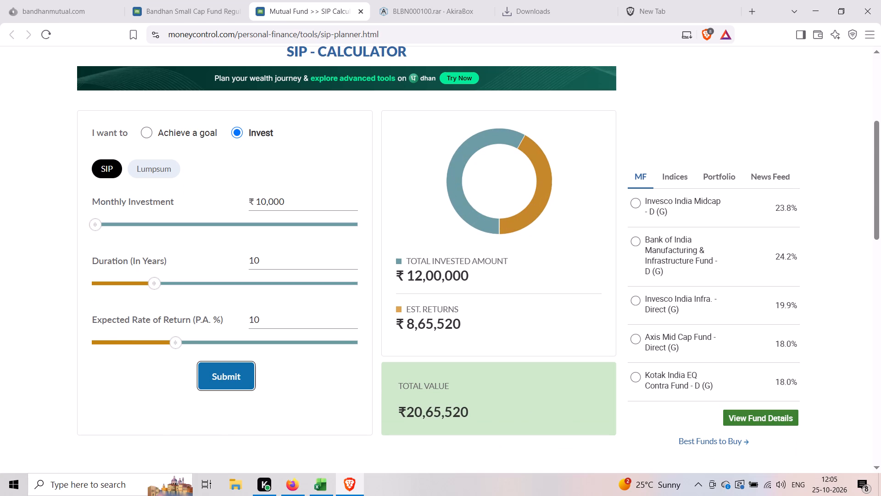
scroll(440, 314, "down", 1)
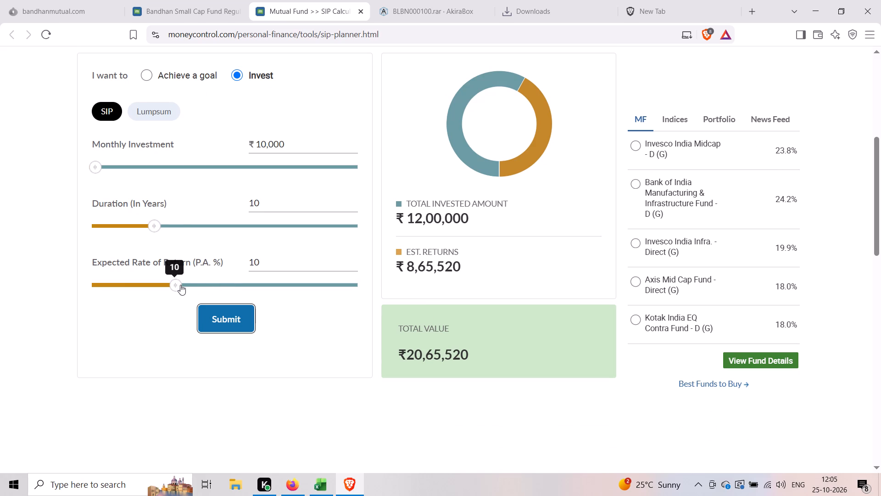
Return to the fund's Moneycontrol page and review its SIP returns by period.
scroll(538, 131, "up", 4)
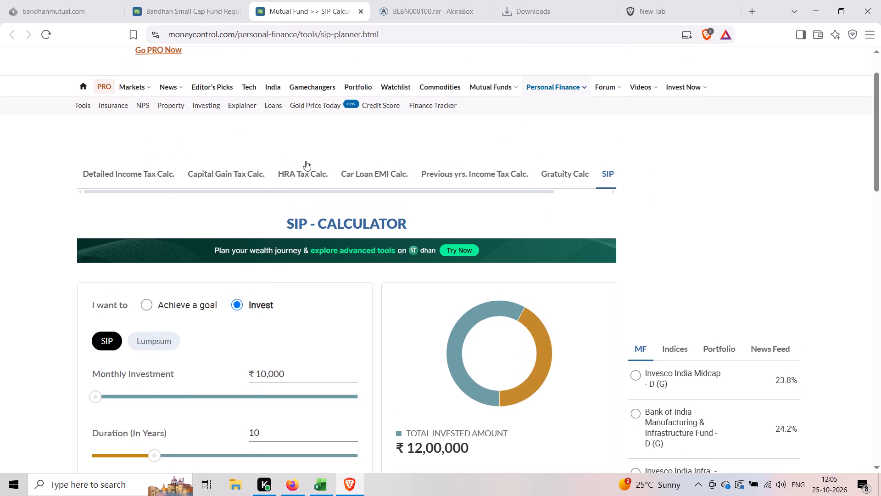
scroll(318, 154, "up", 6)
left_click(209, 9)
scroll(272, 166, "up", 1)
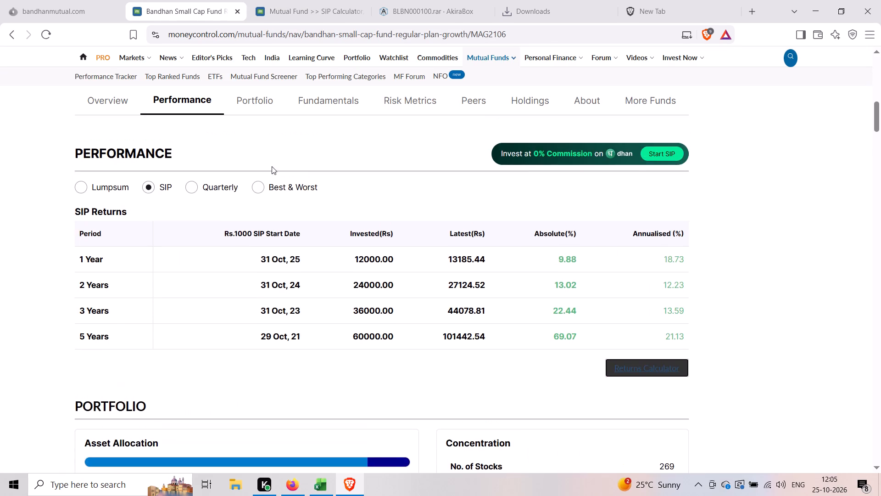
scroll(272, 166, "up", 1)
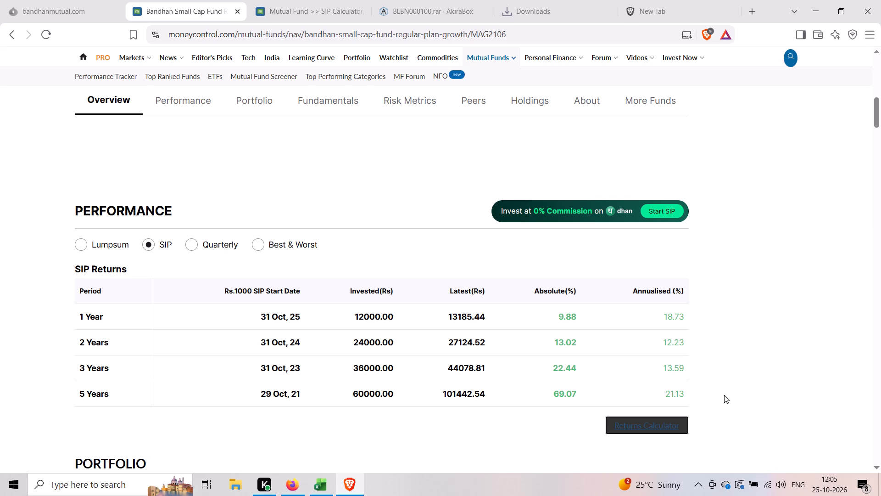
Switch to the blank browser tab.
left_click(677, 0)
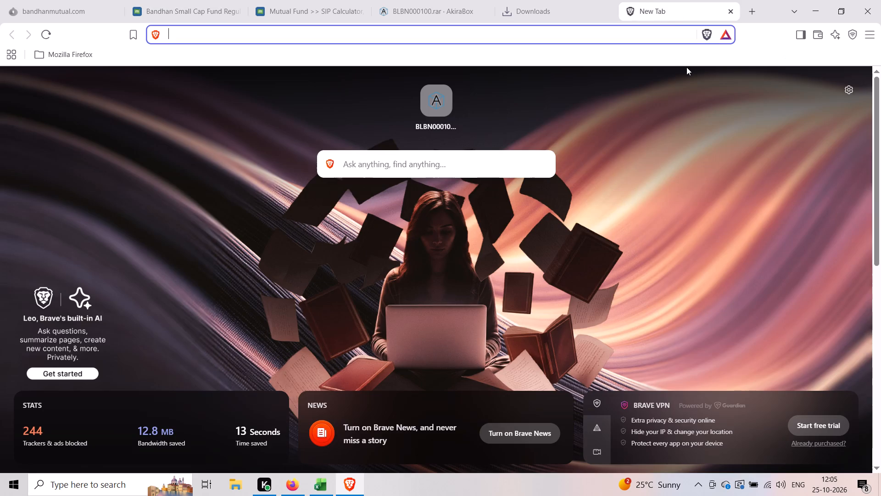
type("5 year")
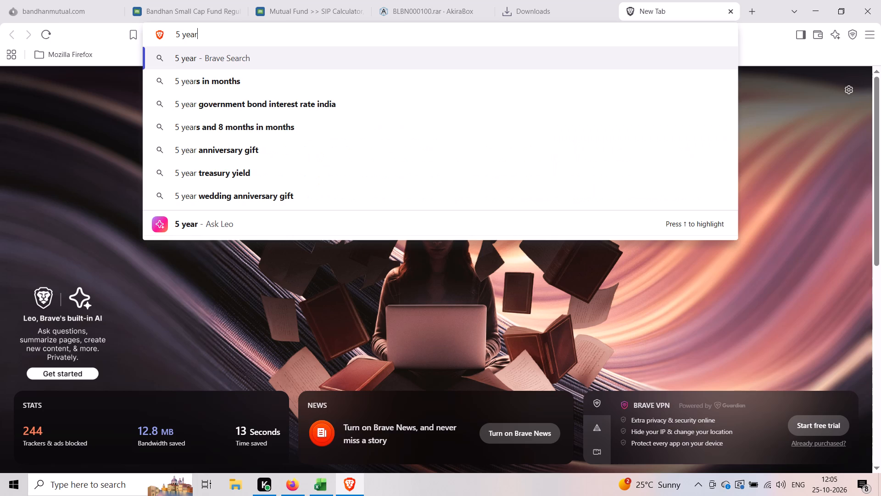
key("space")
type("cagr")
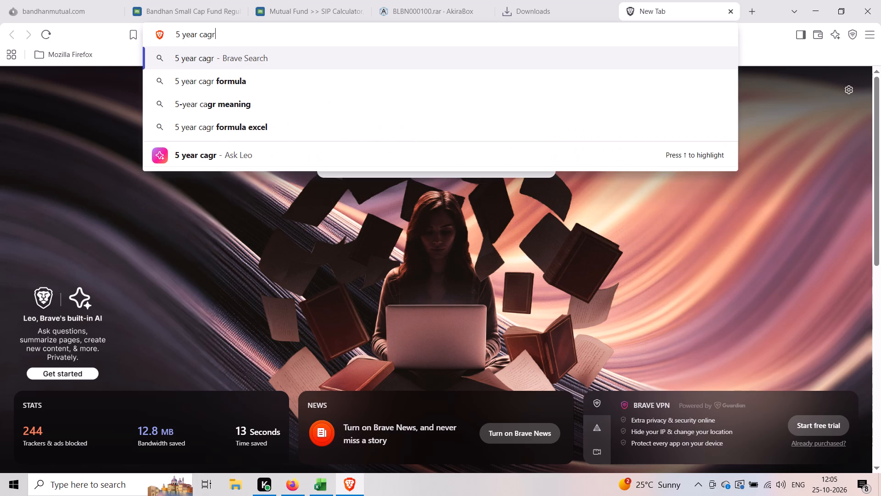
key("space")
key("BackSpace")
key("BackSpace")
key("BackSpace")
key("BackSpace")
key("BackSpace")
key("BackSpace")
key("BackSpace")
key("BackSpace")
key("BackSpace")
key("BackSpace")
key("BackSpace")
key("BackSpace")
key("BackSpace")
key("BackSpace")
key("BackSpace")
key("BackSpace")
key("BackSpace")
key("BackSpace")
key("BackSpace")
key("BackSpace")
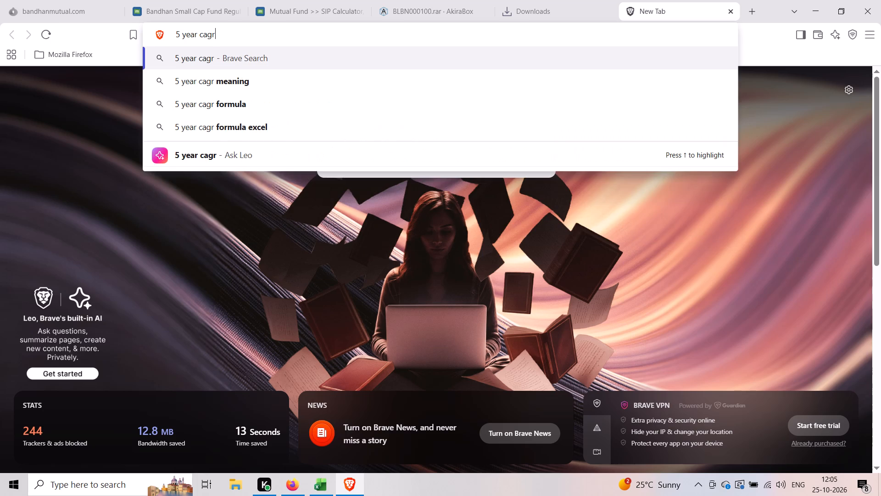
Search the web for "cagr calculator sip" and look over Groww's SIP Calculator.
type("cagr c")
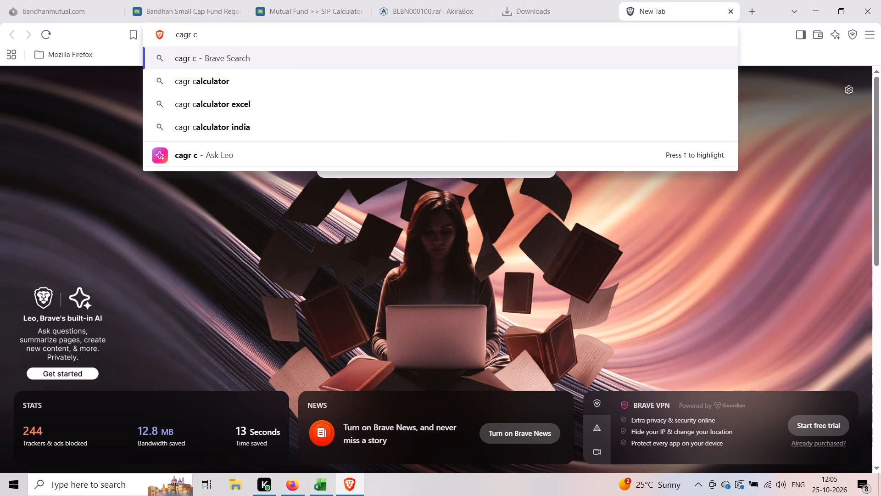
key("Right")
key("Down")
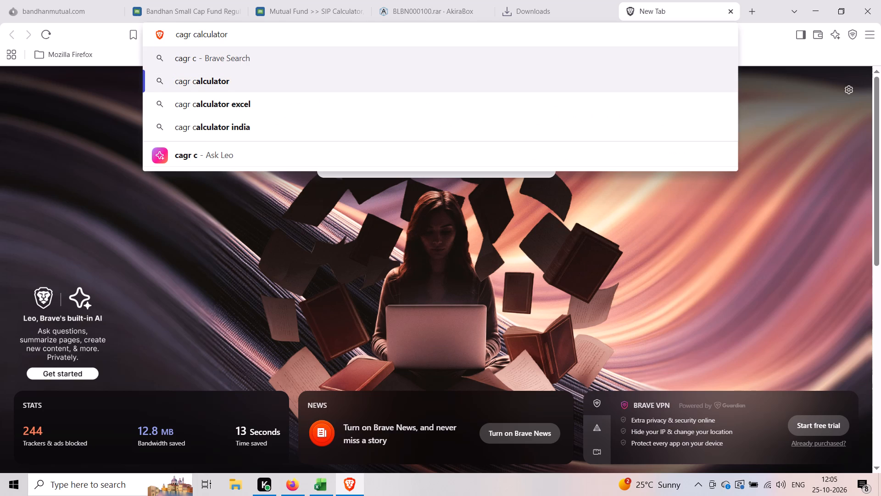
key("space")
type("sip")
key("Return")
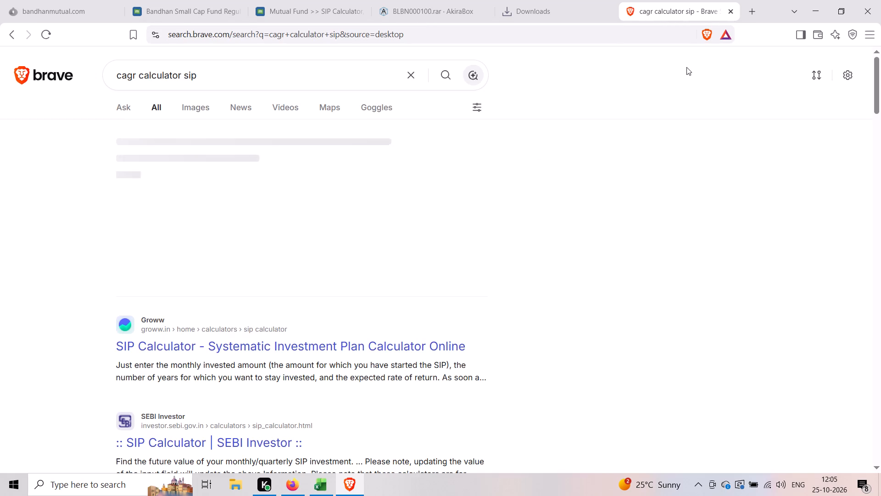
left_click(361, 345)
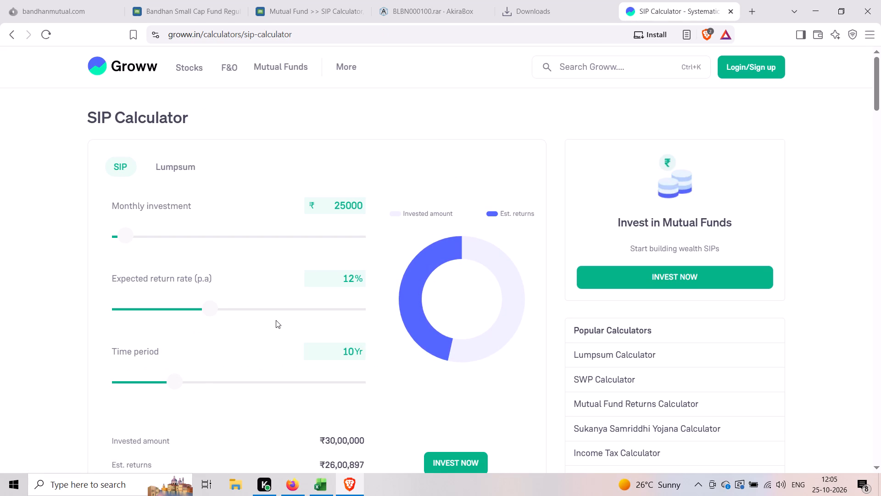
scroll(276, 321, "down", 2)
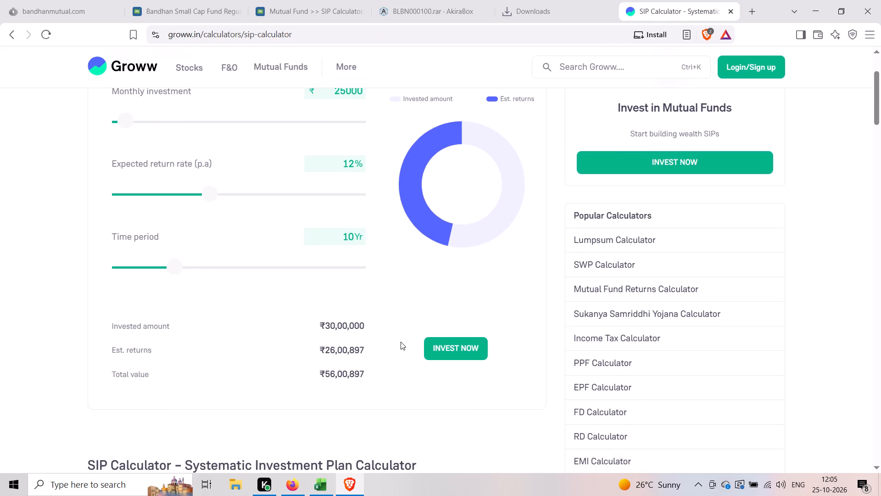
scroll(190, 217, "up", 2)
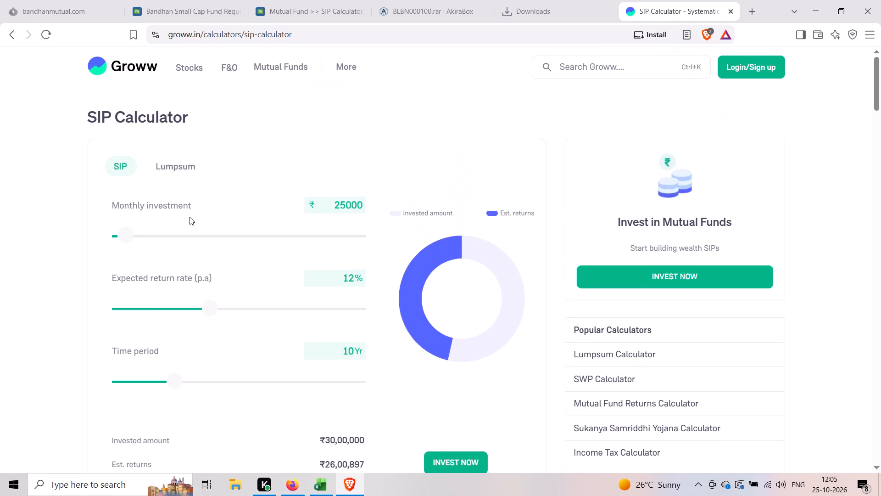
scroll(190, 217, "up", 3)
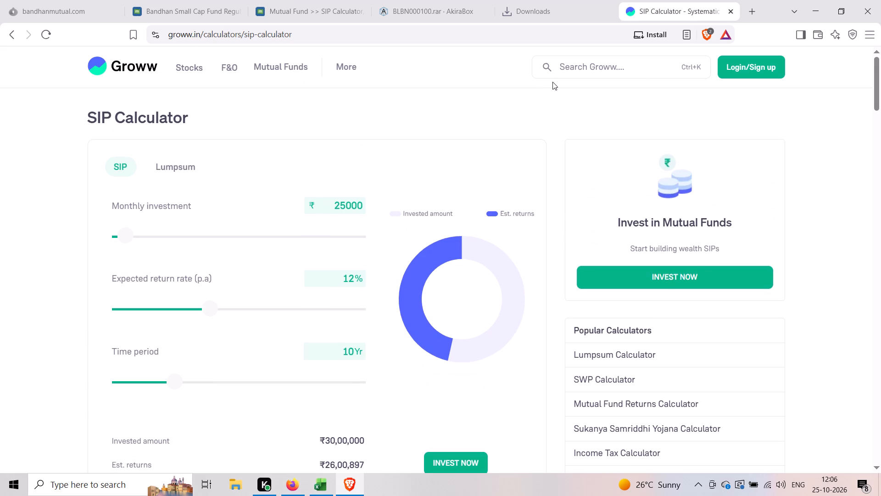
Search Groww for "bandha" and open the Bandhan Small Cap Fund page.
left_click(565, 67)
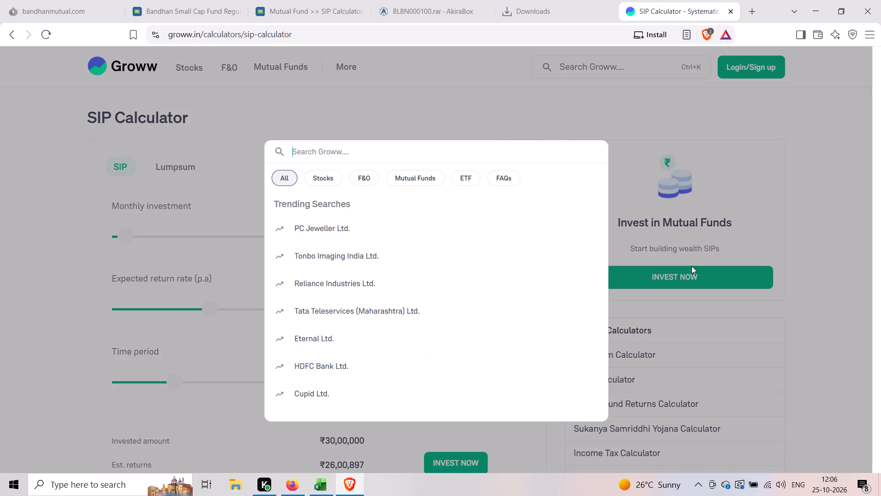
type("bandha")
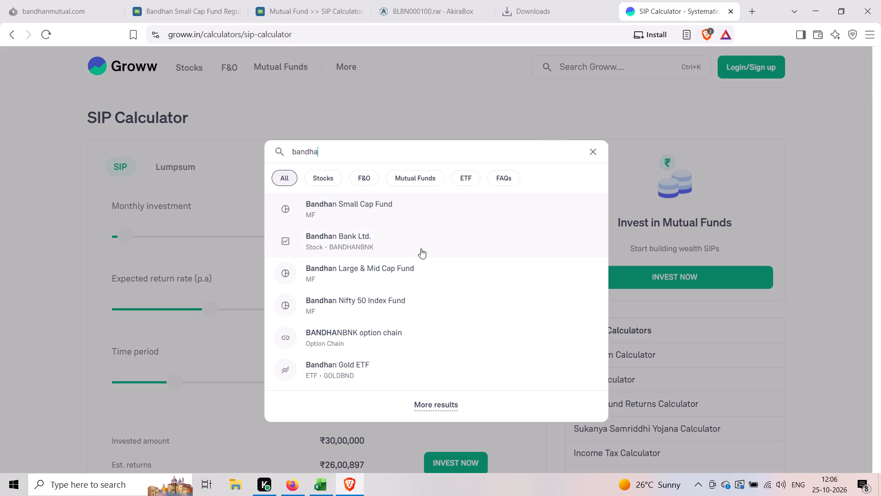
left_click(422, 203)
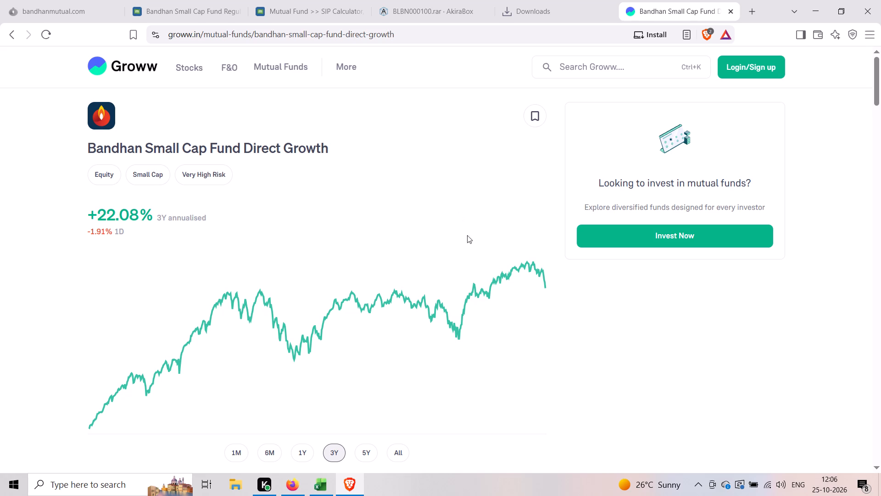
In the fund's return calculator, set the monthly SIP investment to ₹2,000.
scroll(397, 196, "down", 4)
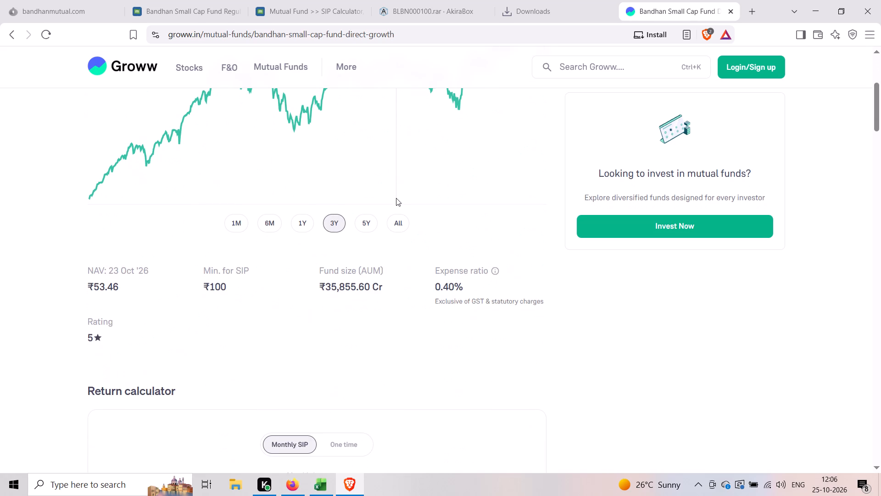
scroll(311, 265, "down", 3)
scroll(222, 355, "down", 2)
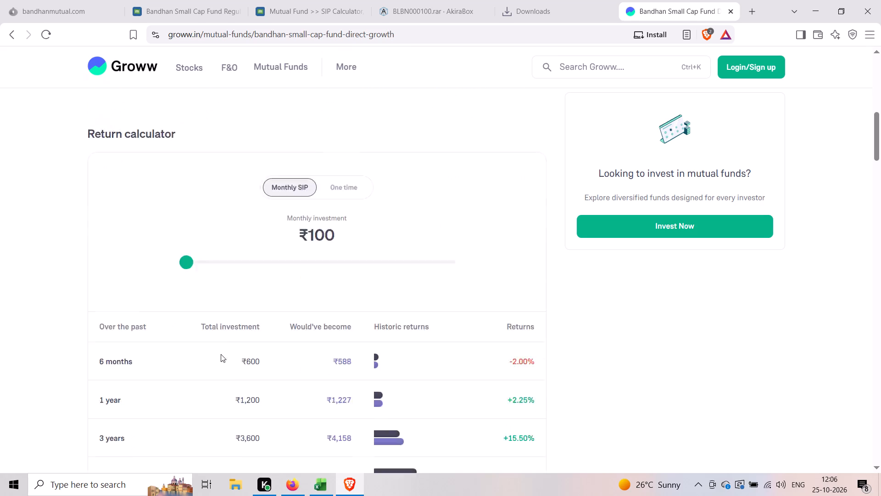
left_click_drag(185, 233, 207, 227)
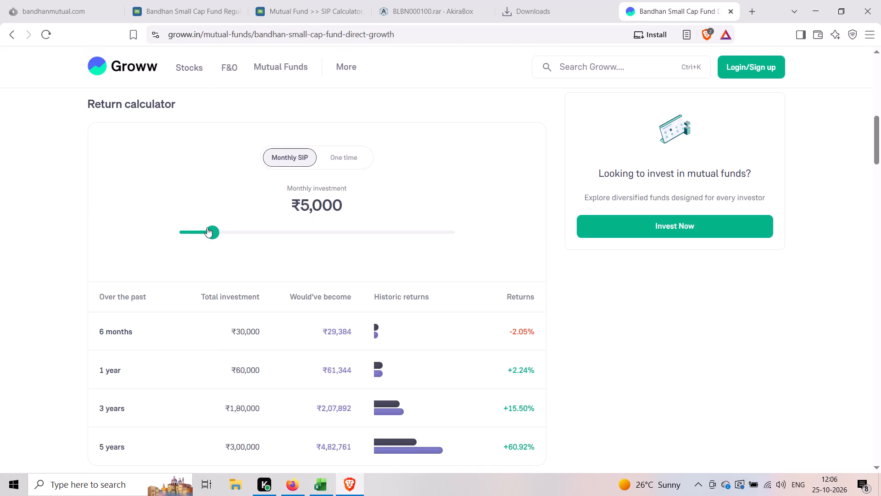
left_click_drag(207, 227, 198, 238)
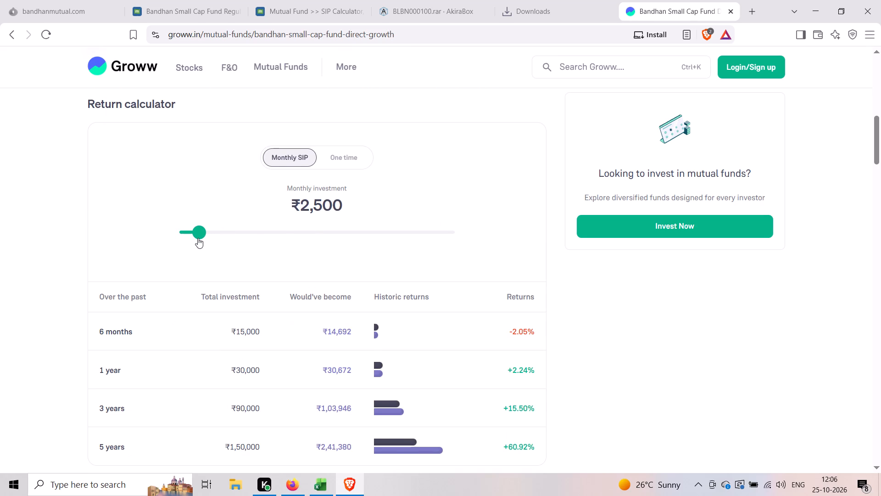
left_click_drag(198, 238, 194, 250)
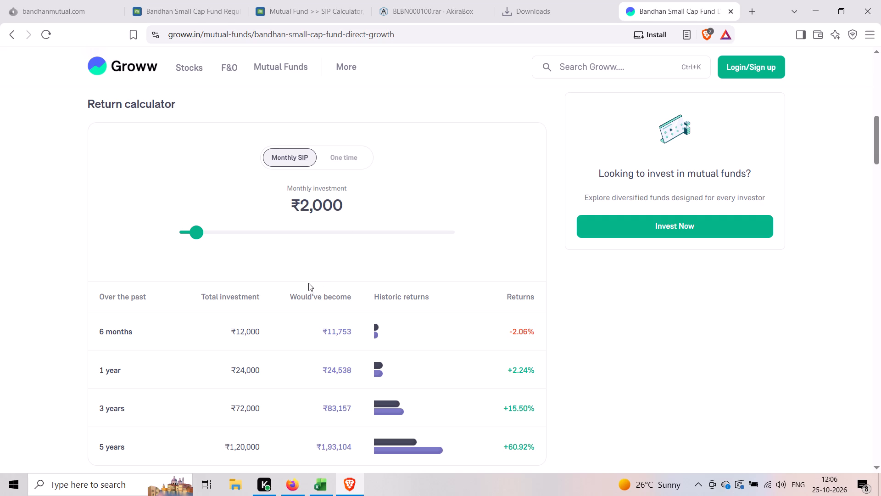
Examine the fund's holdings, sector allocation, category ranks, exit load and tax, similar funds and management.
scroll(283, 274, "down", 2)
scroll(611, 250, "down", 4)
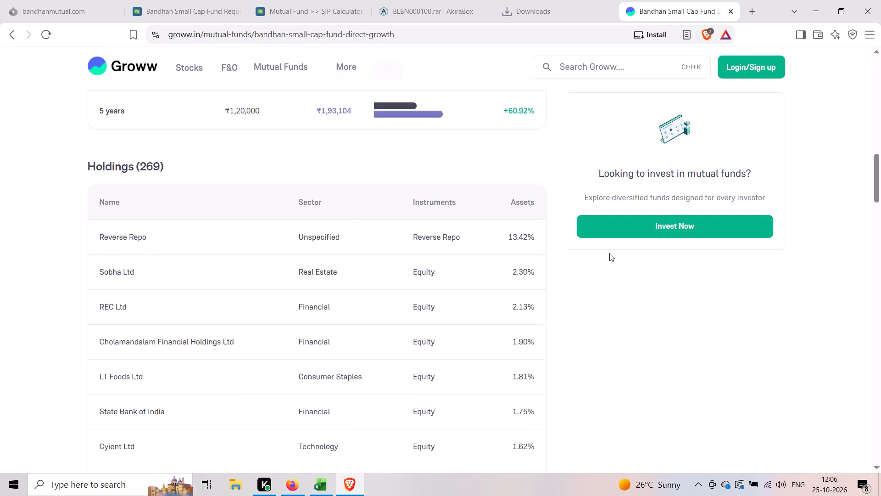
scroll(609, 253, "down", 7)
scroll(301, 307, "down", 6)
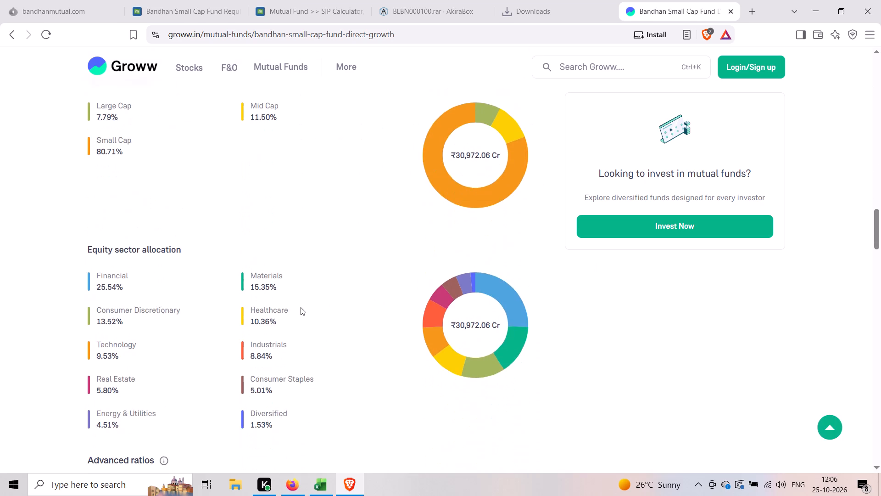
scroll(301, 307, "down", 15)
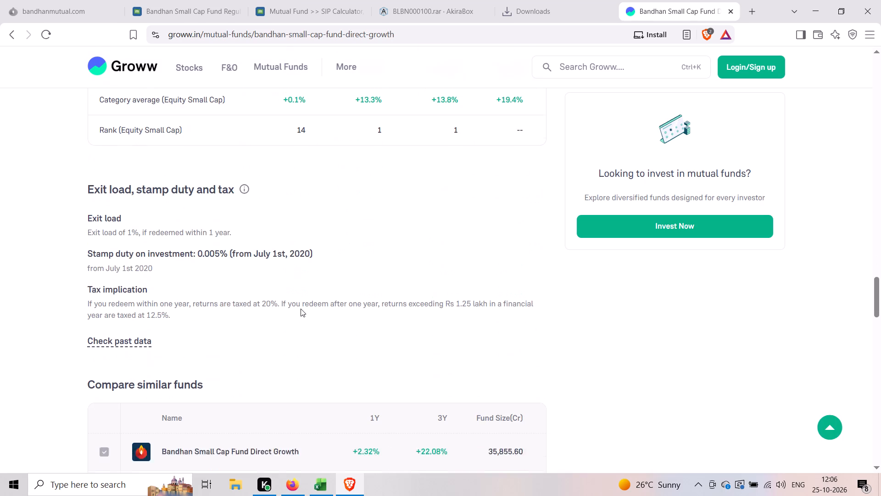
scroll(301, 309, "down", 4)
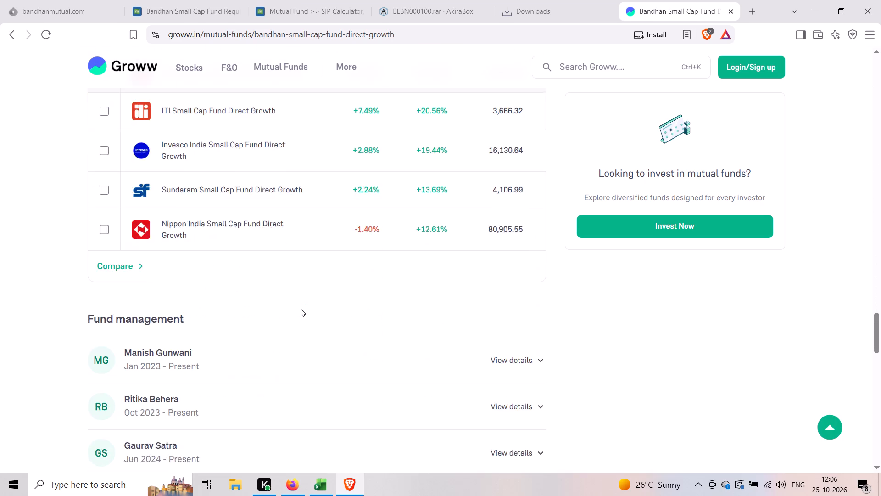
scroll(301, 309, "down", 6)
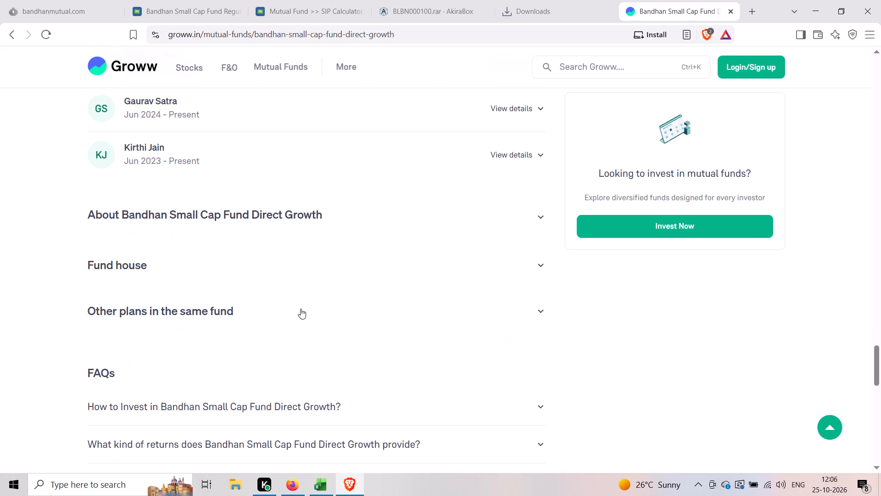
Check the Fund house details and the About Bandhan Small Cap Fund Direct Growth section.
left_click(321, 257)
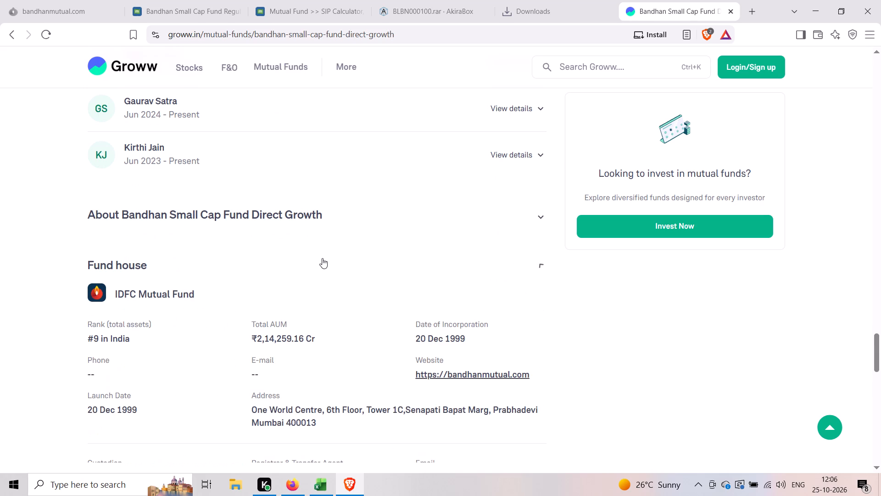
left_click(322, 258)
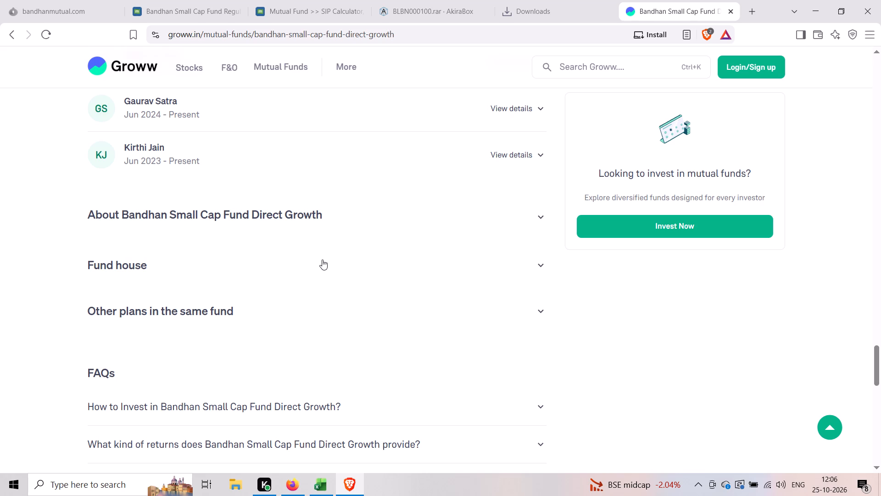
left_click(312, 216)
left_click(312, 216)
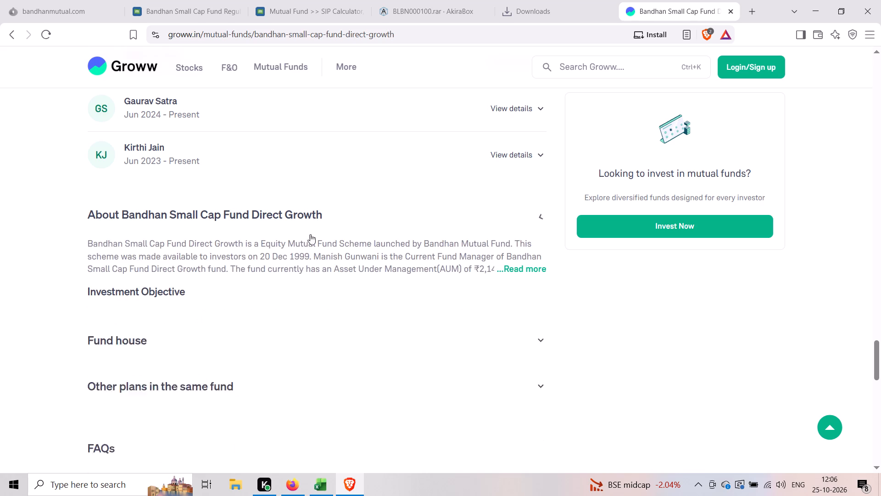
Review the FAQs, fund management and similar funds, and compare annualised with absolute returns in Returns and rankings.
scroll(305, 252, "down", 2)
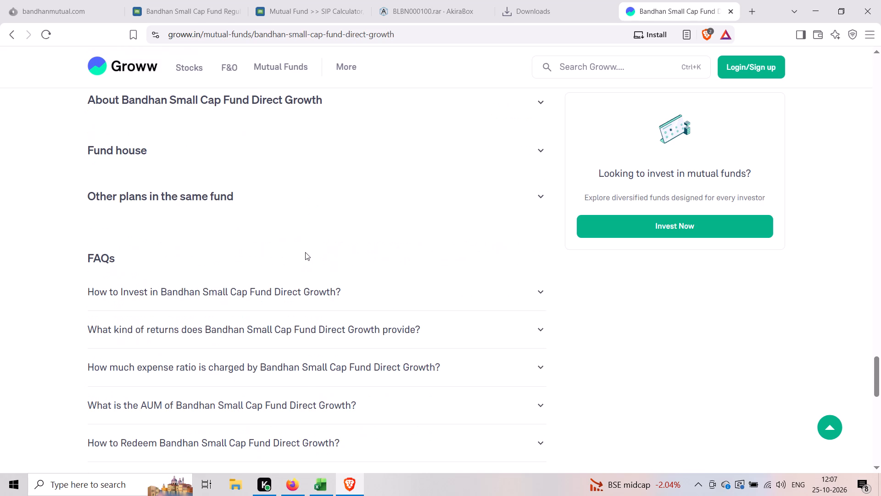
scroll(305, 252, "down", 5)
scroll(305, 253, "up", 10)
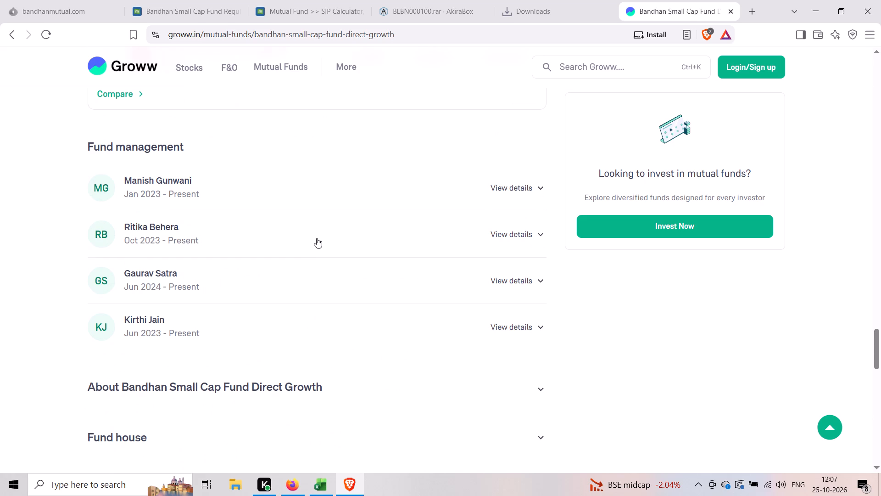
scroll(310, 242, "up", 3)
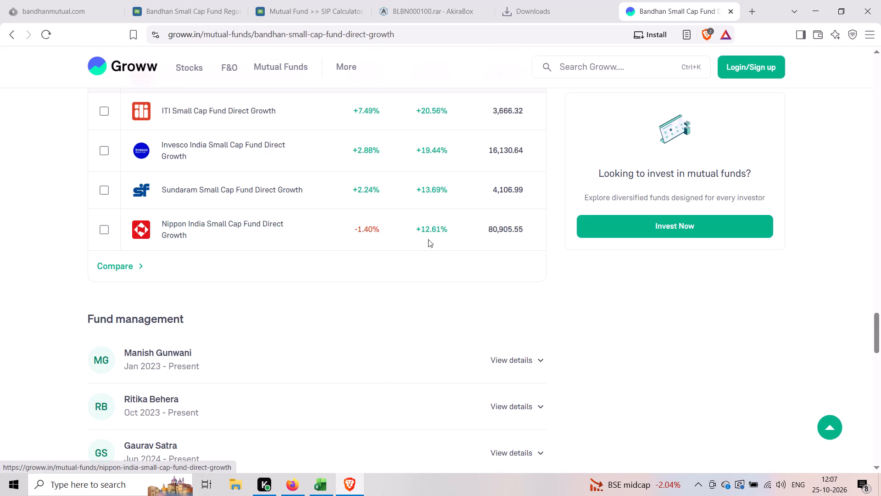
scroll(447, 236, "up", 3)
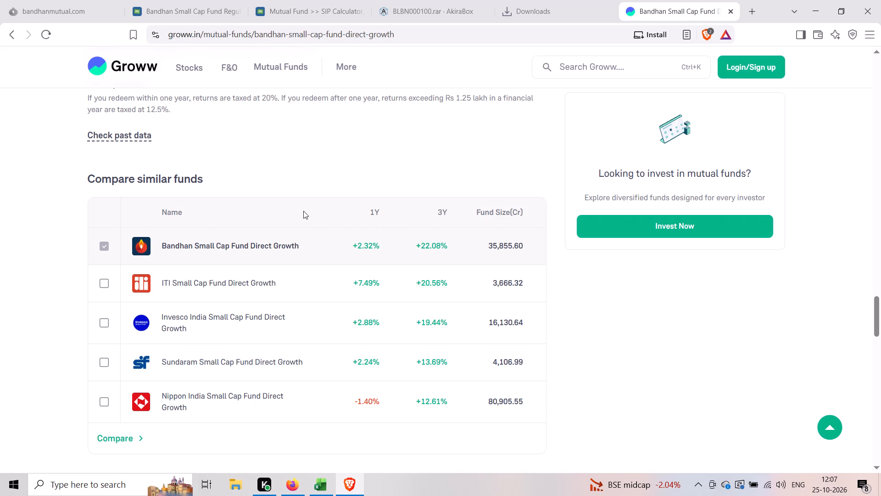
scroll(303, 210, "up", 6)
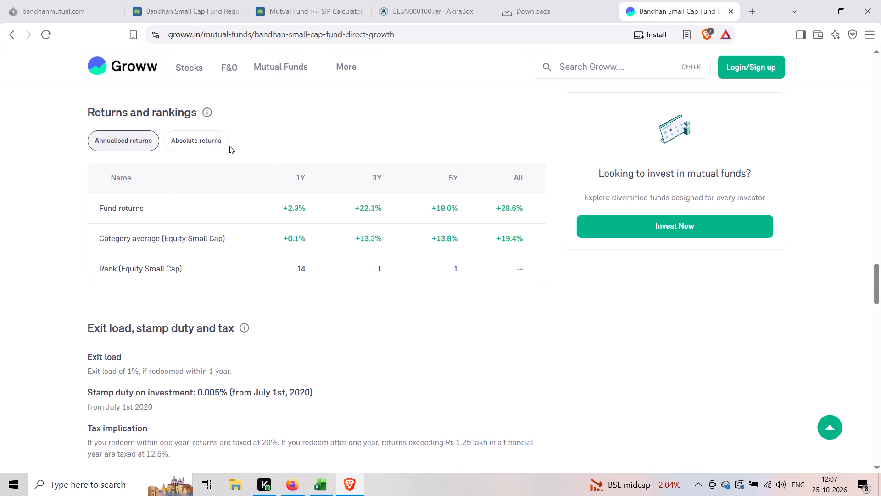
left_click(207, 149)
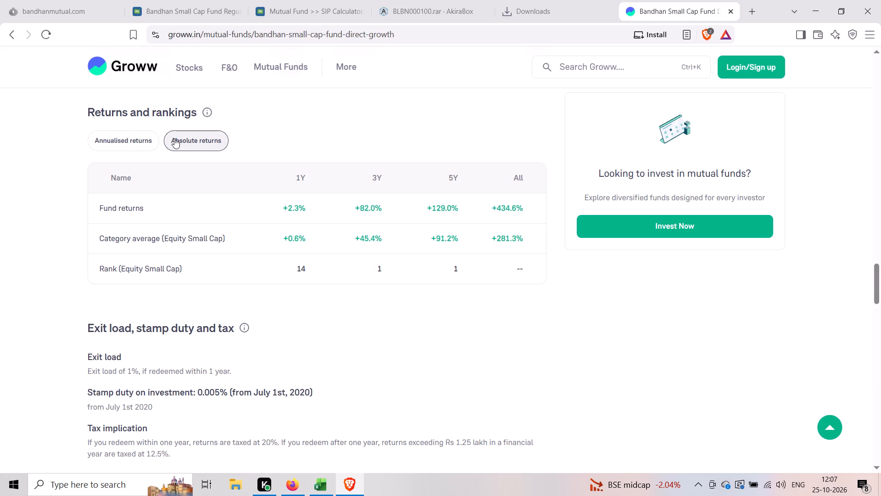
left_click(159, 136)
left_click(145, 140)
Examine the fund's advanced ratios, minimum investments, equity sector allocation and holdings.
scroll(275, 271, "up", 4)
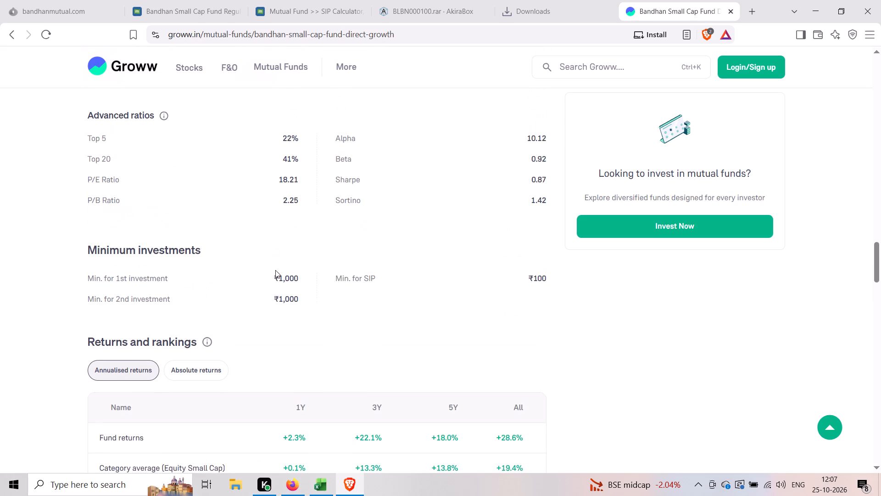
scroll(292, 262, "up", 5)
scroll(292, 261, "down", 4)
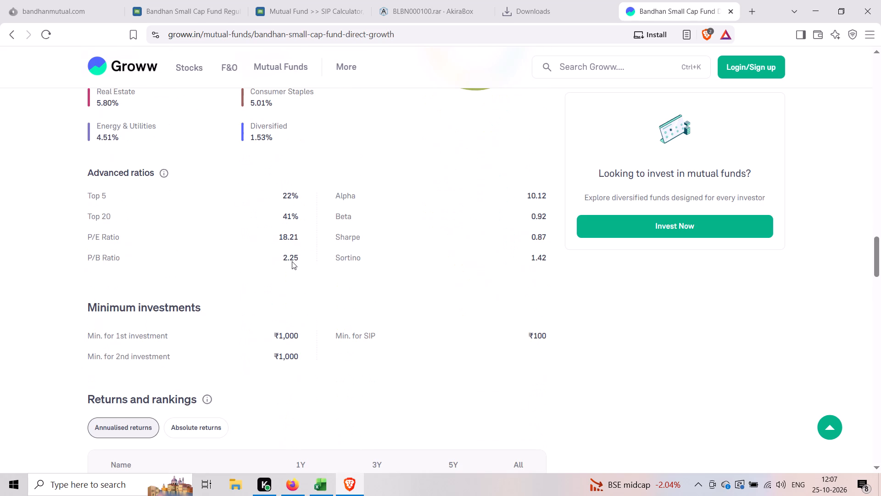
scroll(293, 260, "up", 8)
scroll(293, 259, "down", 4)
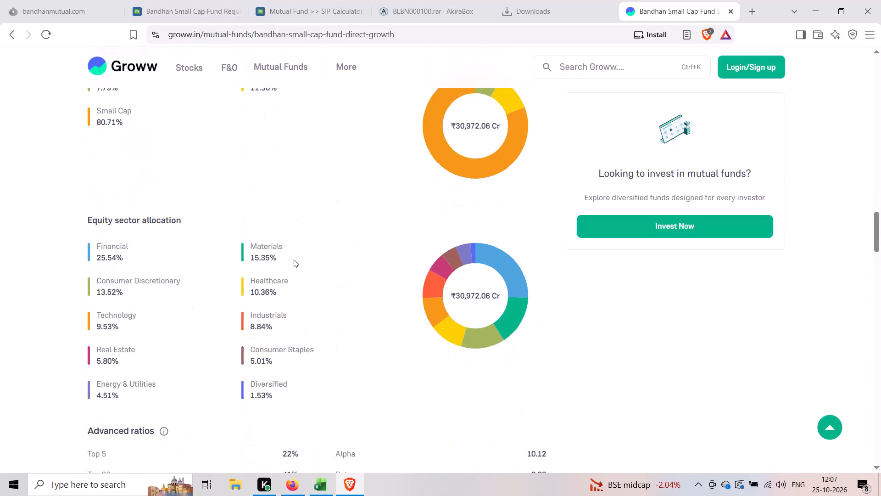
scroll(295, 259, "up", 7)
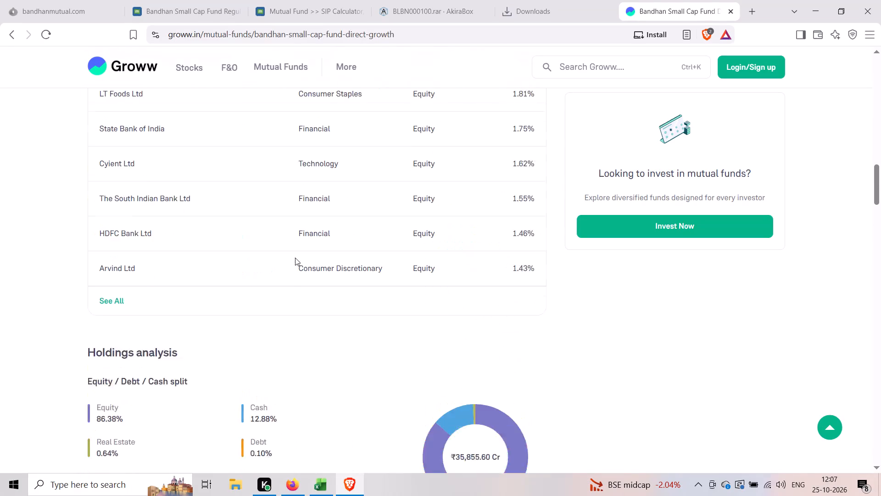
scroll(295, 258, "up", 17)
Set the return calculator's monthly SIP investment to ₹10,000 and check the historic returns for each period.
scroll(298, 260, "down", 1)
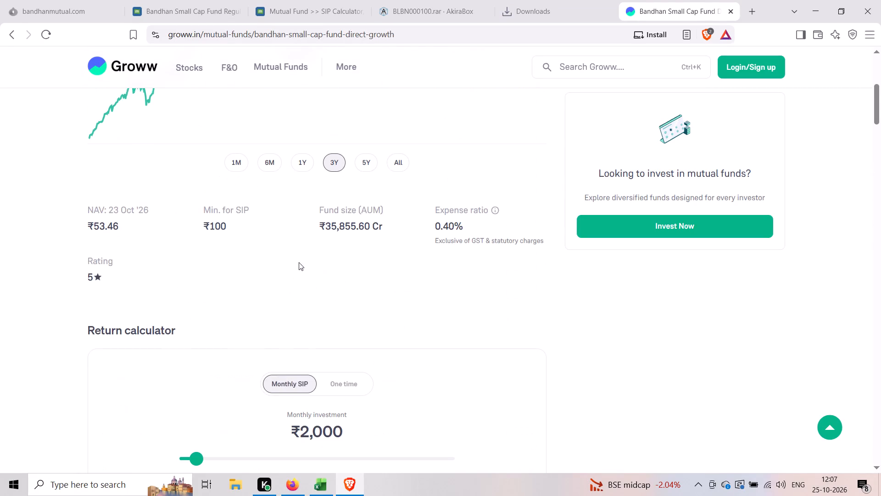
scroll(299, 262, "down", 1)
left_click_drag(193, 351, 198, 346)
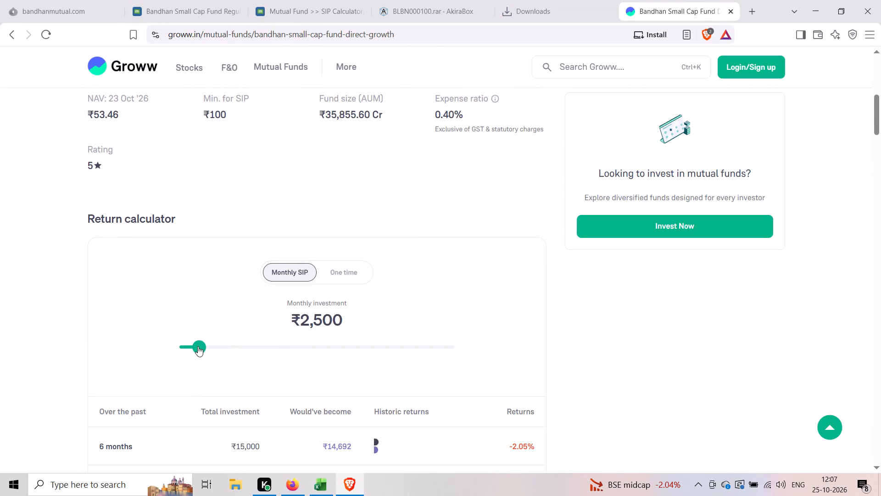
left_click_drag(198, 346, 234, 350)
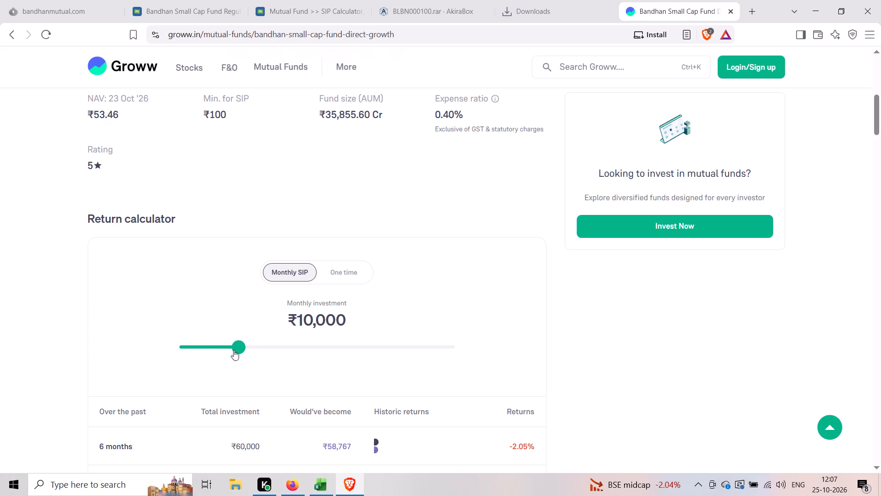
left_click_drag(234, 350, 238, 348)
scroll(559, 299, "down", 2)
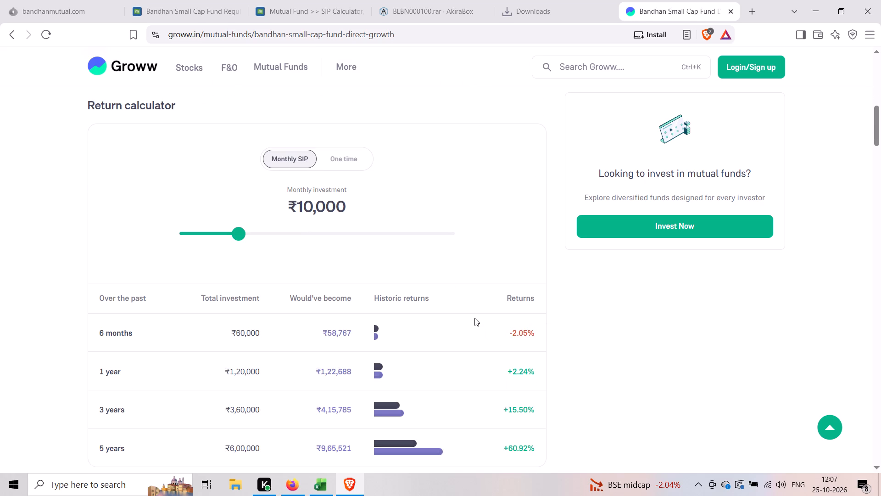
scroll(477, 314, "down", 2)
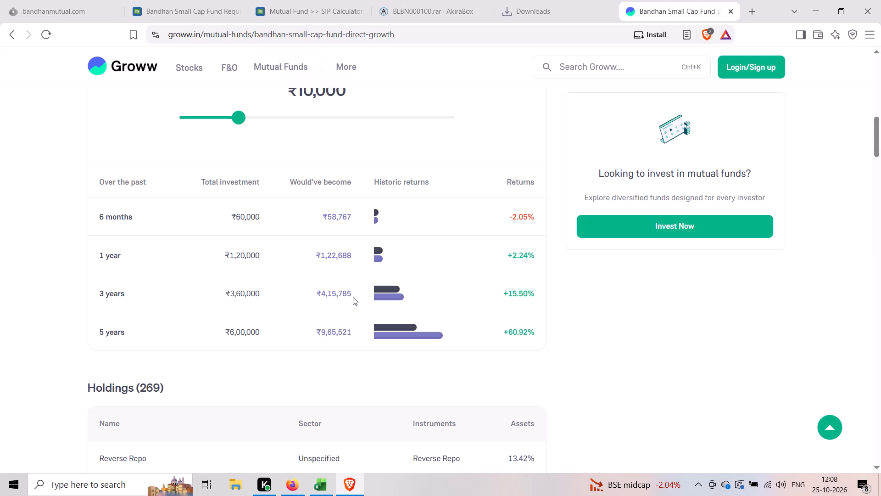
scroll(367, 301, "down", 5)
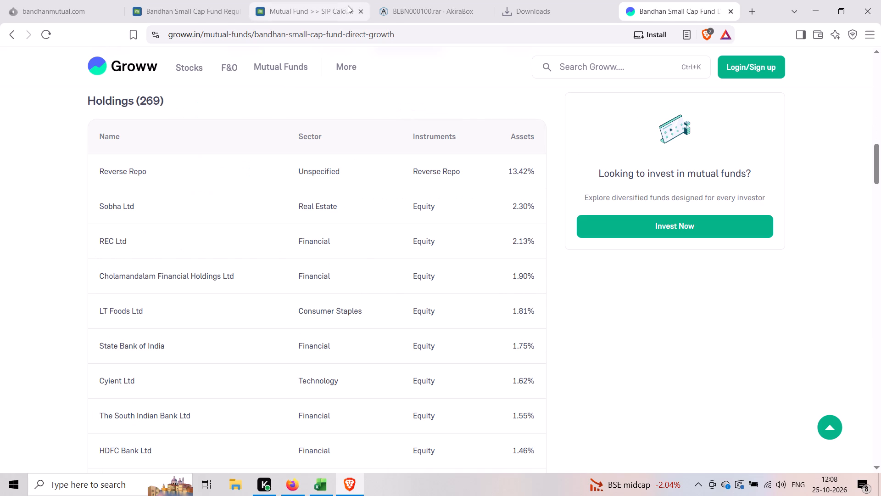
Switch to Firefox and check the ICICI Prudential Small Cap Fund Institutional Growth page on Stackwealth.
left_click(421, 0)
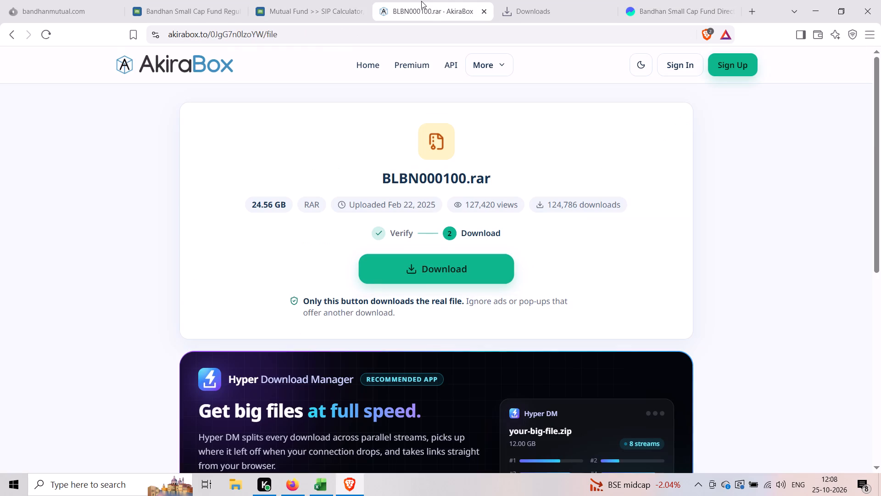
left_click(292, 479)
left_click(627, 0)
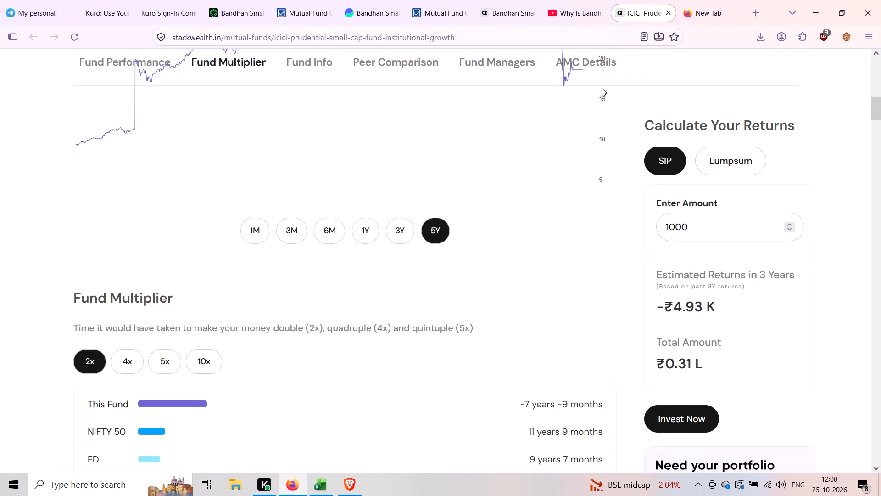
scroll(538, 168, "up", 8)
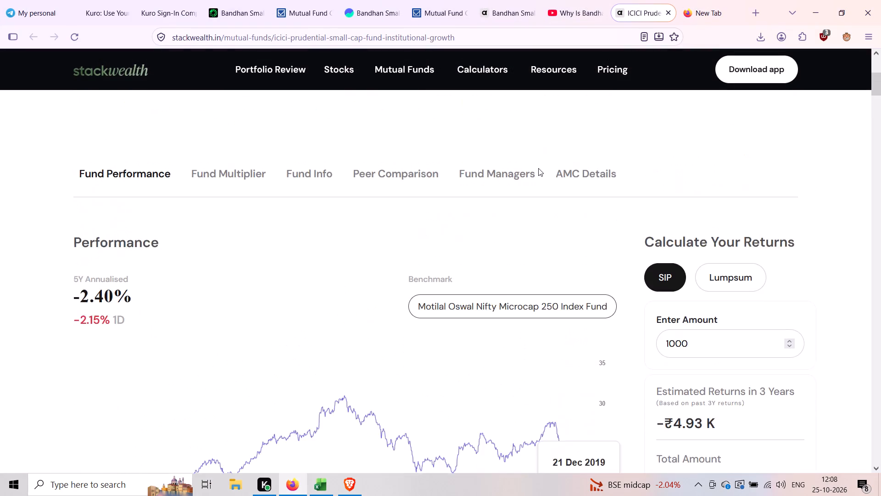
scroll(538, 168, "up", 2)
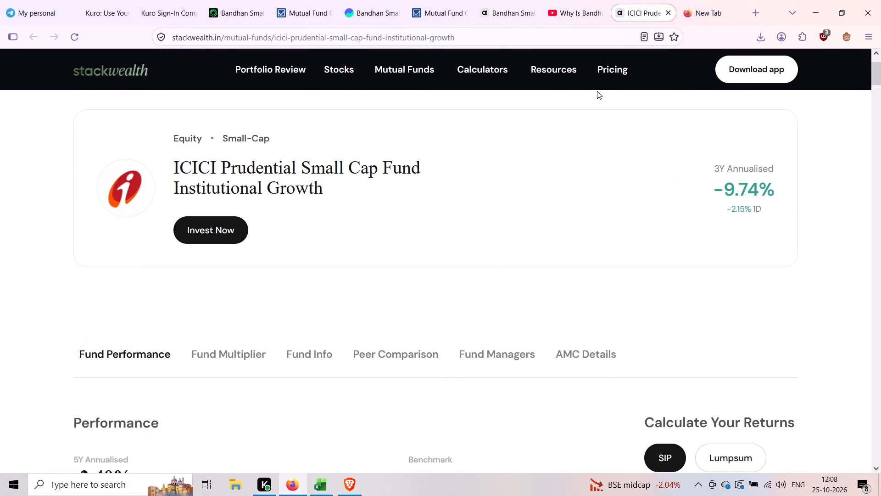
In Value Research's Mutual Fund Calculator, calculate Bandhan Small Cap Dir's SIP returns with a 20% yearly investment increase and check the resulting worth.
left_click(443, 10)
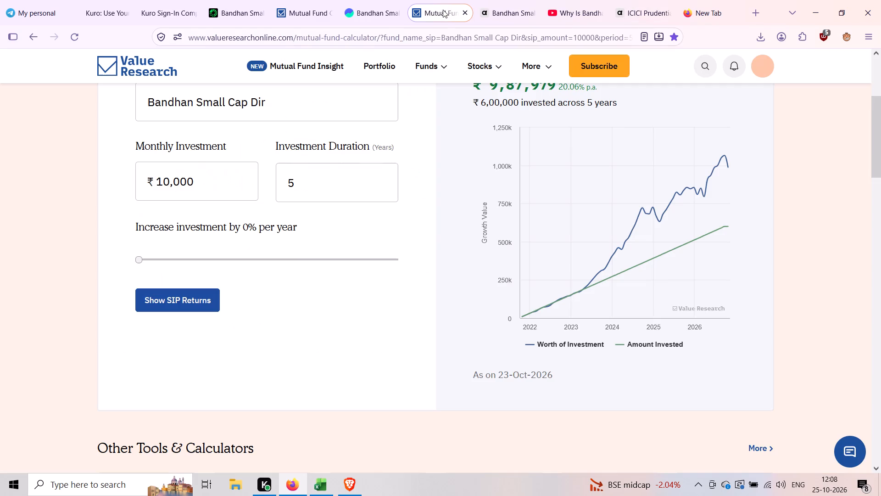
scroll(454, 136, "up", 4)
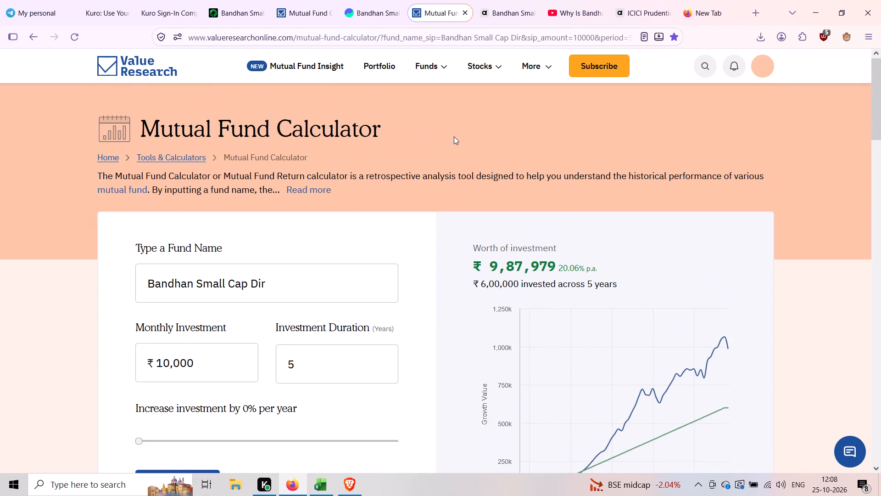
scroll(350, 325, "down", 1)
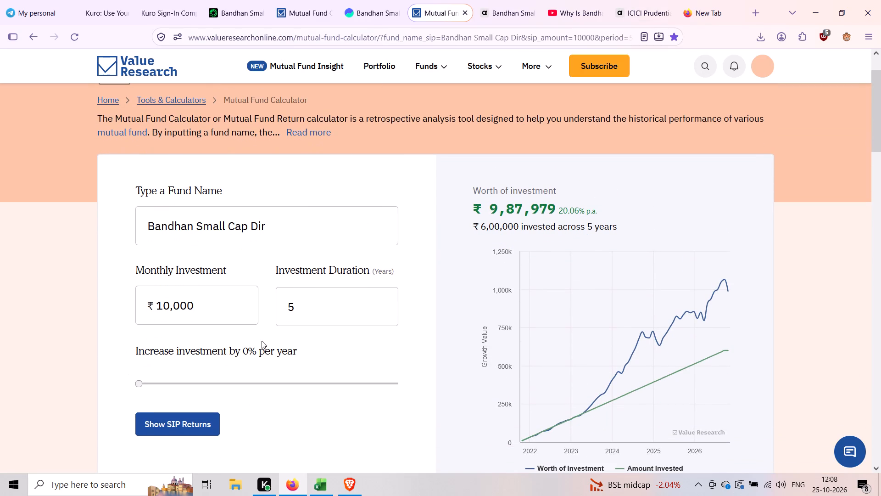
left_click(317, 309)
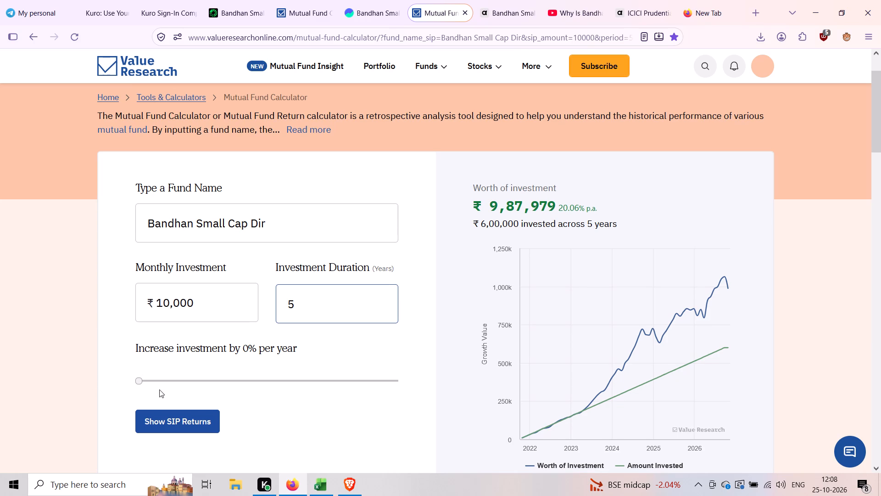
left_click_drag(140, 379, 149, 378)
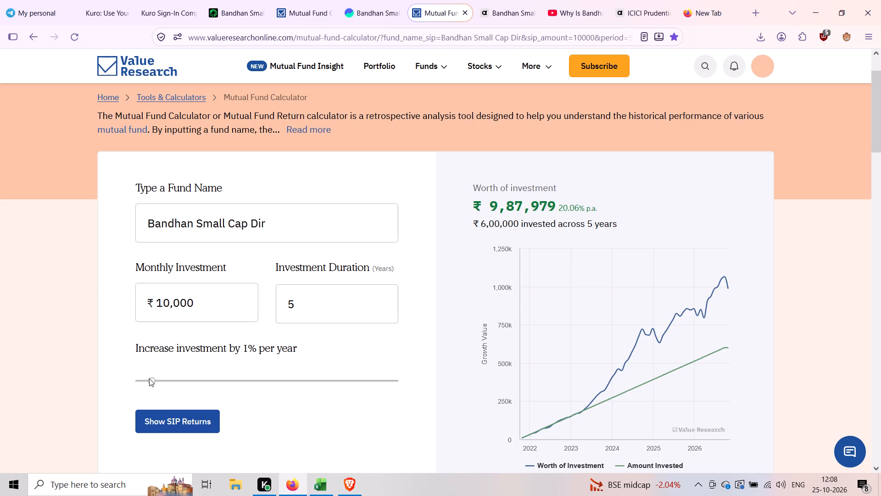
left_click_drag(149, 378, 161, 378)
left_click_drag(161, 378, 162, 379)
left_click_drag(162, 379, 416, 380)
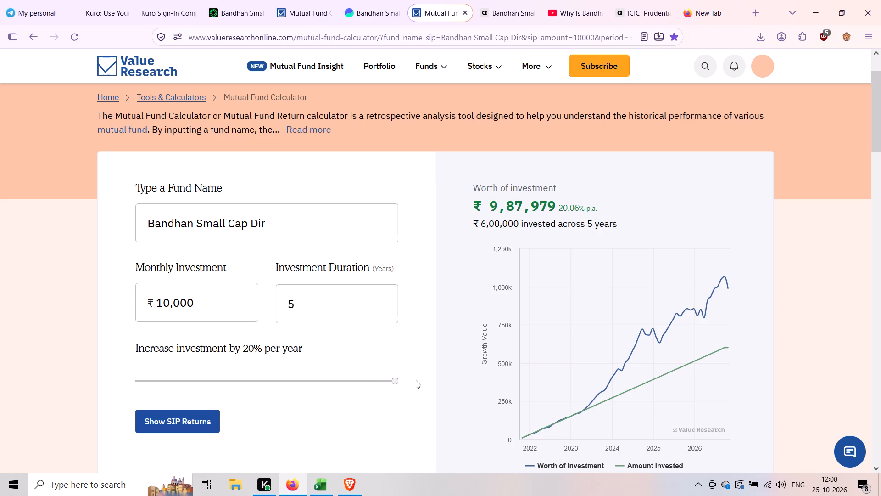
left_click_drag(416, 380, 416, 380)
left_click(201, 422)
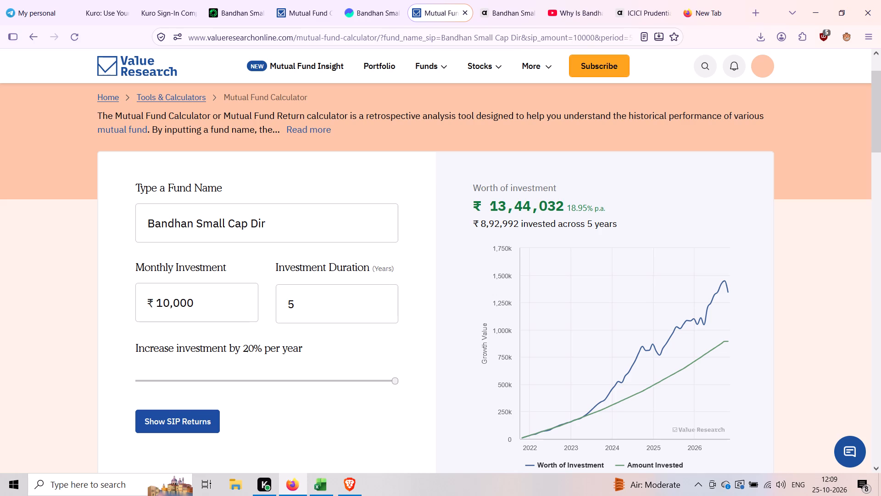
left_click_drag(508, 208, 585, 190)
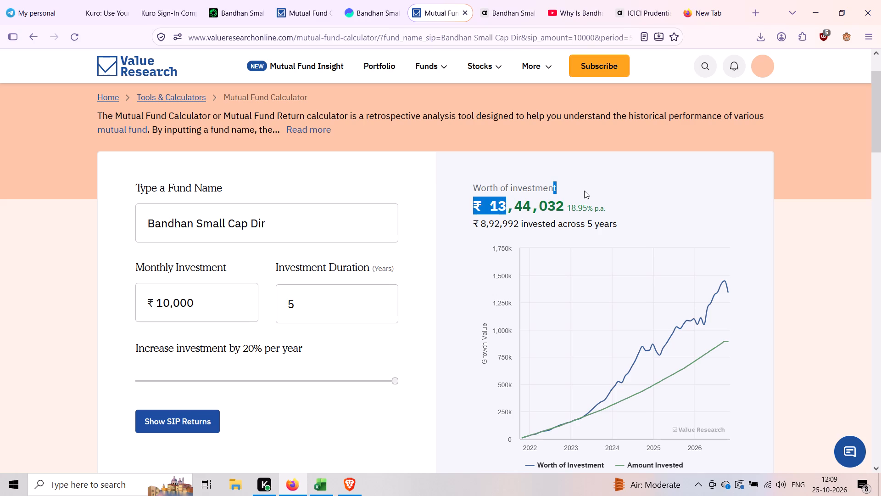
left_click(573, 210)
left_click_drag(573, 210, 589, 204)
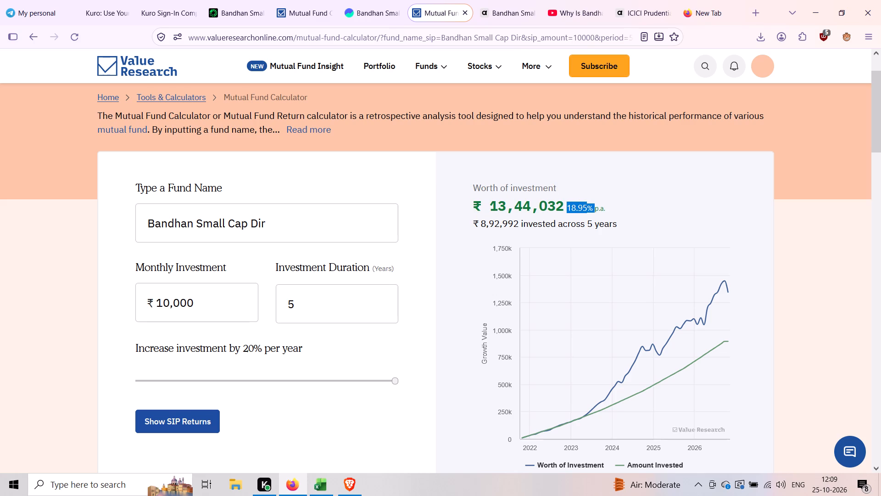
left_click_drag(589, 204, 599, 203)
In the Mutual Fund Calculator, change the fund to ICICI Pru Small Cap Dir, calculate its SIP returns and check the resulting worth and yearly return.
left_click(632, 10)
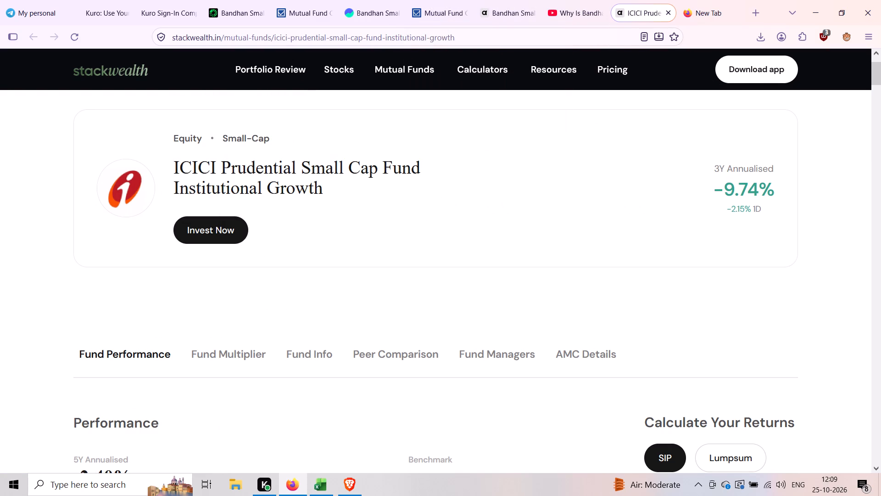
left_click(420, 0)
left_click(271, 234)
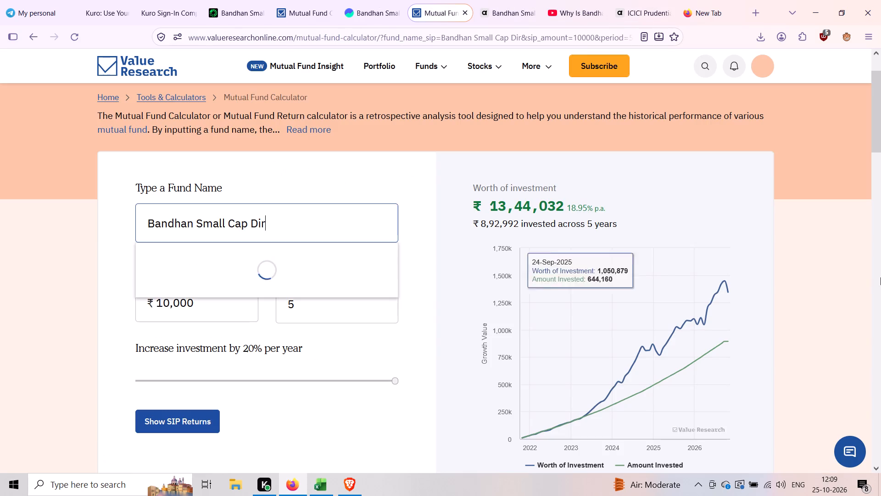
key("BackSpace")
key("BackSpace")
key("BackSpace")
key("BackSpace")
key("BackSpace")
key("BackSpace")
key("BackSpace")
key("BackSpace")
key("BackSpace")
key("BackSpace")
key("BackSpace")
key("BackSpace")
key("BackSpace")
key("BackSpace")
key("BackSpace")
key("BackSpace")
key("BackSpace")
key("BackSpace")
key("BackSpace")
key("BackSpace")
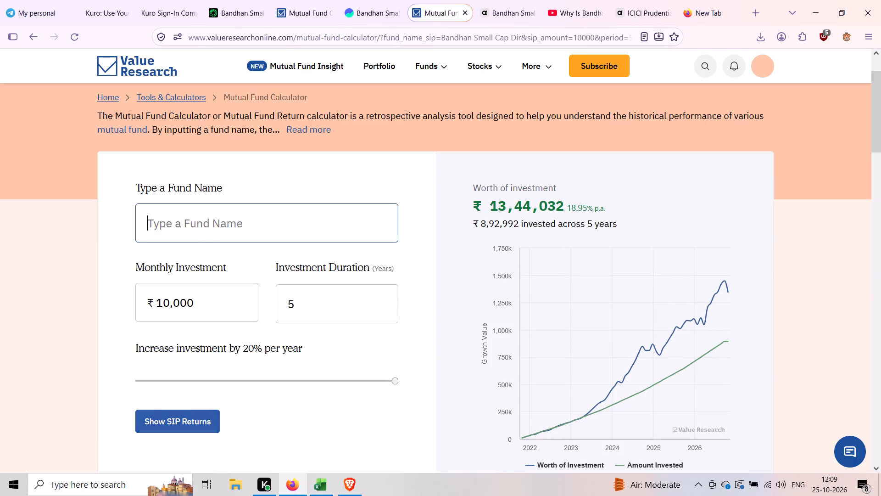
type("io")
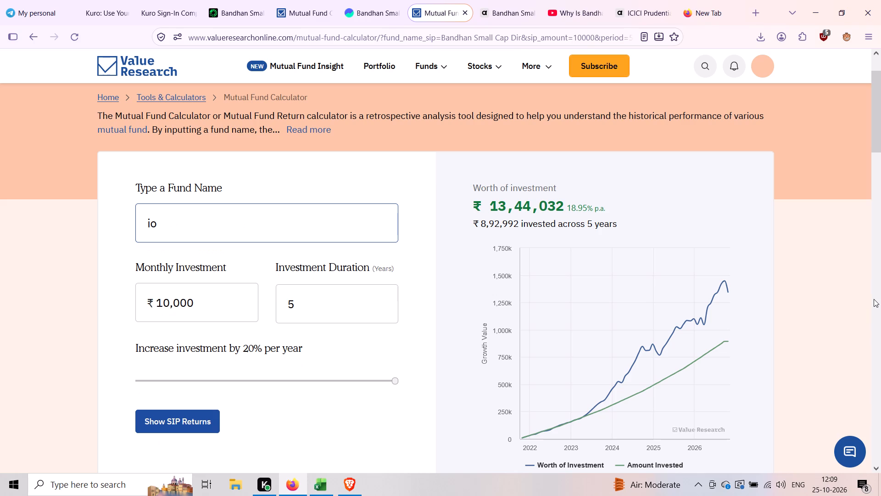
key("BackSpace")
type("cici pru")
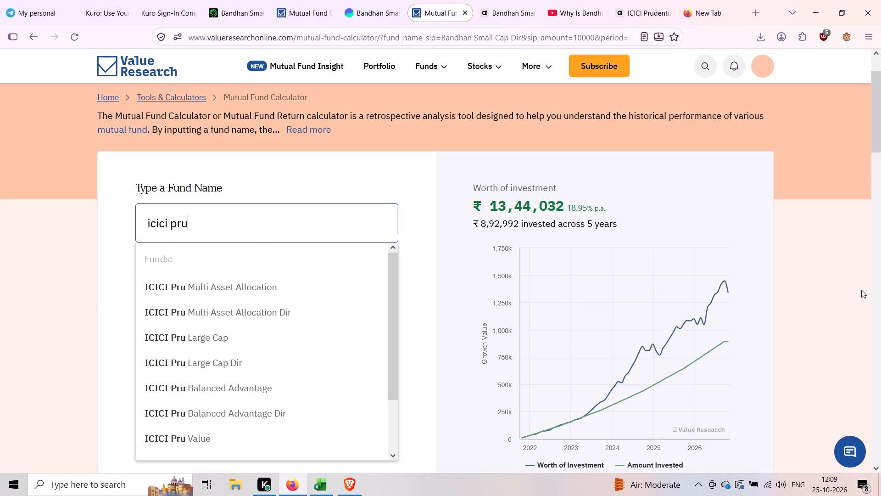
scroll(305, 361, "down", 3)
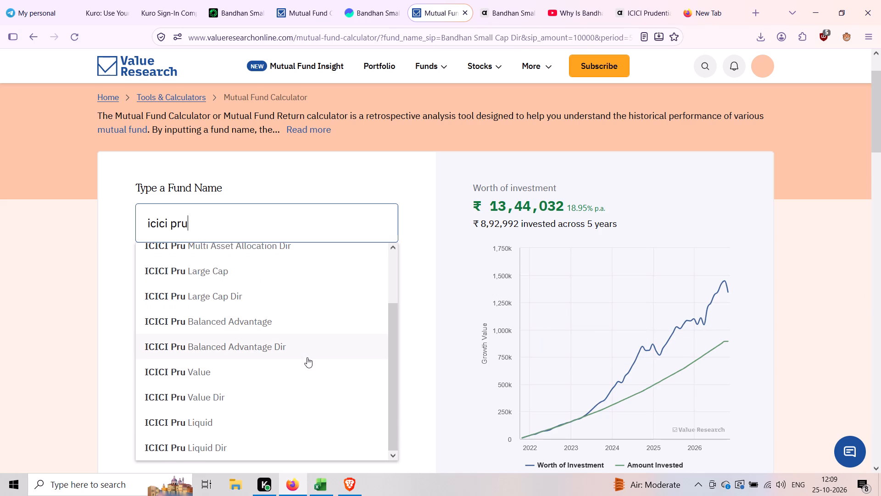
scroll(307, 357, "up", 6)
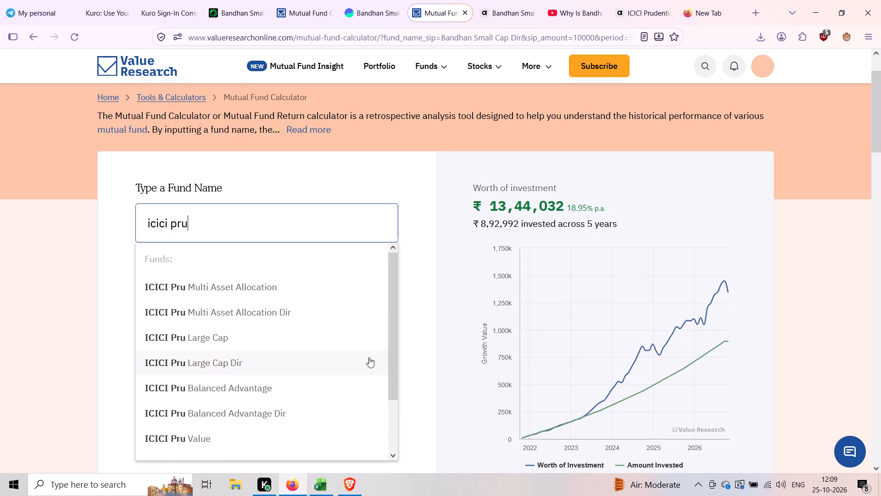
key("space")
type("s")
key("m")
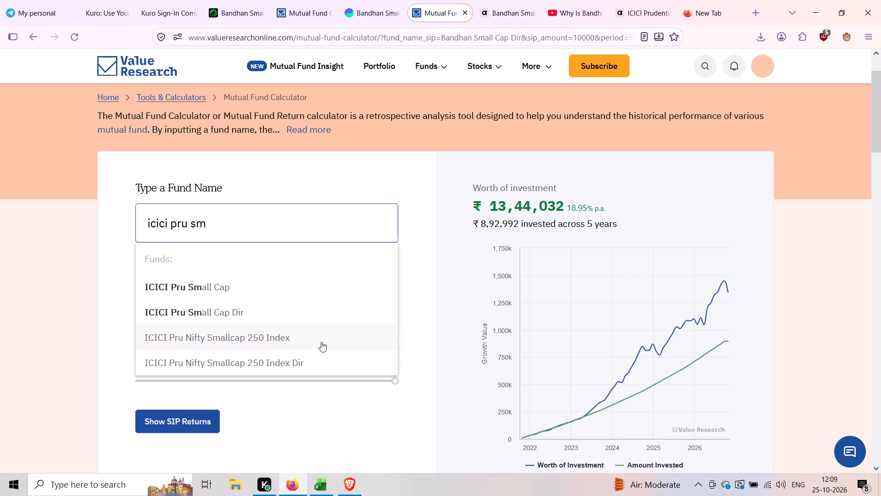
left_click(313, 316)
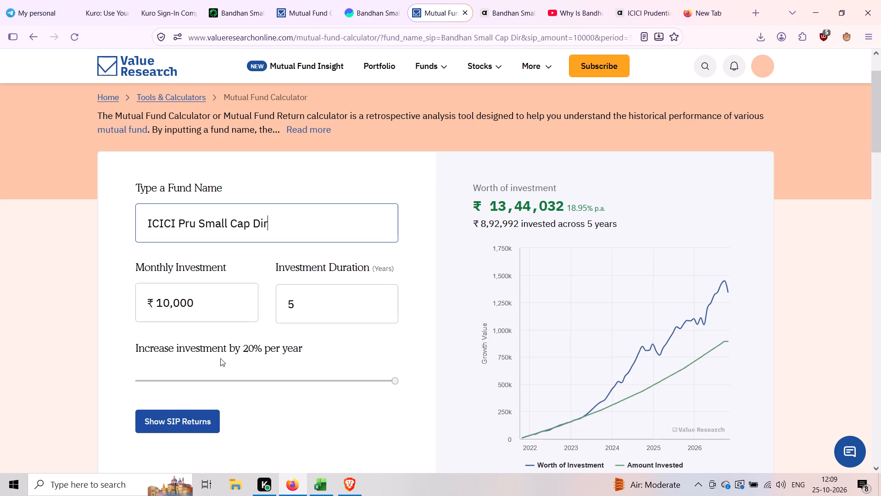
left_click(211, 307)
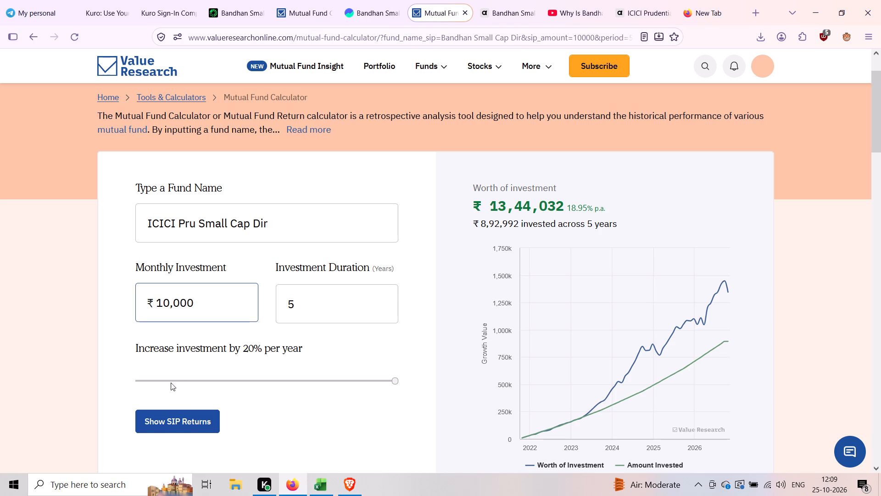
left_click(175, 422)
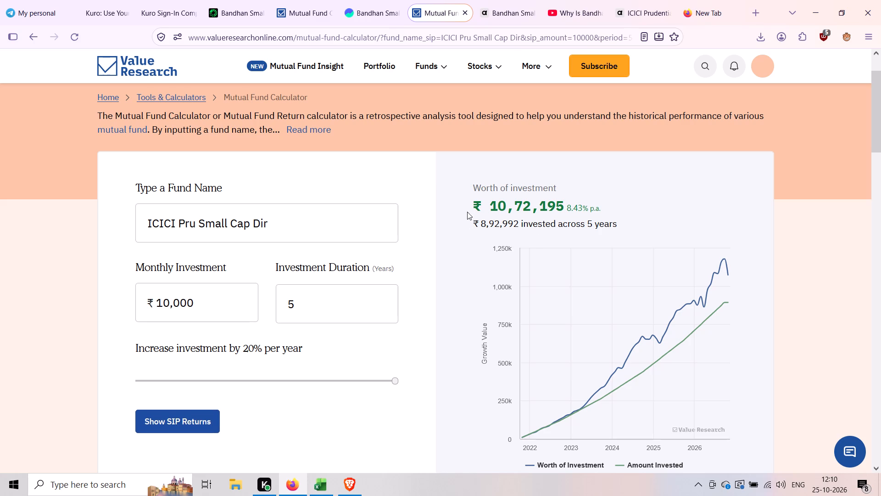
left_click_drag(468, 206, 621, 220)
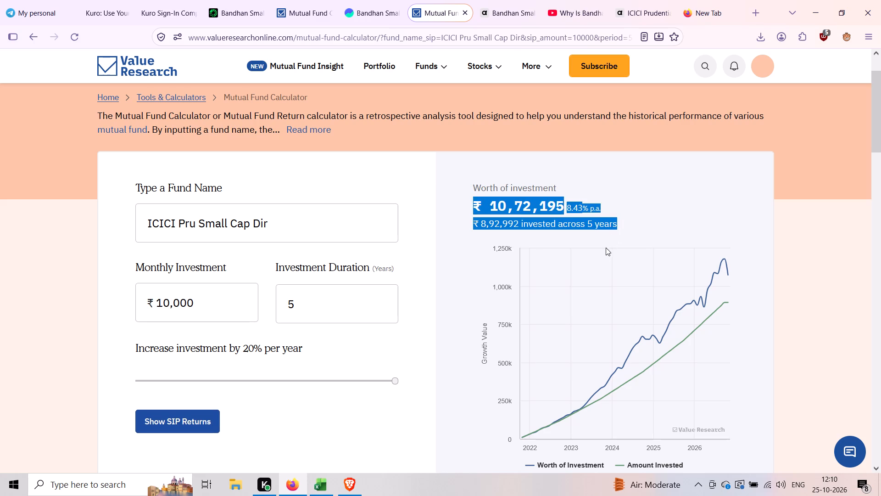
left_click(422, 310)
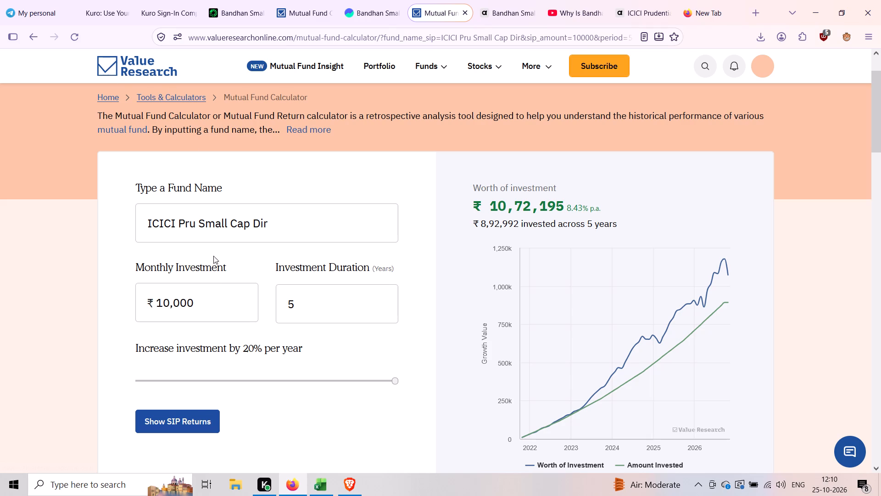
left_click(369, 0)
left_click(424, 0)
left_click_drag(564, 207, 605, 200)
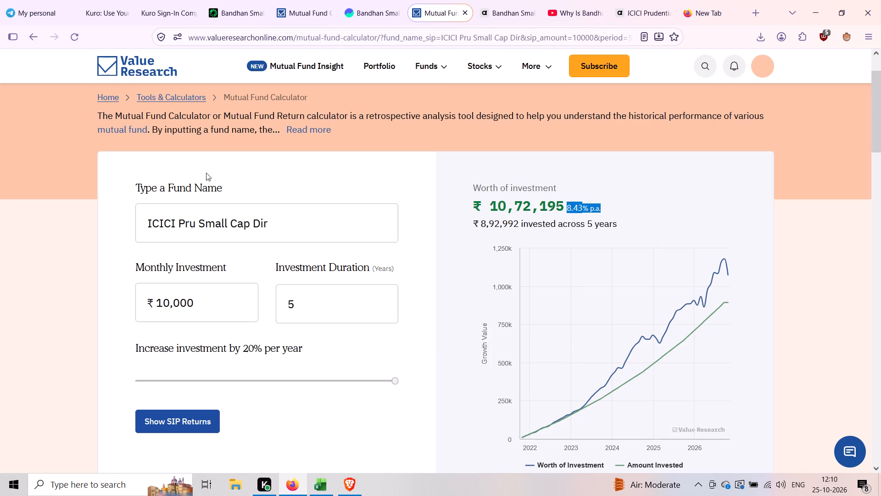
Examine the performance chart and fund multiplier on Stackwealth's ICICI Prudential Small Cap Fund Institutional Growth page.
left_click(717, 1)
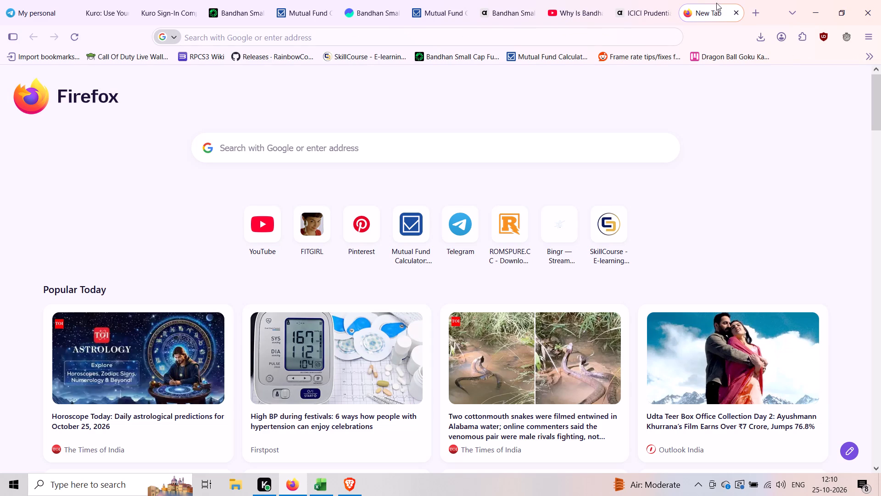
left_click(653, 10)
scroll(406, 241, "down", 5)
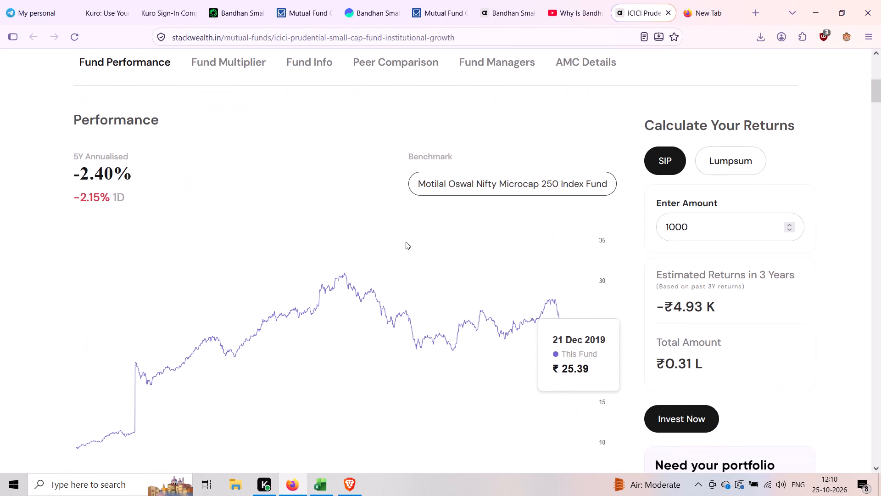
scroll(406, 242, "down", 5)
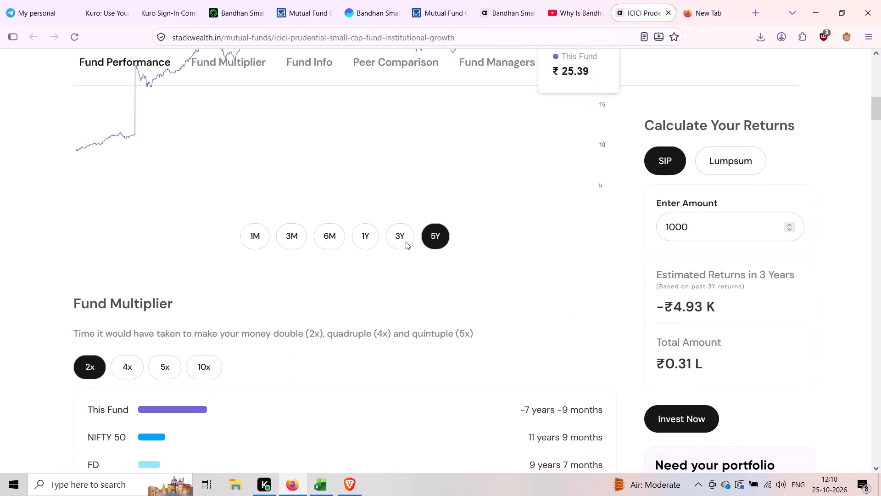
scroll(406, 242, "down", 3)
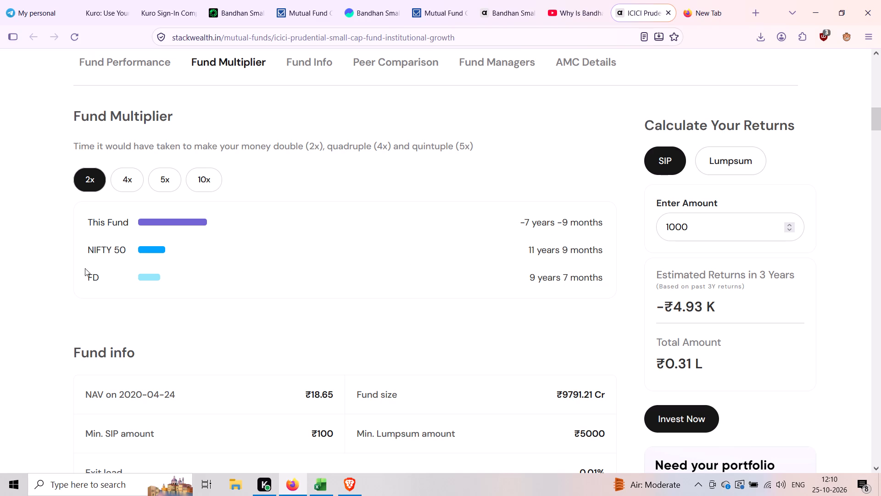
Search Google for "why mutual funds are going down" and read the expanded AI Overview's key reasons for the decline.
left_click(705, 0)
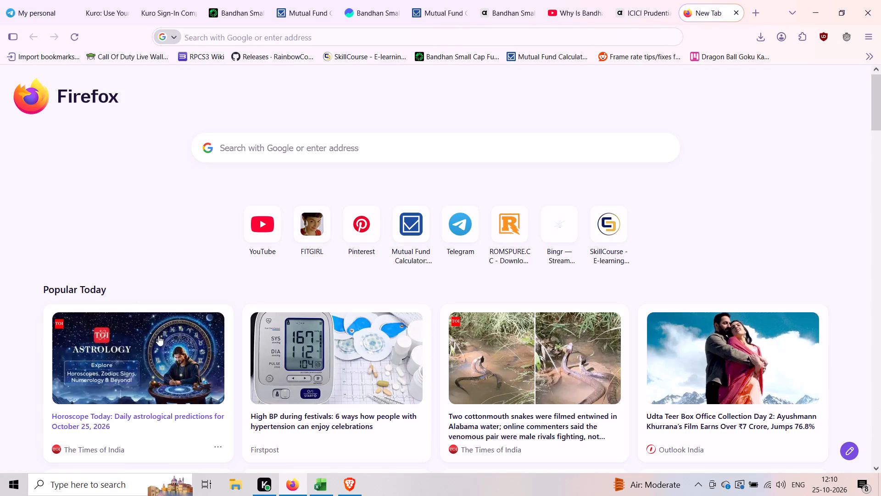
left_click(328, 151)
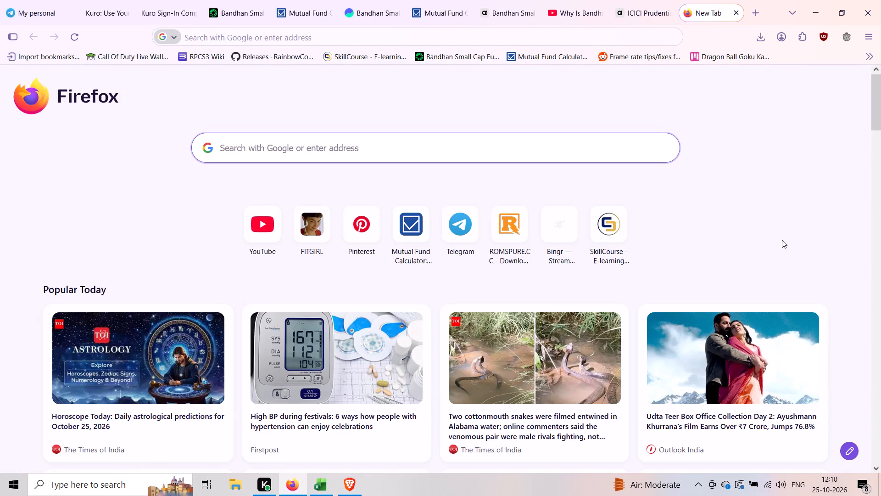
type("why funds")
key("space")
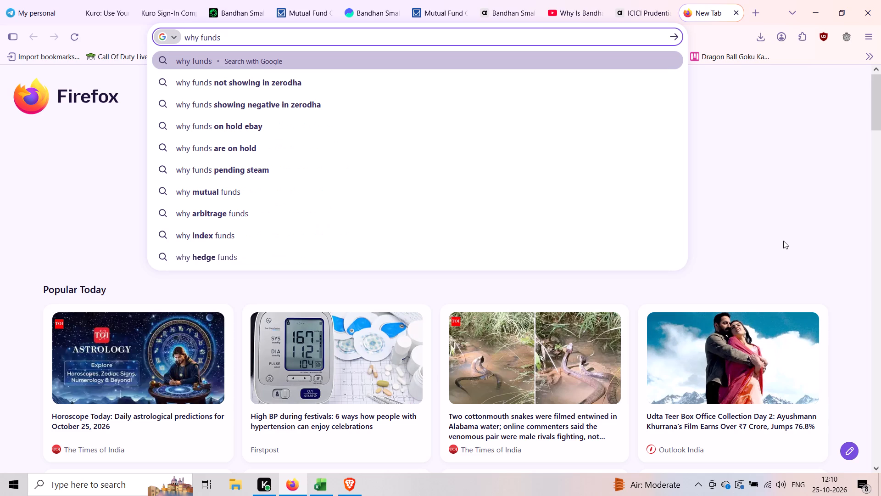
key("BackSpace")
key("BackSpace")
key("BackSpace")
key("BackSpace")
key("BackSpace")
key("BackSpace")
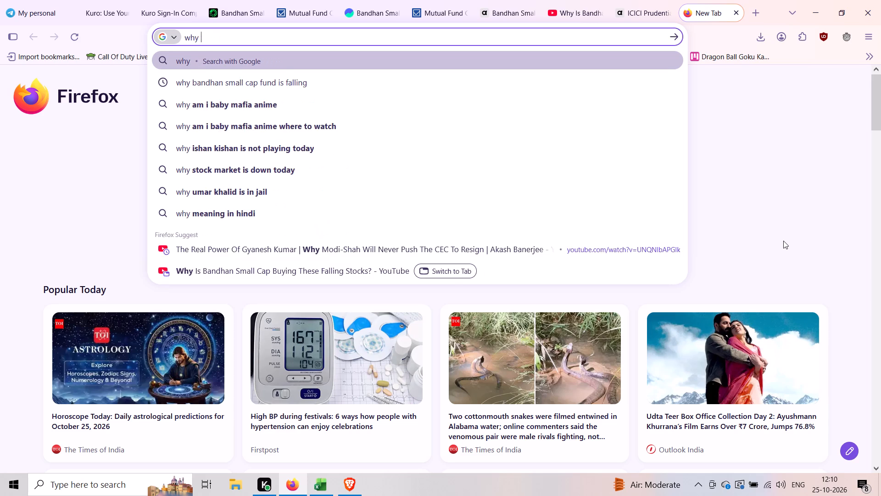
type("mutual funds are")
key("space")
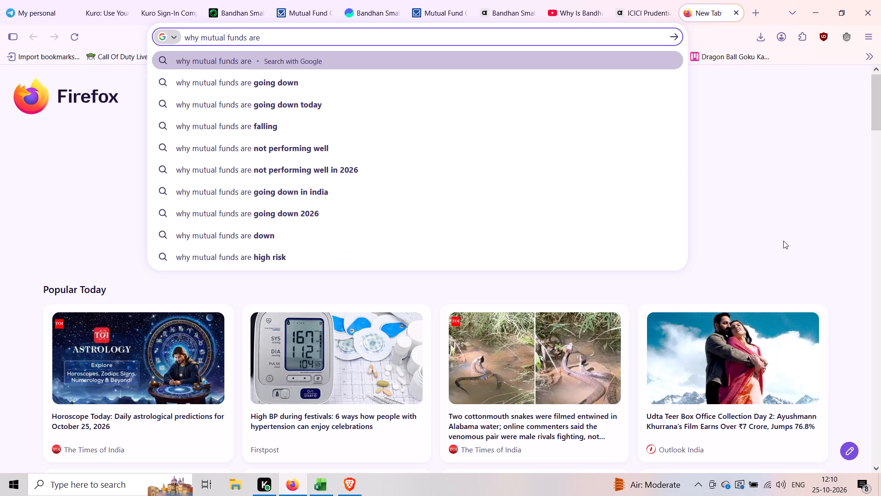
key("Down")
key("Down")
key("Up")
key("Return")
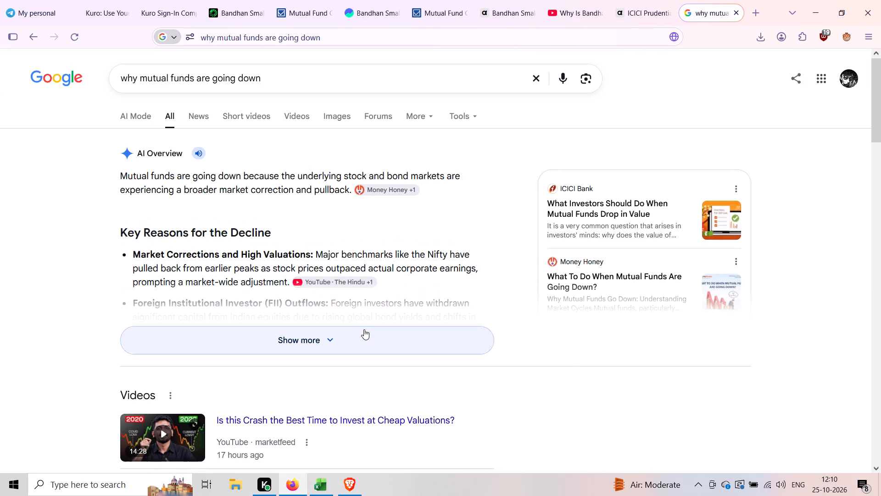
left_click(364, 332)
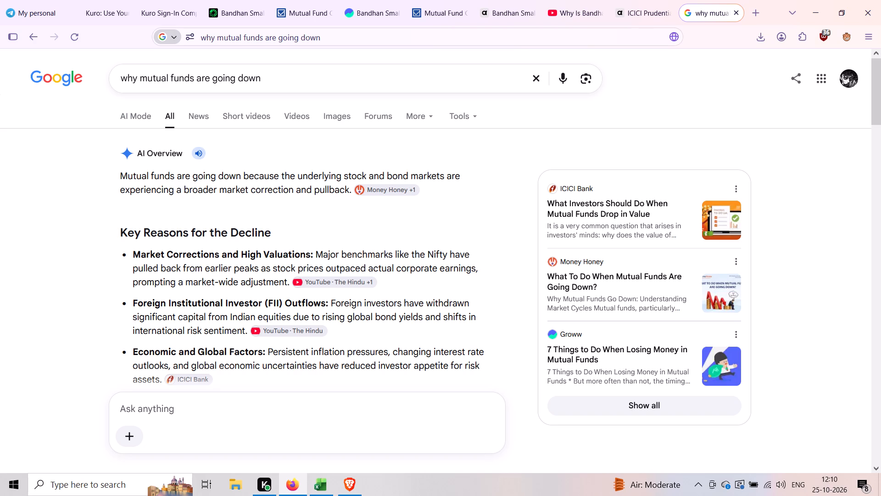
scroll(257, 280, "down", 1)
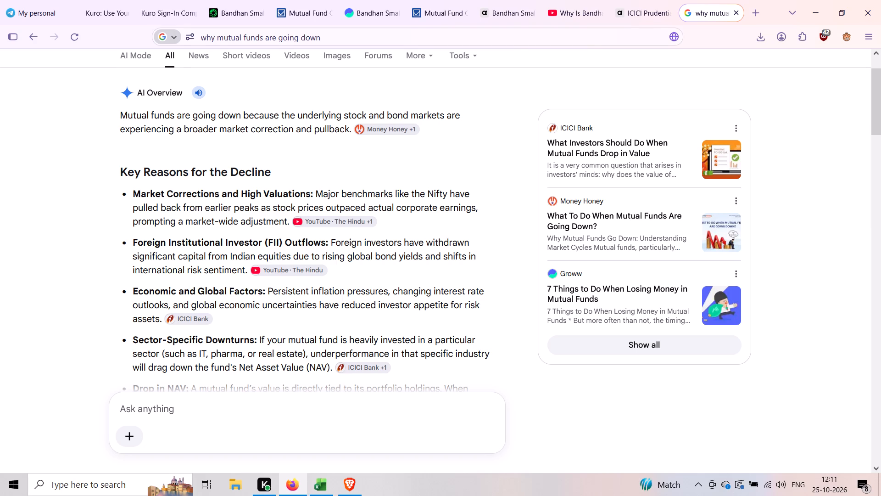
Open the Money Honey article cited in the overview and read its introduction and explanation of why mutual funds go down.
left_click(382, 130)
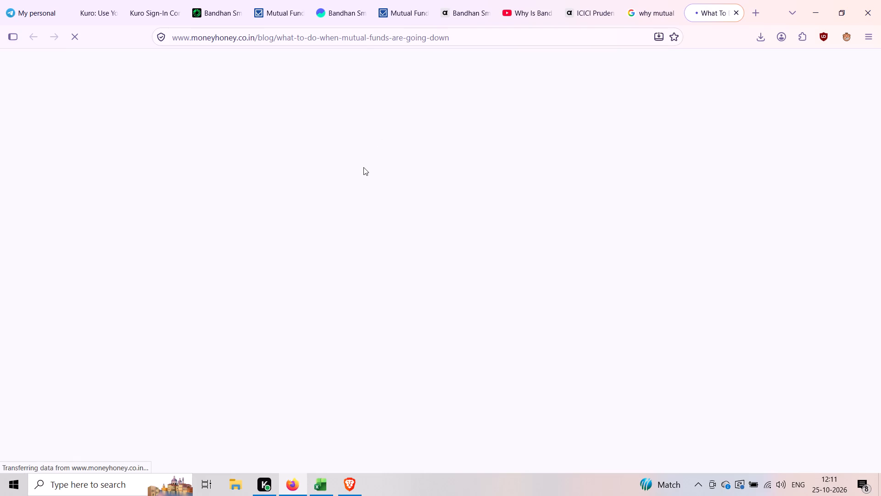
scroll(363, 167, "down", 1)
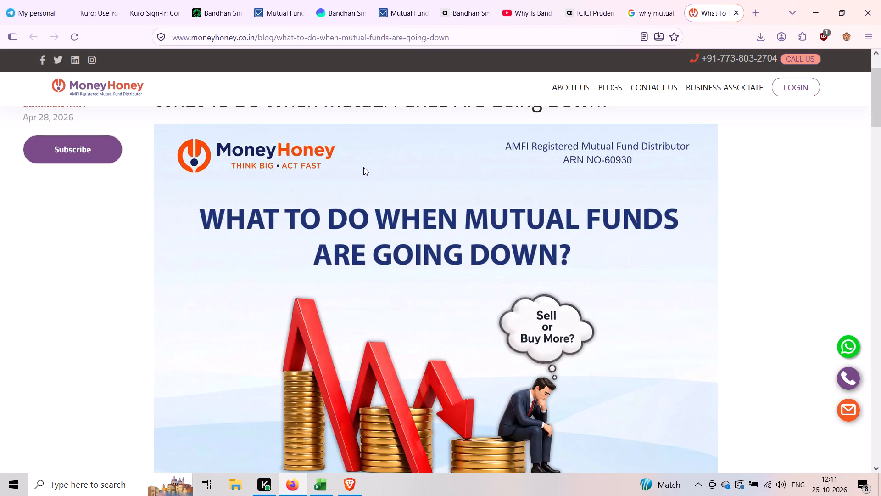
scroll(363, 167, "down", 5)
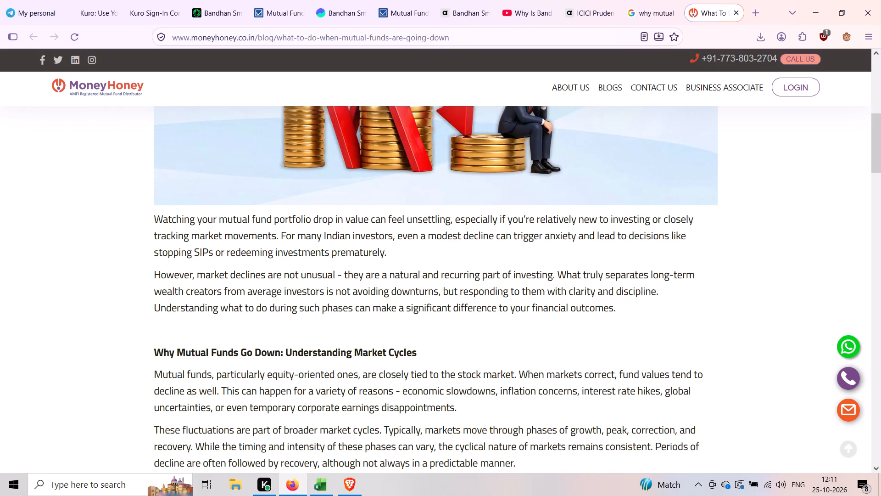
left_click_drag(171, 237, 351, 237)
left_click(726, 232)
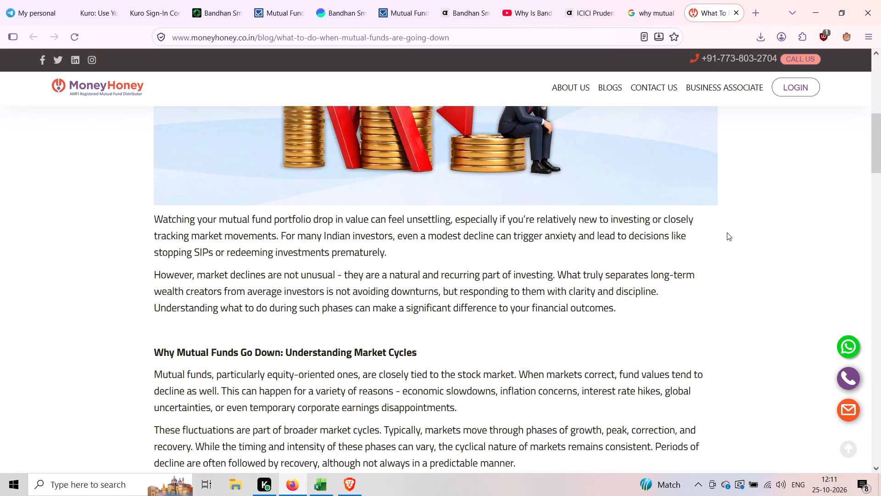
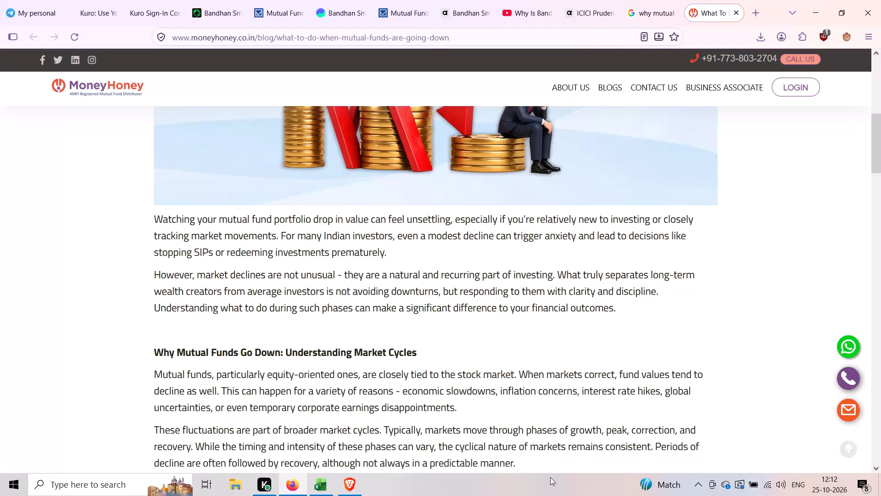
Read the article's section on short-term volatility versus long-term investing, including its closing advice on experienced investors.
scroll(348, 318, "down", 4)
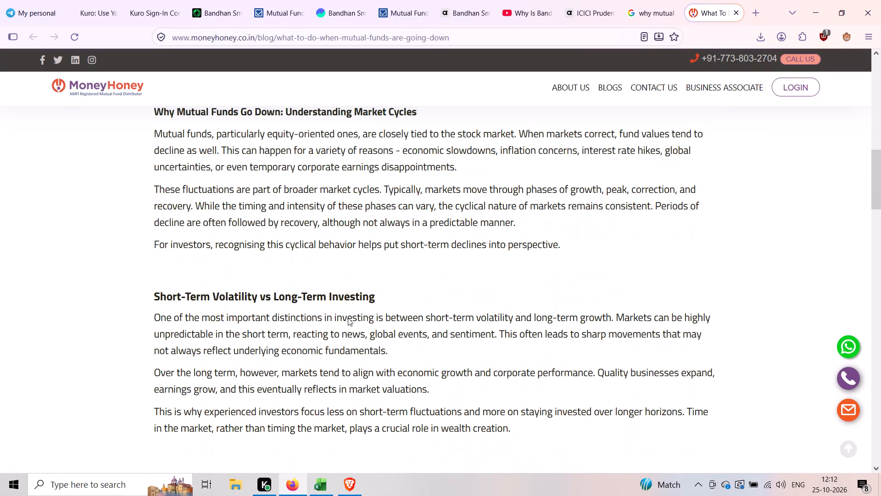
scroll(348, 318, "down", 5)
scroll(348, 318, "up", 5)
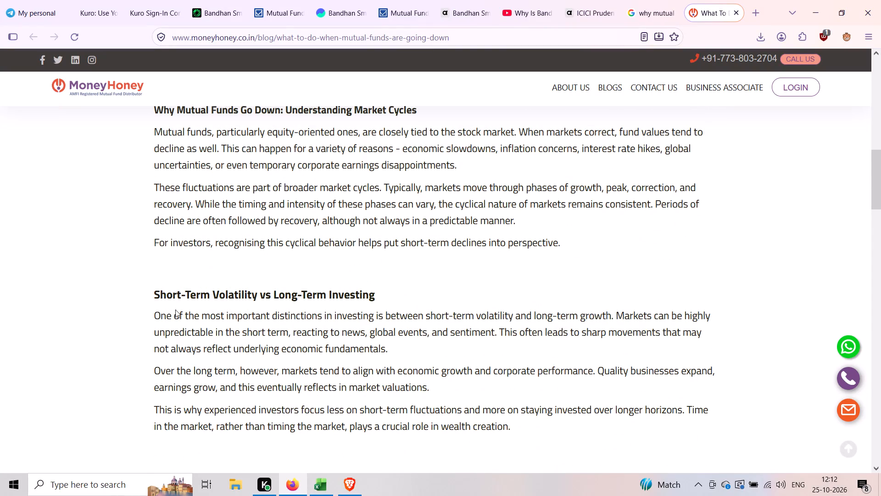
left_click_drag(164, 320, 361, 316)
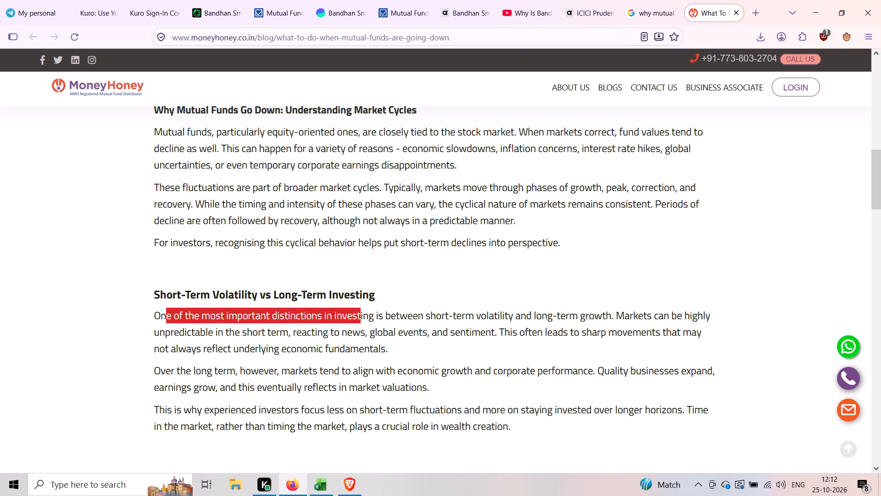
scroll(394, 335, "down", 1)
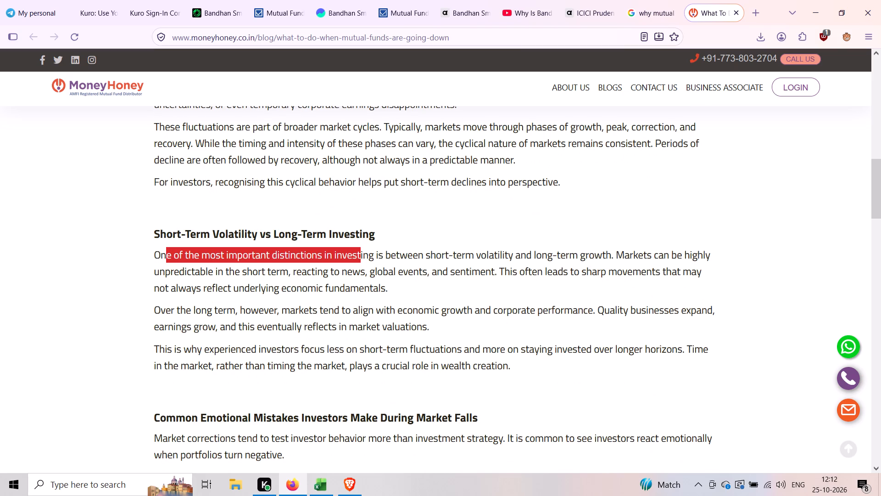
scroll(262, 292, "down", 1)
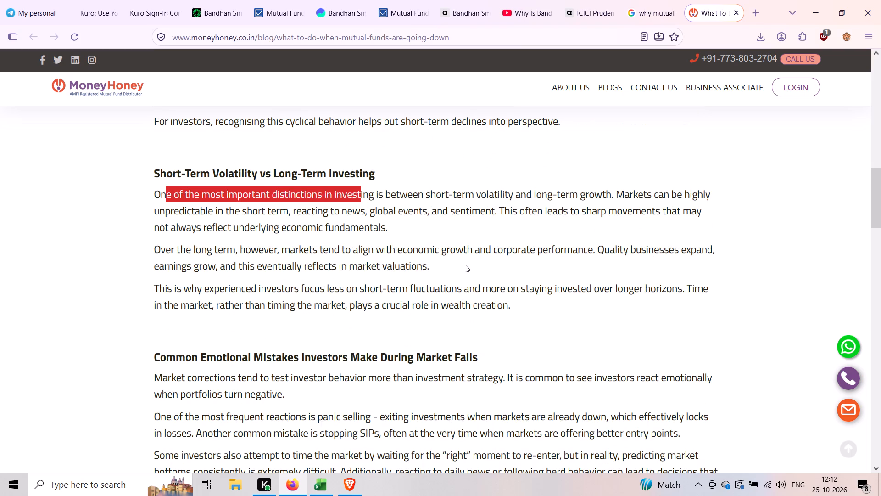
scroll(460, 270, "down", 1)
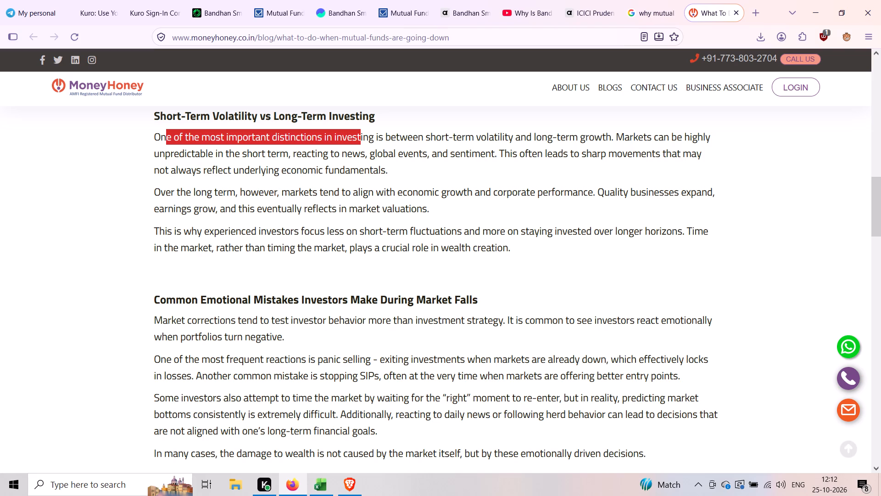
left_click(164, 263)
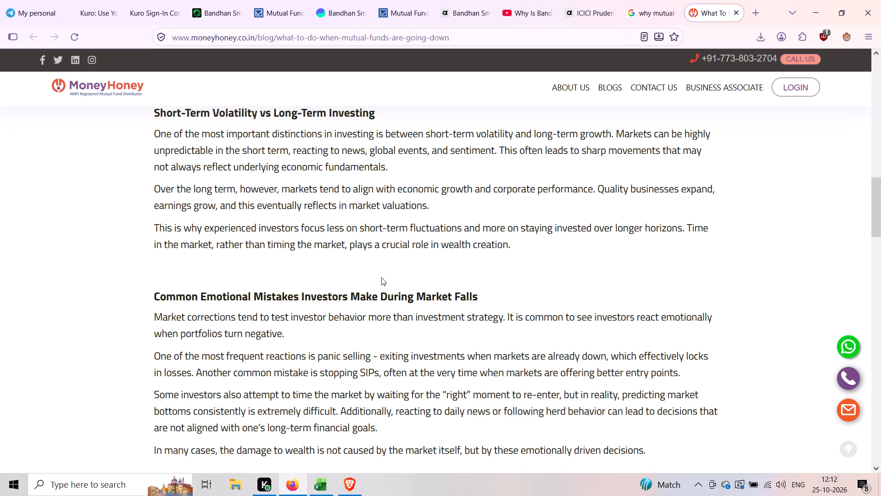
scroll(381, 277, "down", 1)
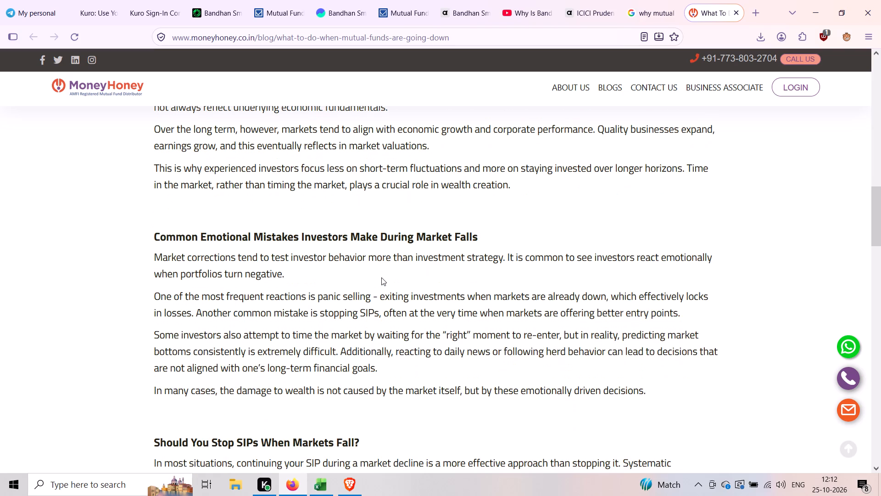
scroll(381, 277, "up", 1)
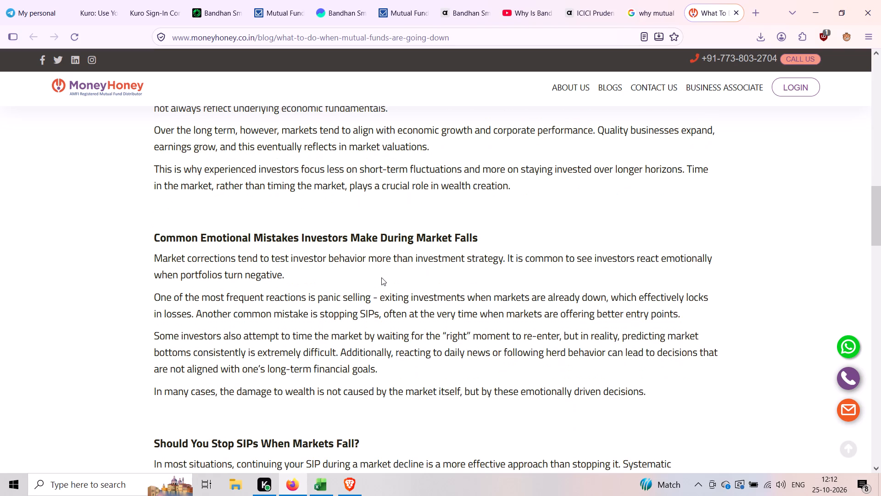
scroll(381, 277, "up", 1)
left_click_drag(151, 285, 173, 286)
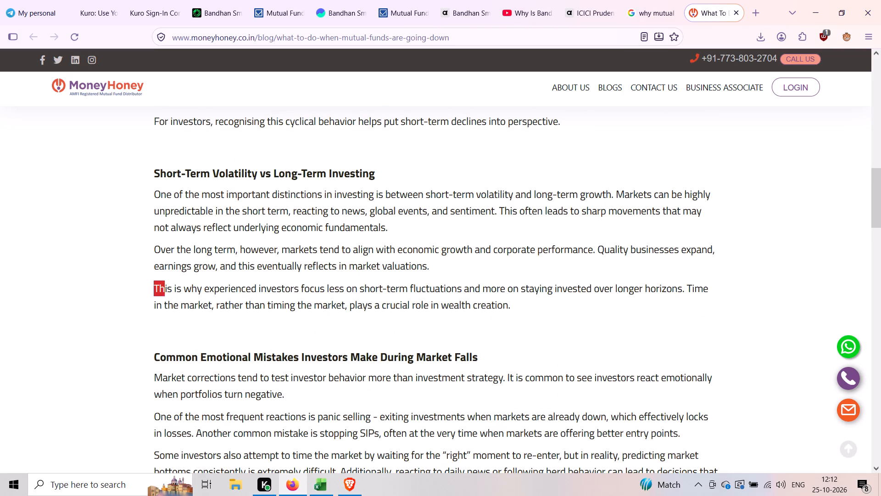
left_click_drag(173, 286, 642, 299)
scroll(641, 300, "down", 1)
left_click(666, 301)
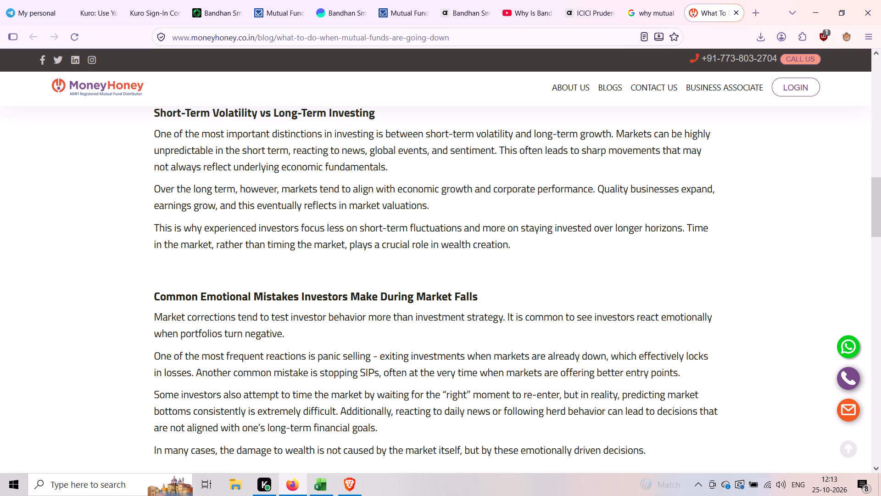
Read the article's section on common emotional mistakes investors make during market falls.
left_click_drag(154, 297, 463, 285)
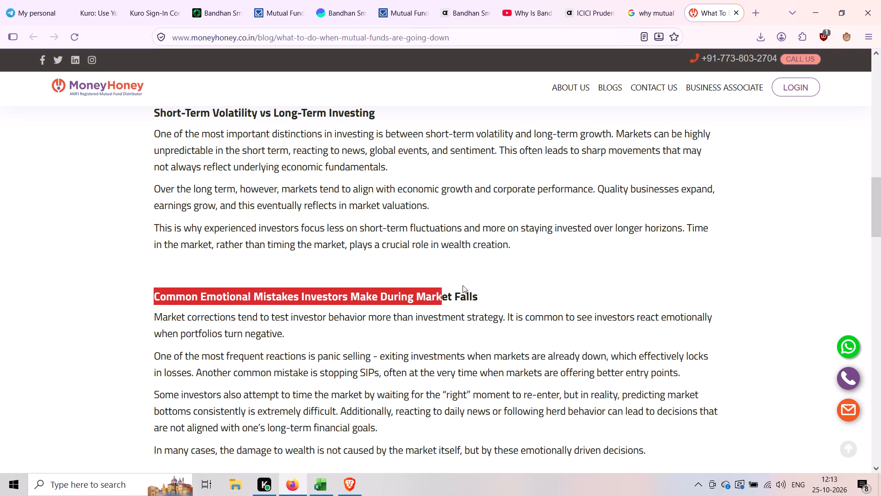
left_click_drag(463, 285, 698, 271)
scroll(709, 262, "down", 2)
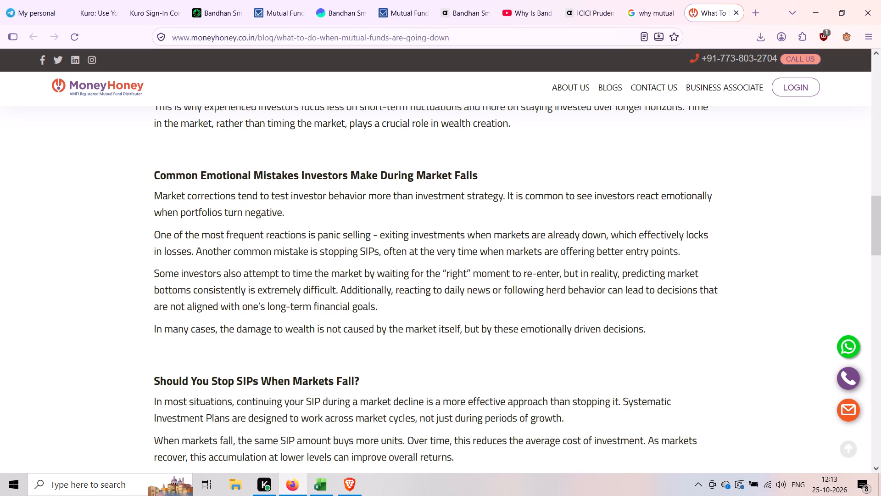
left_click_drag(147, 196, 714, 181)
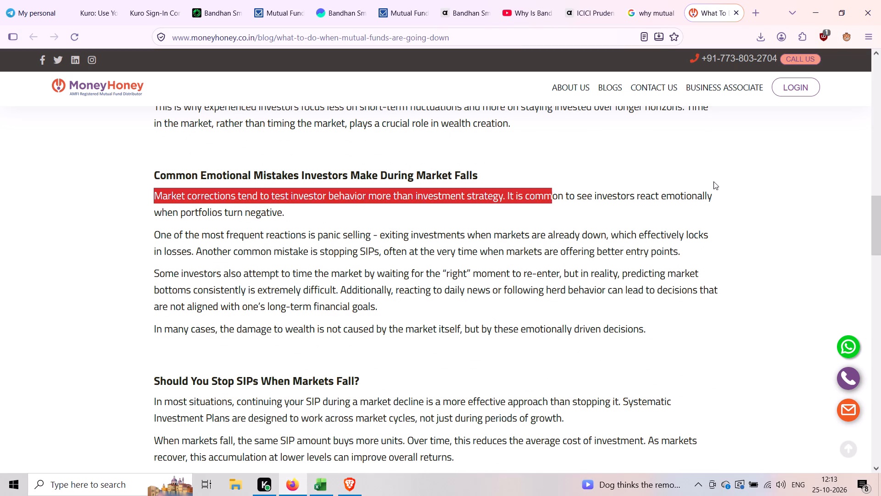
left_click_drag(714, 181, 743, 336)
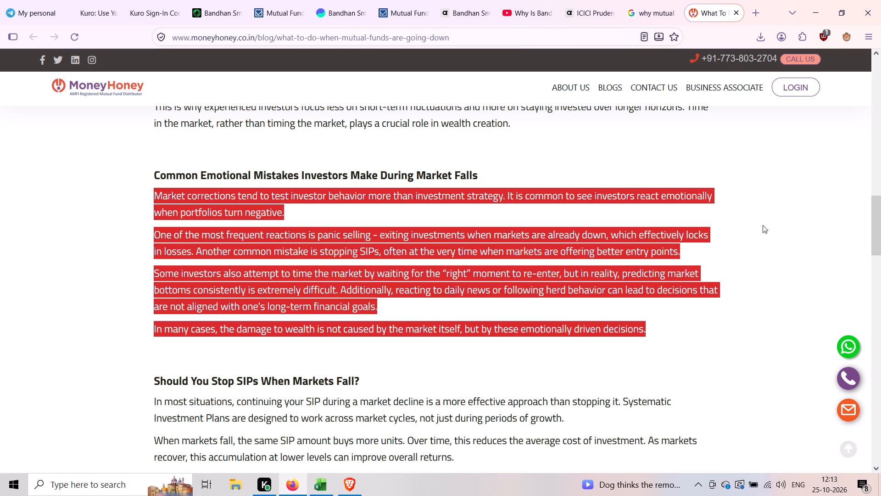
left_click(757, 199)
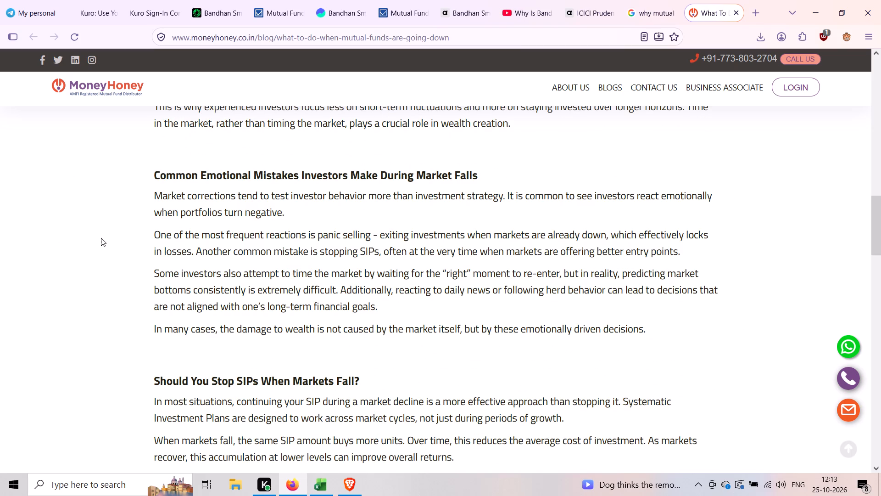
left_click_drag(143, 186, 647, 229)
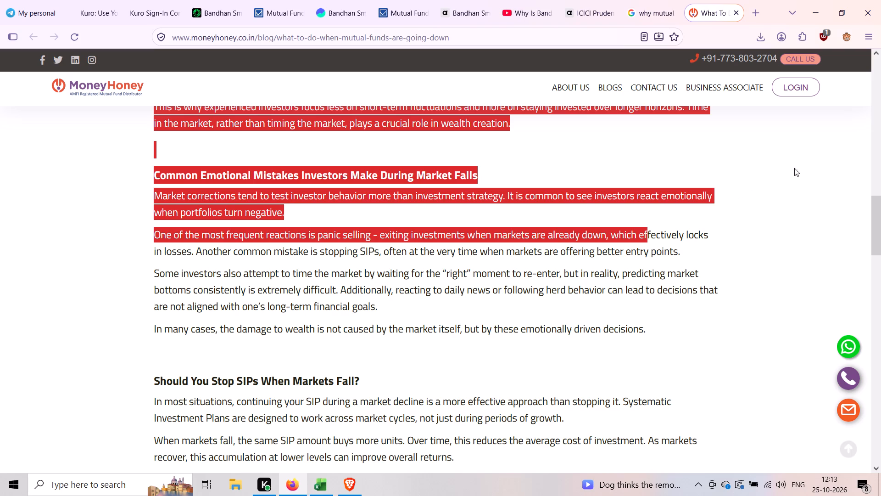
left_click(814, 153)
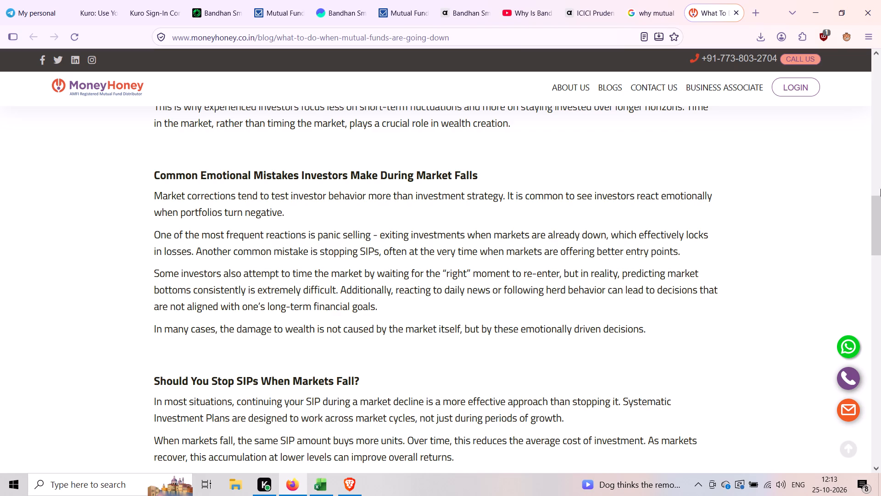
Go back through the market cycles section and reread the paragraphs on short-term volatility versus long-term investing.
left_click_drag(880, 181, 880, 133)
left_click_drag(874, 179, 880, 214)
scroll(90, 224, "up", 4)
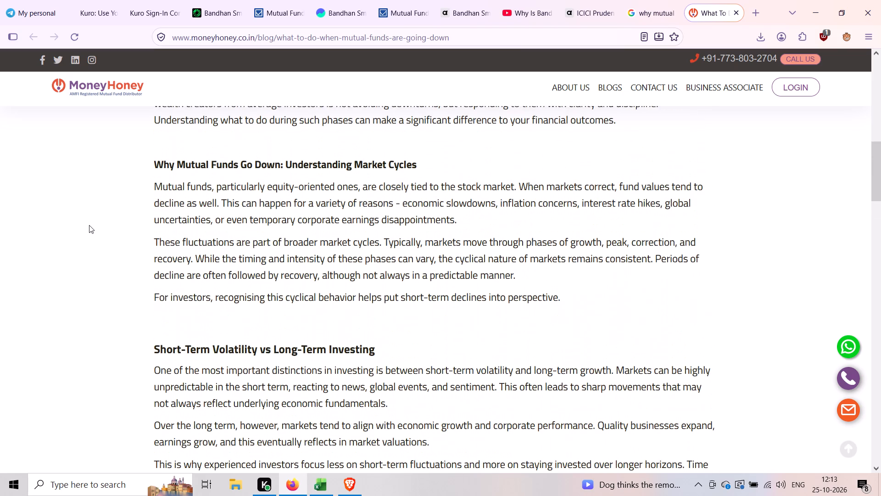
scroll(94, 229, "down", 3)
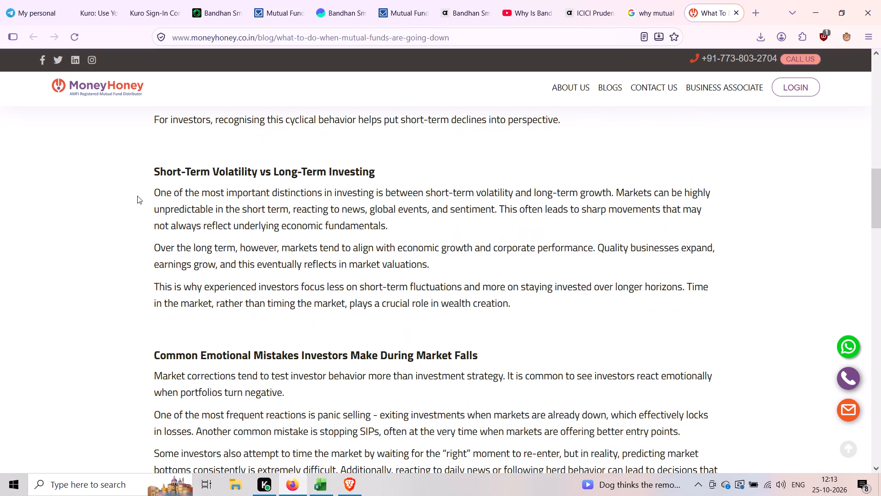
left_click_drag(151, 191, 538, 311)
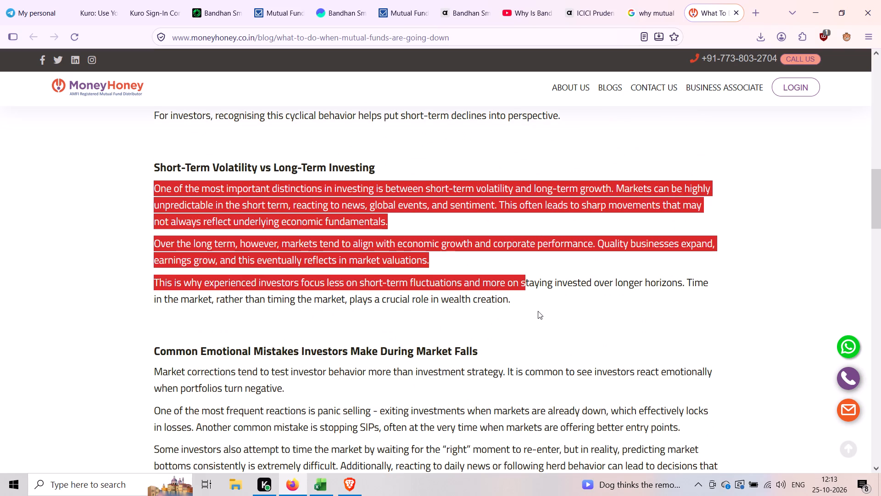
left_click_drag(538, 311, 539, 314)
left_click(78, 267)
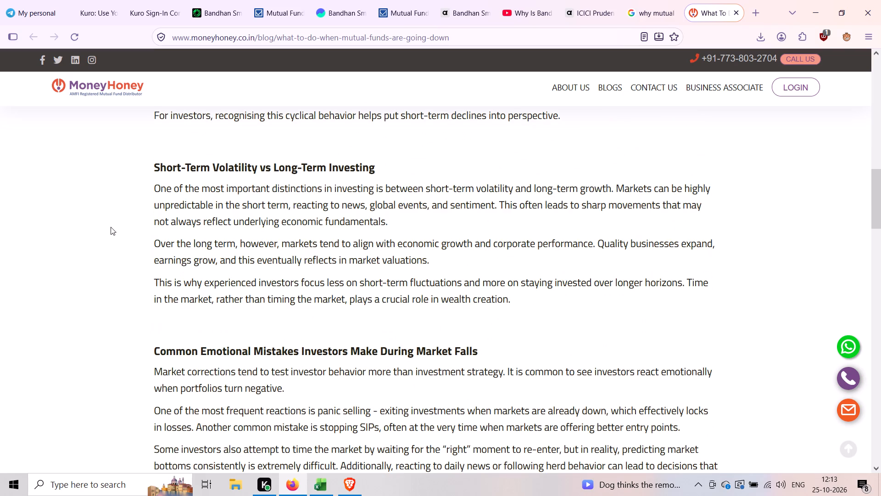
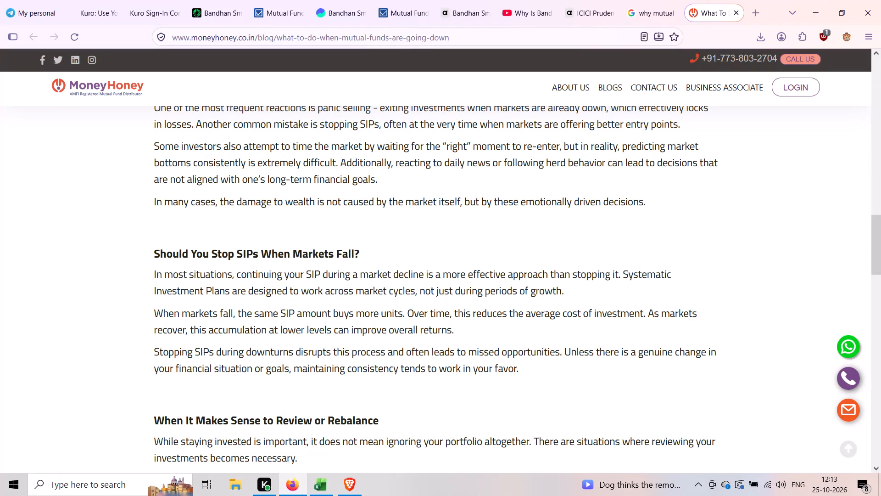
Read the article's sections on whether to stop SIPs when markets fall and when to review or rebalance a portfolio.
scroll(351, 284, "down", 1)
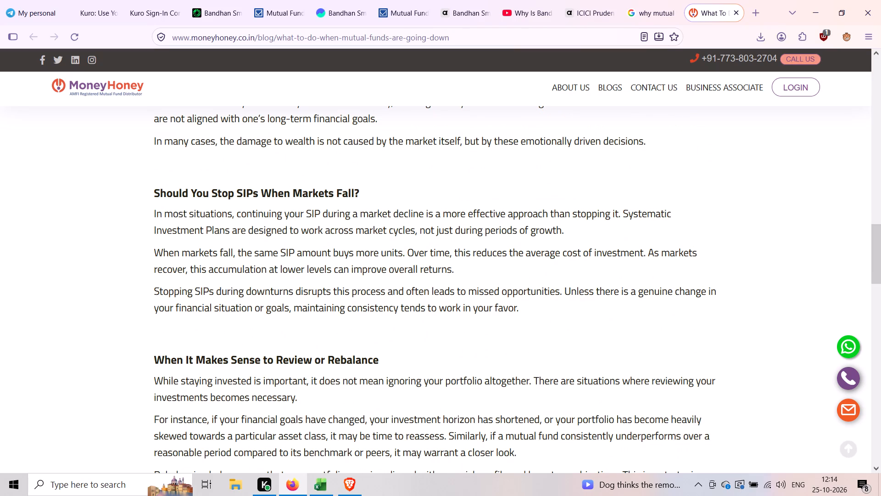
scroll(293, 264, "down", 2)
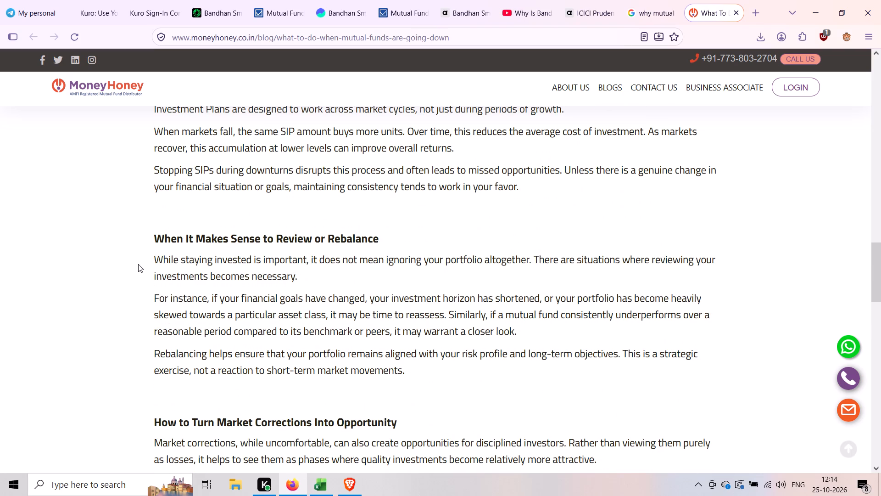
left_click_drag(134, 266, 365, 287)
left_click(750, 293)
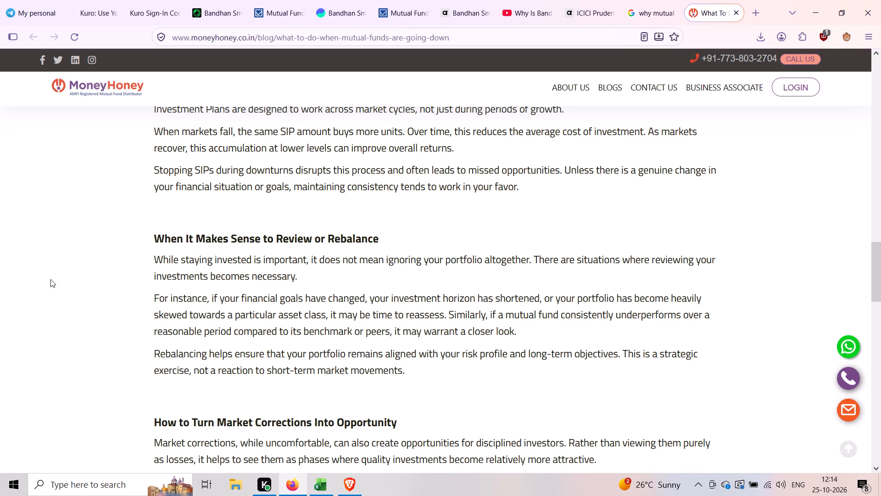
left_click_drag(127, 276, 526, 311)
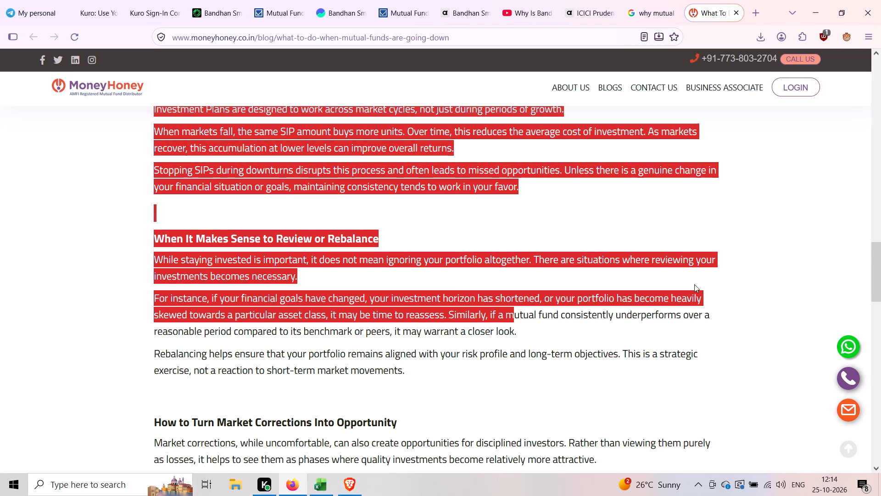
left_click(723, 246)
Read the article's remaining sections on turning corrections into opportunity and seeking professional advice, plus its conclusion and FAQs.
scroll(717, 256, "down", 5)
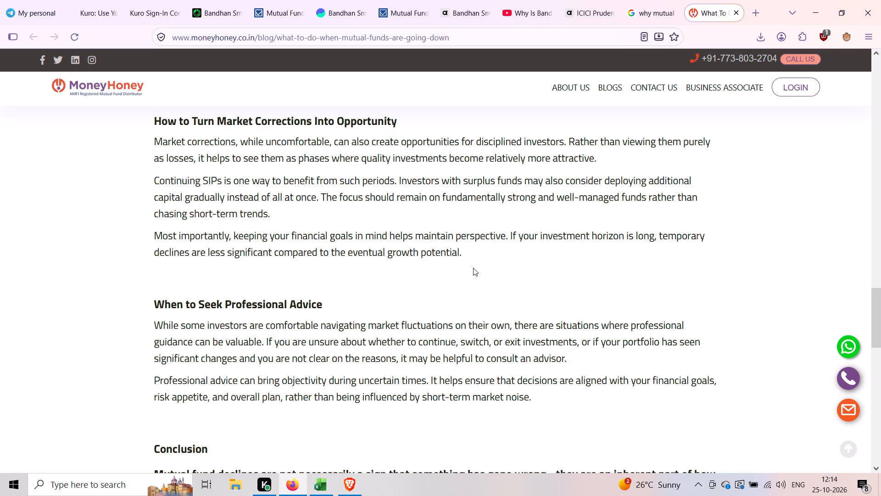
scroll(473, 268, "down", 4)
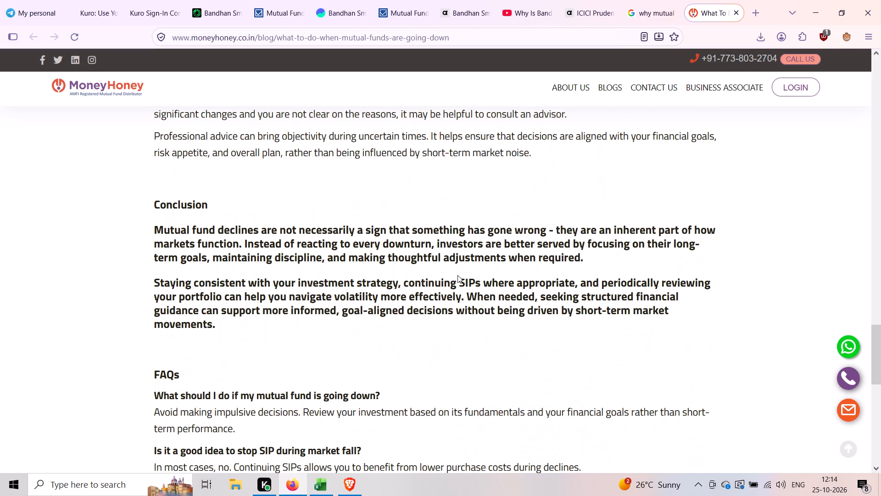
scroll(242, 247, "down", 3)
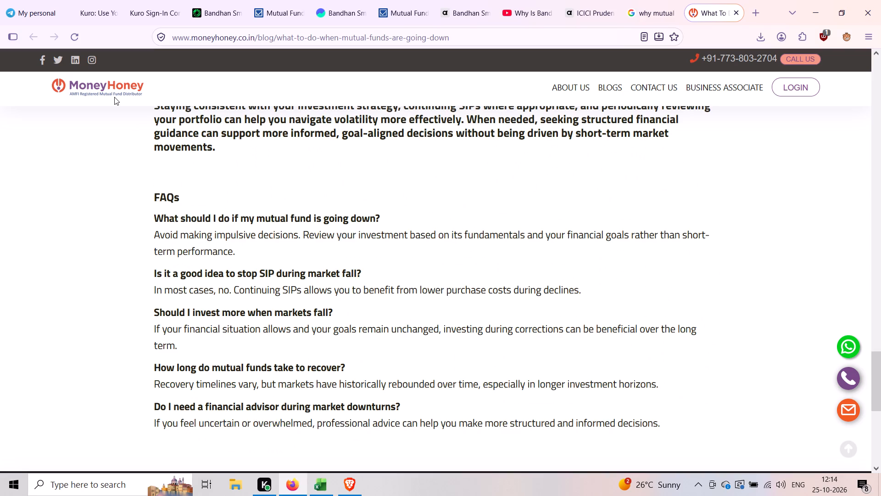
Return to the Google results on why mutual funds are going down and review the AI summary and the videos.
left_click(649, 1)
scroll(357, 210, "down", 2)
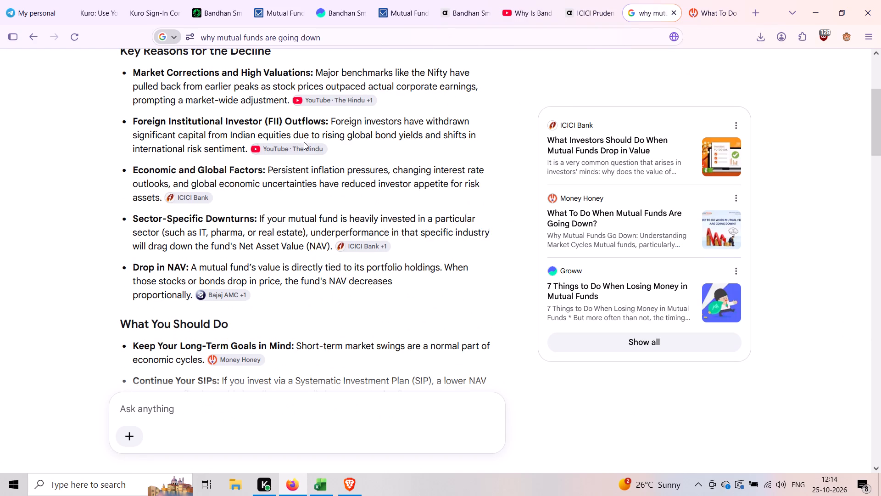
scroll(129, 243, "down", 5)
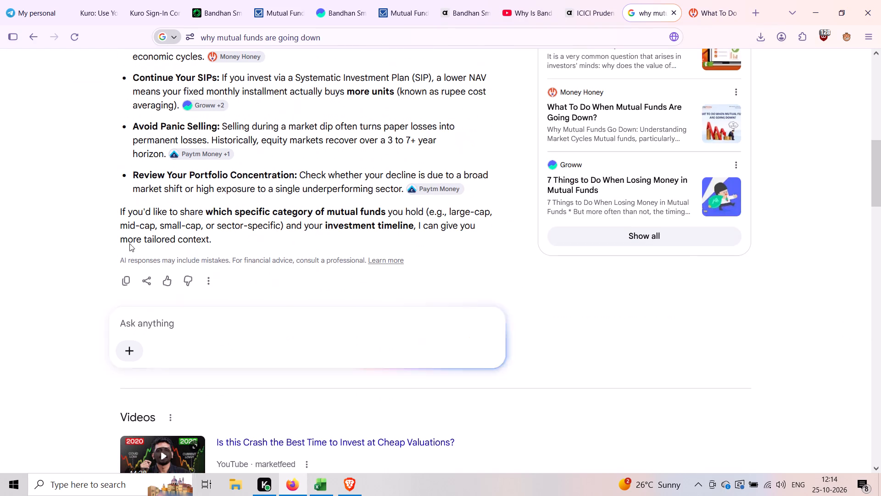
scroll(129, 243, "down", 9)
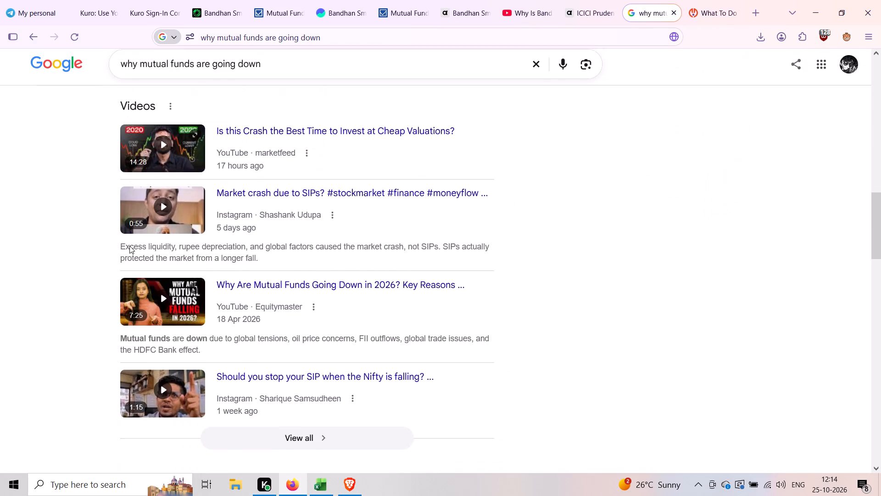
Switch to the ET Money page for Bandhan Small Cap Fund and examine its historical NAV chart and fund overview.
left_click(587, 2)
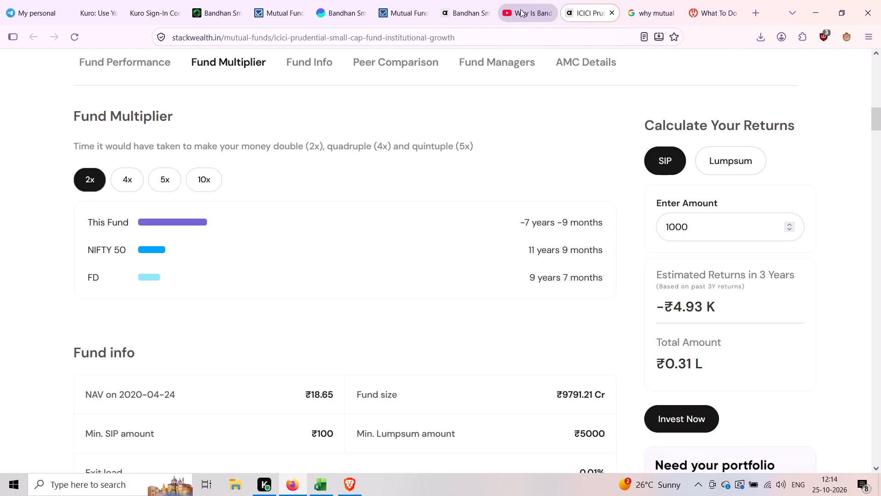
left_click(270, 0)
left_click(213, 10)
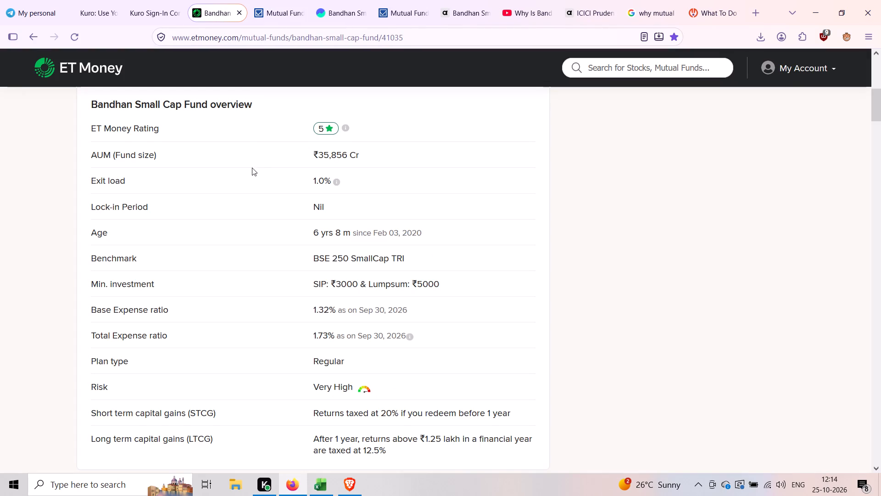
scroll(254, 176, "up", 5)
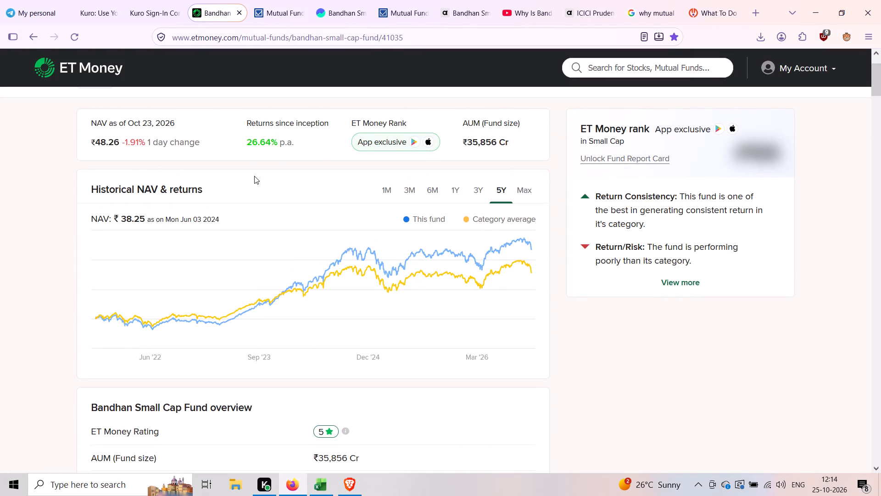
scroll(253, 177, "down", 3)
scroll(251, 181, "up", 2)
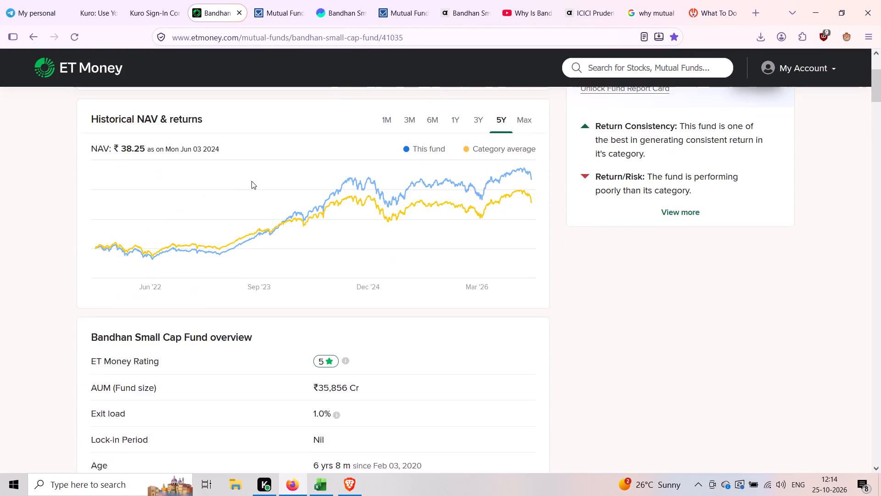
scroll(251, 181, "up", 1)
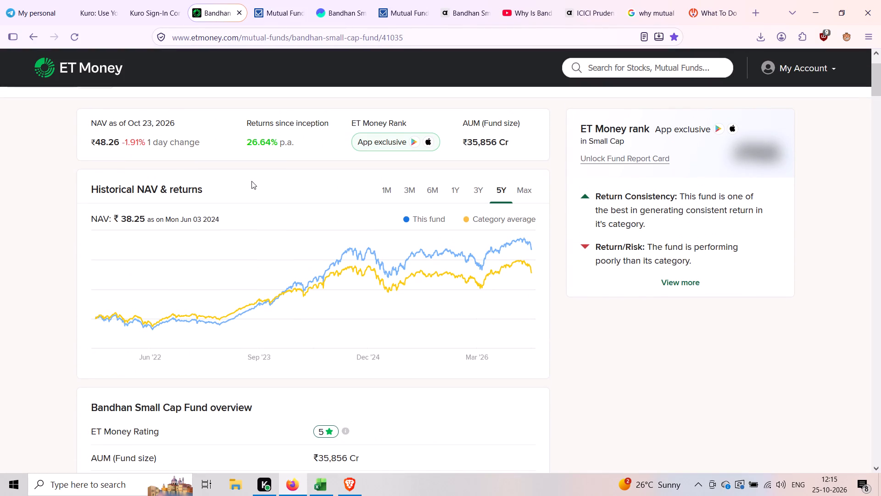
scroll(248, 184, "up", 4)
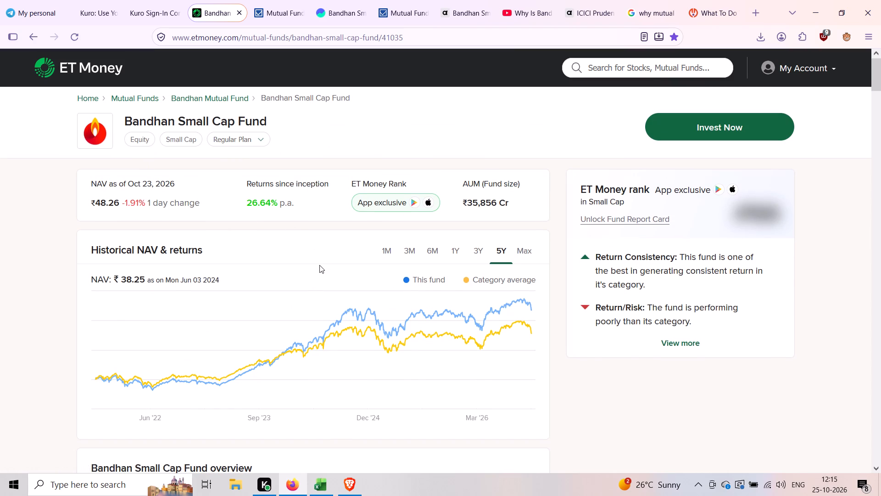
scroll(319, 265, "down", 2)
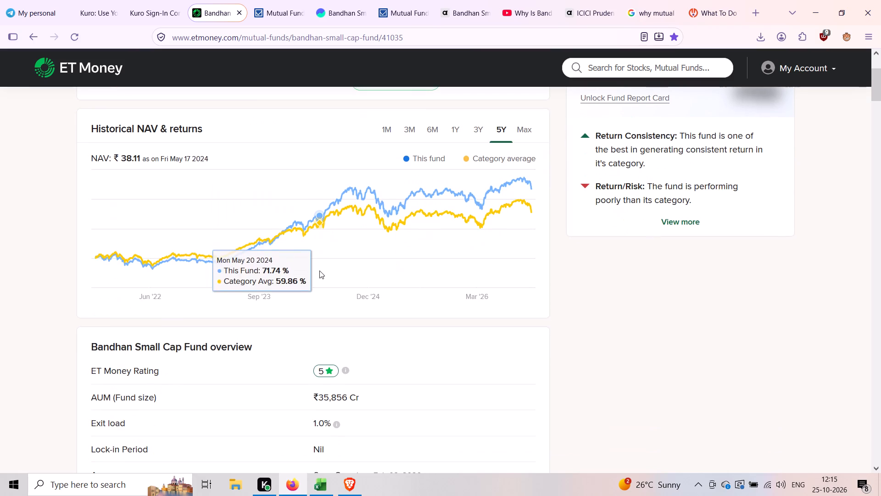
scroll(319, 271, "down", 5)
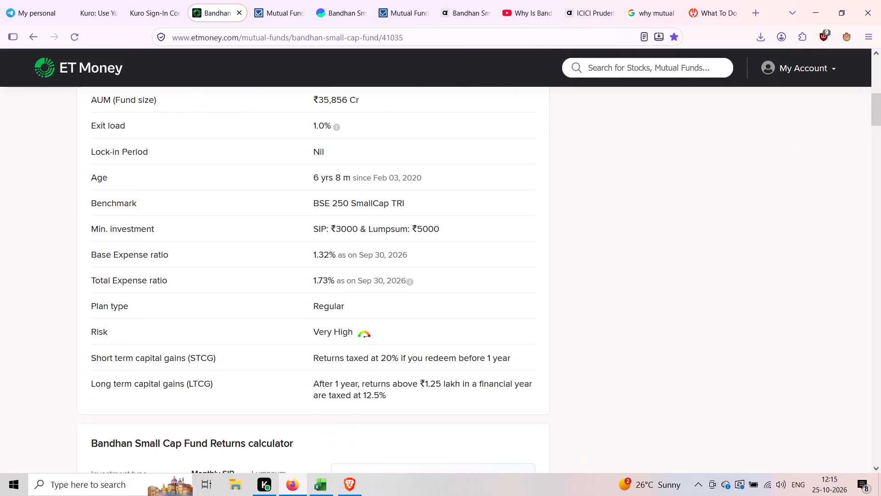
scroll(319, 271, "up", 1)
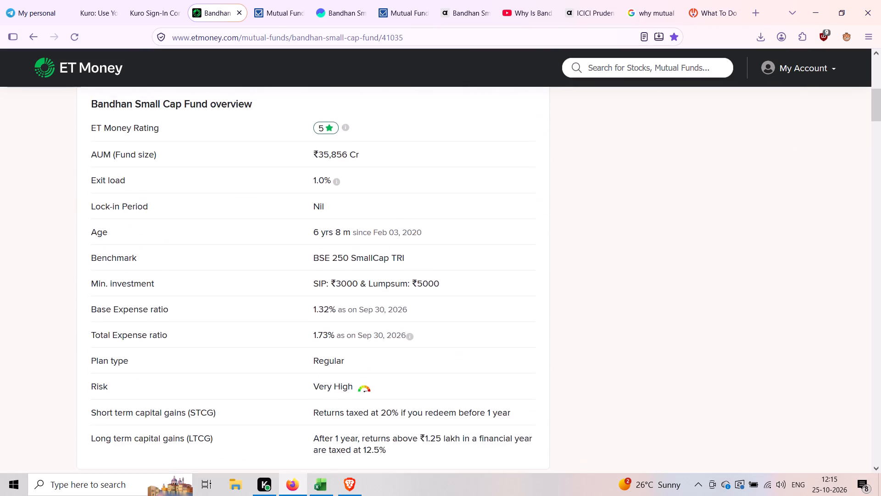
scroll(319, 271, "up", 2)
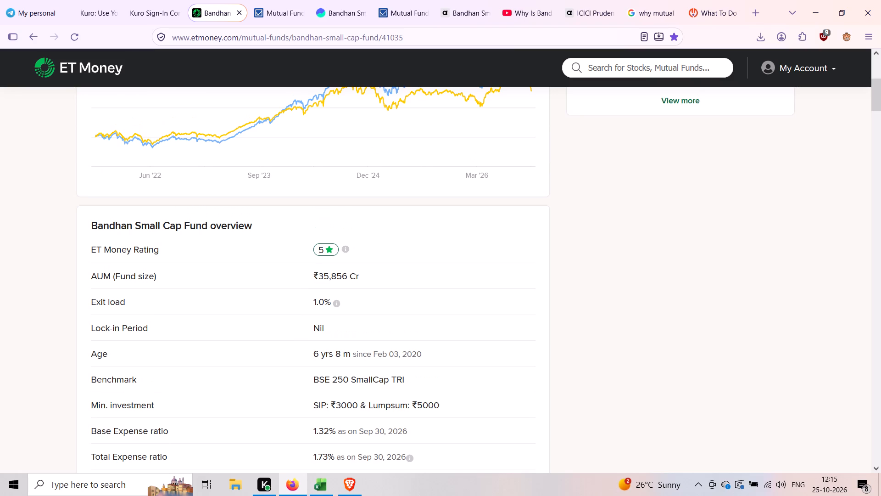
scroll(319, 271, "down", 2)
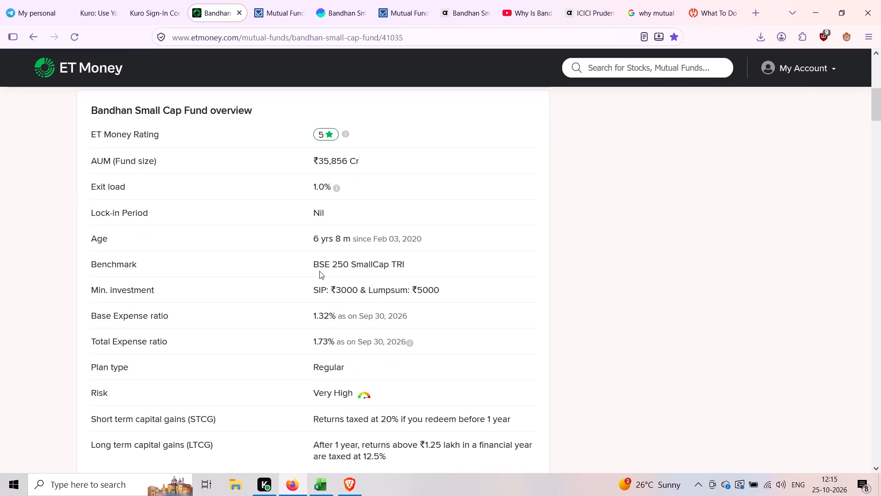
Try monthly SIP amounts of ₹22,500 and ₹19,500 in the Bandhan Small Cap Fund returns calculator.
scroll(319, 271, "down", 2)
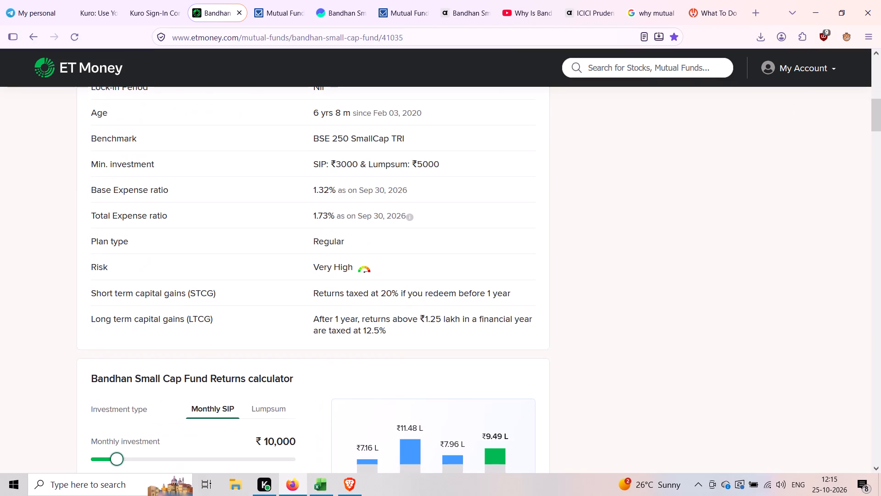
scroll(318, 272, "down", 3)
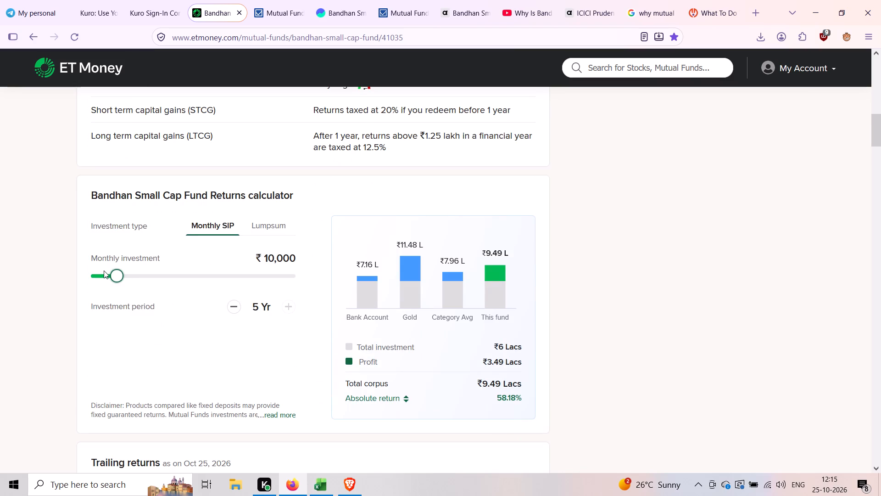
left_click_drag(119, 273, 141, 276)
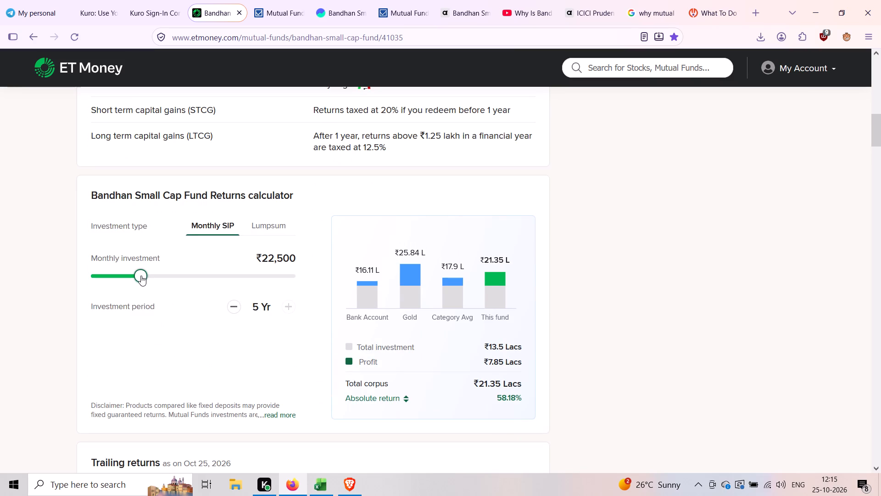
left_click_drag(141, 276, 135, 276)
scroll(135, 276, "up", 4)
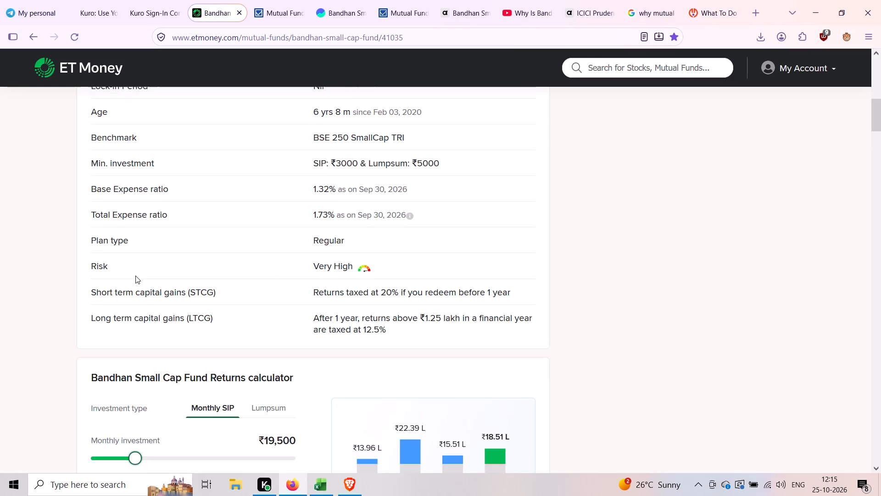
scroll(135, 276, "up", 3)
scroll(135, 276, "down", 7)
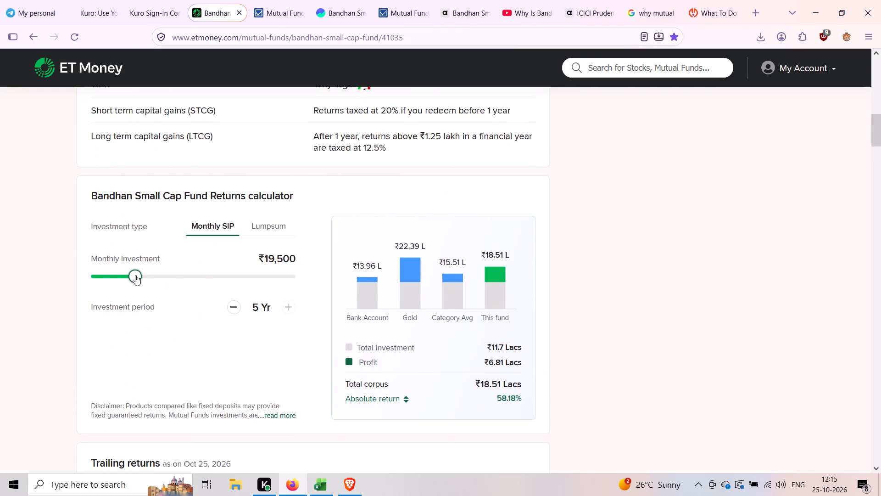
Set the monthly SIP investment in the returns calculator to ₹5,000.
left_click_drag(135, 275, 112, 291)
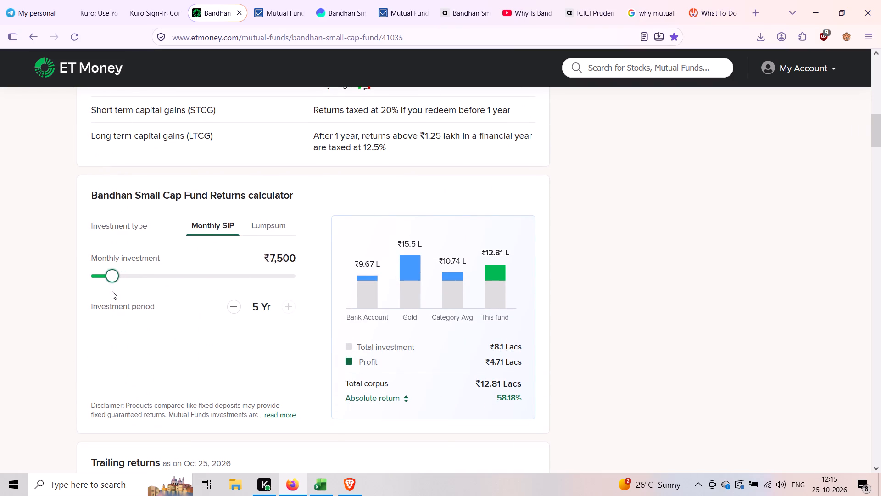
left_click_drag(112, 291, 103, 294)
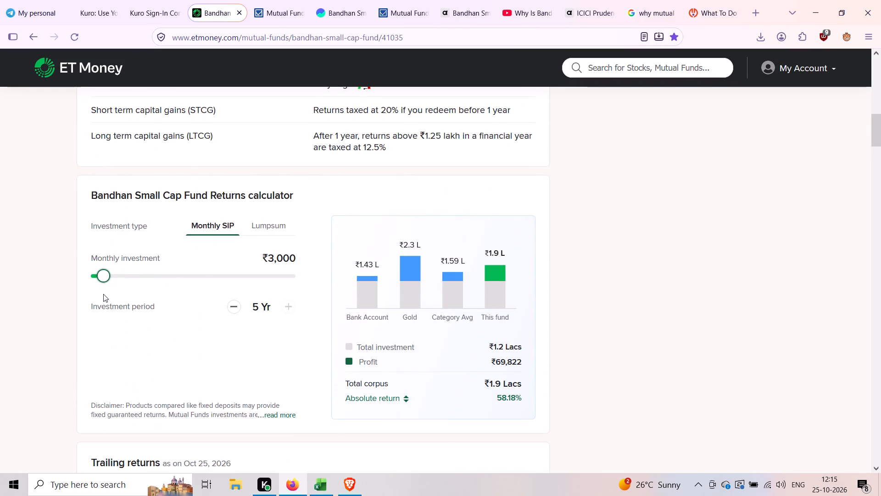
left_click_drag(103, 294, 108, 291)
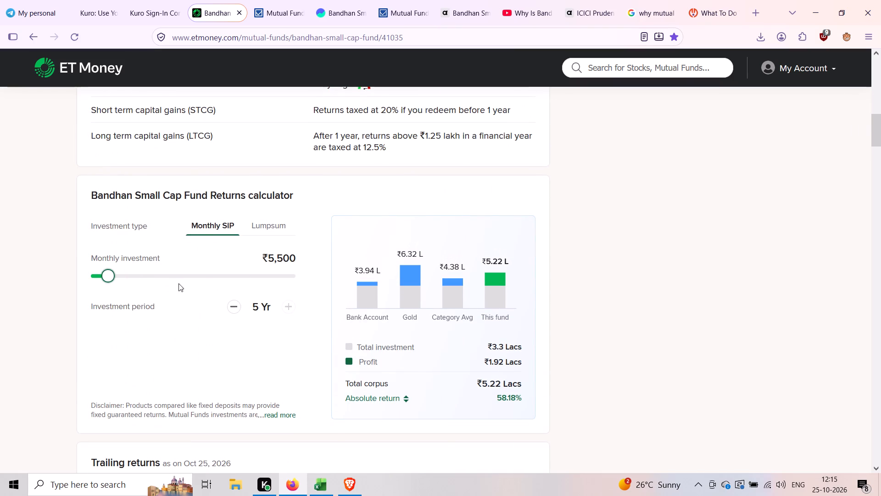
left_click_drag(110, 276, 110, 278)
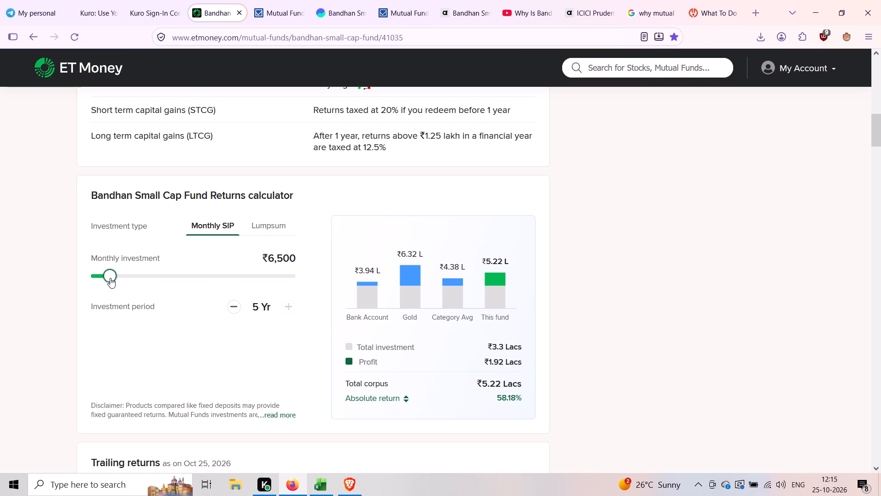
left_click_drag(110, 278, 79, 304)
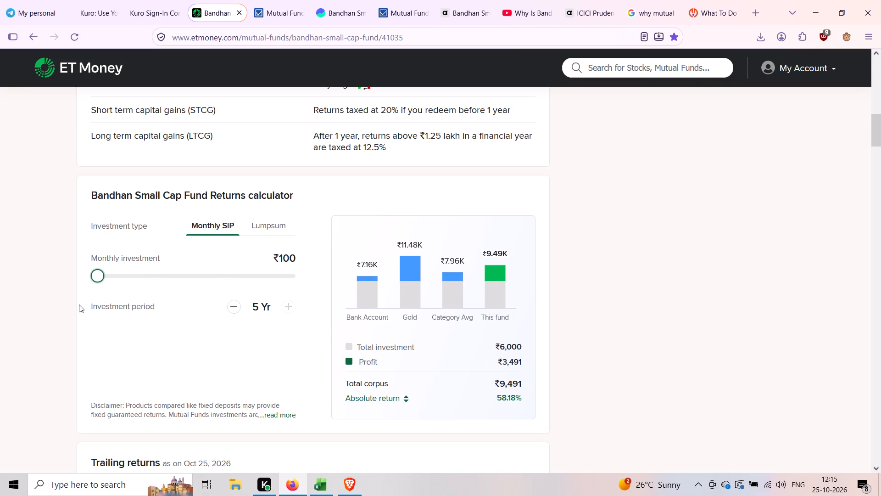
left_click_drag(79, 304, 100, 291)
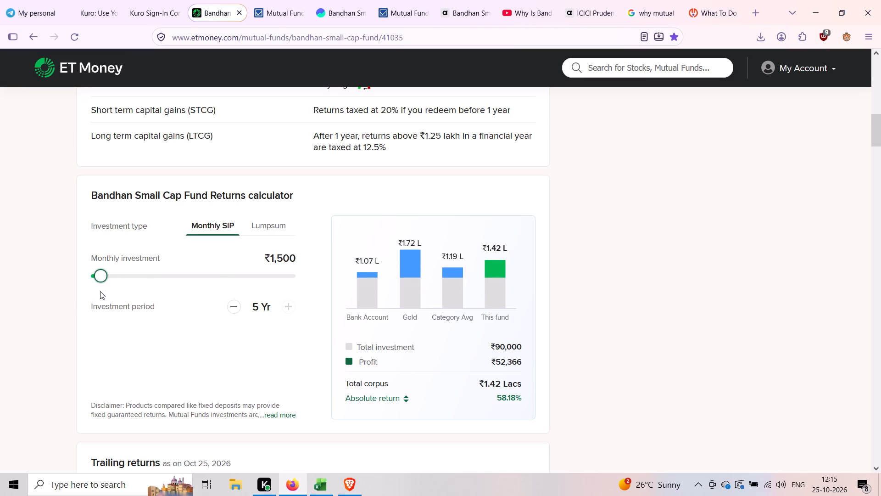
left_click_drag(100, 291, 107, 291)
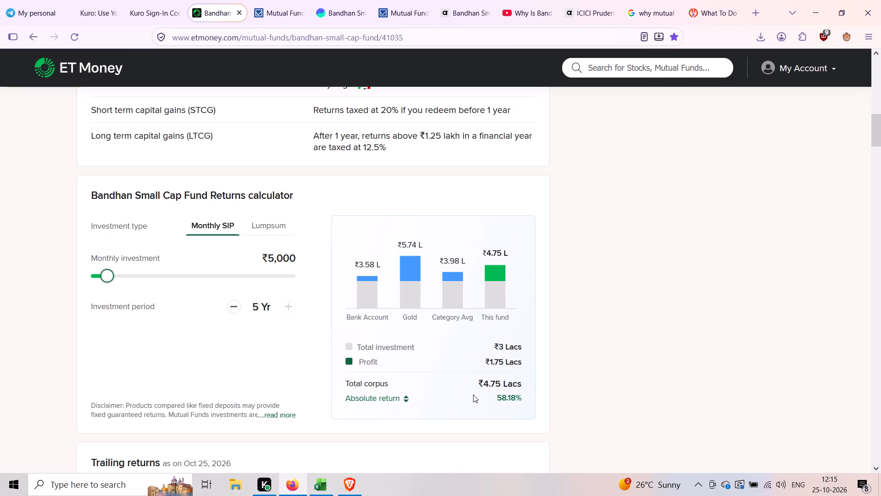
Examine the total corpus in the returns calculator and compare its absolute and annualised return figures, ending on absolute return.
left_click_drag(472, 384, 514, 382)
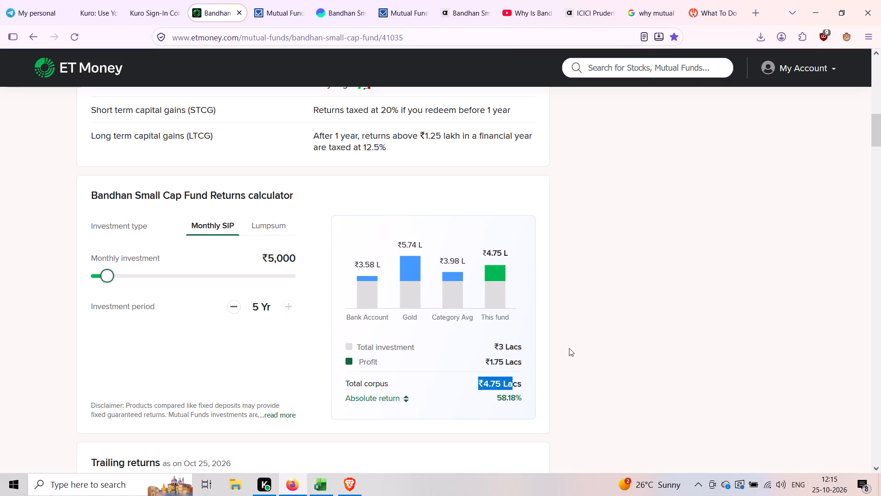
left_click(403, 400)
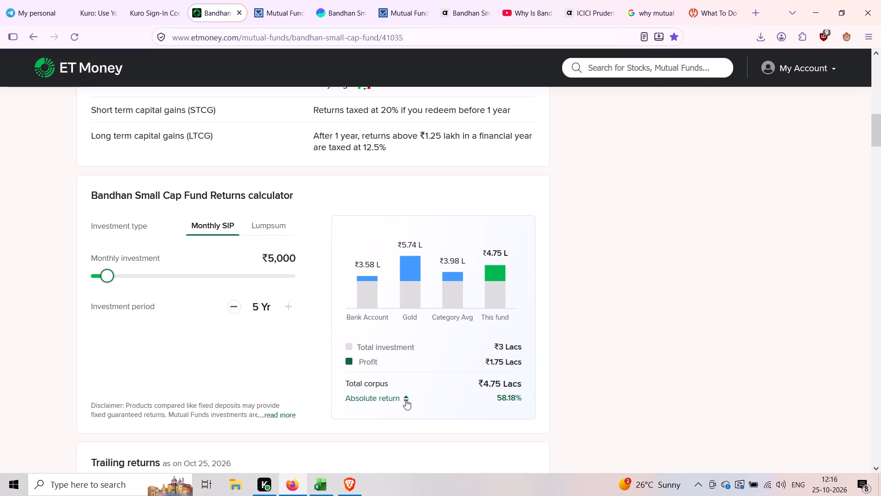
left_click(406, 400)
left_click(413, 400)
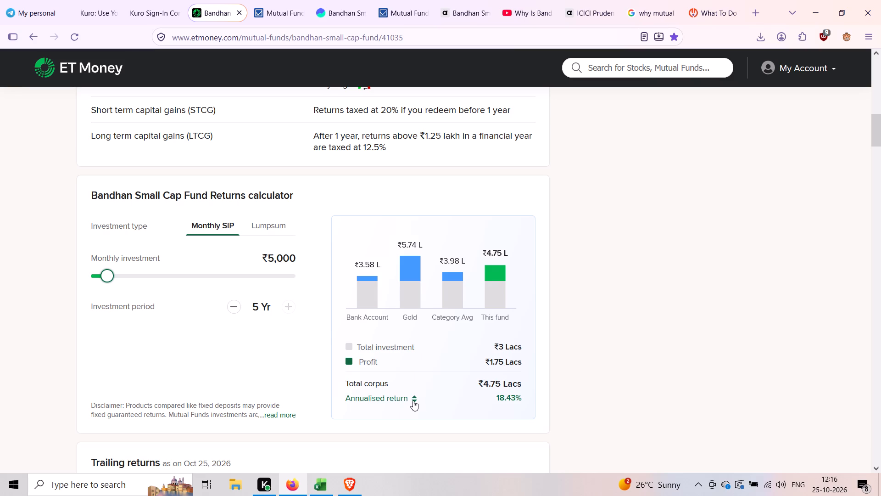
left_click(405, 395)
left_click(405, 399)
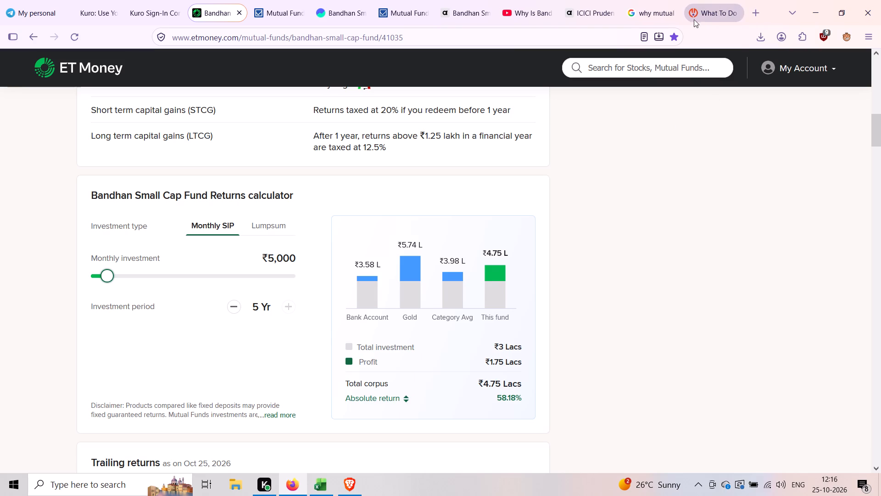
Switch to the Google results page and replace the query with a search for "is annualised return and cagr same".
left_click(666, 15)
left_click(435, 75)
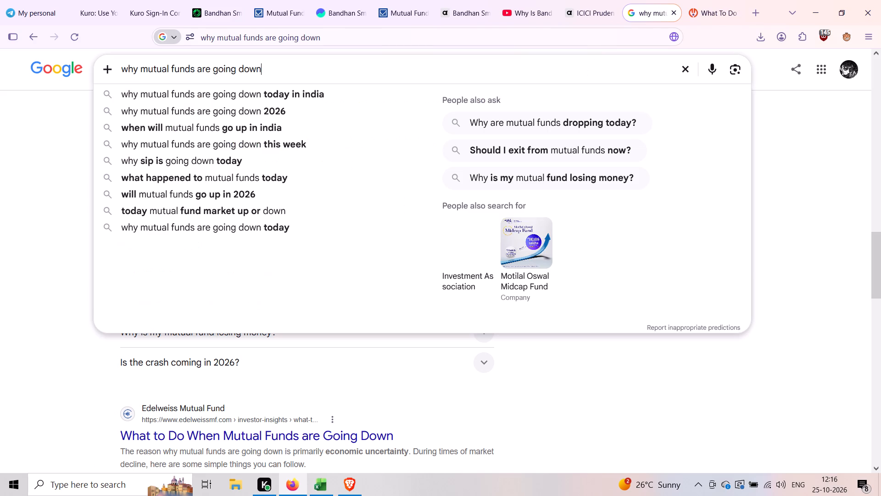
key("plus")
key("BackSpace")
key("equal")
key("BackSpace")
key("BackSpace")
key("BackSpace")
key("BackSpace")
key("BackSpace")
key("BackSpace")
key("BackSpace")
key("BackSpace")
key("BackSpace")
key("BackSpace")
key("BackSpace")
key("BackSpace")
key("BackSpace")
key("BackSpace")
key("BackSpace")
key("BackSpace")
key("BackSpace")
key("BackSpace")
key("BackSpace")
key("BackSpace")
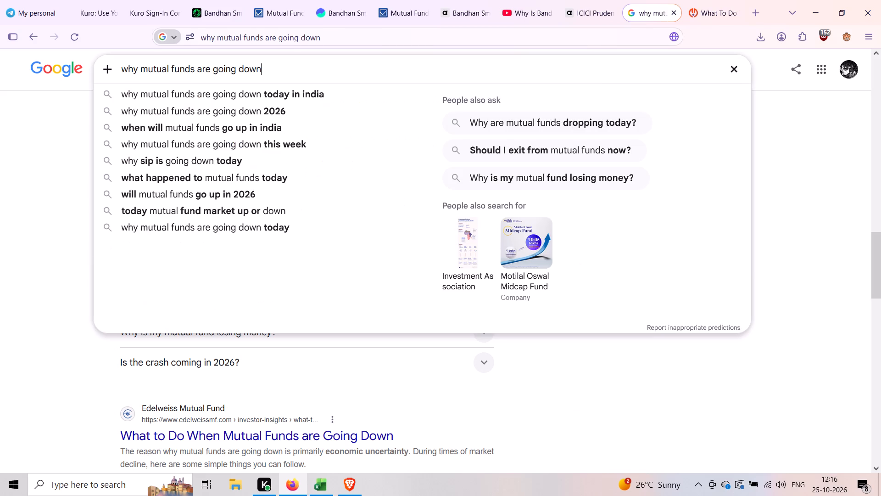
type("is annualised")
key("space")
key("Down")
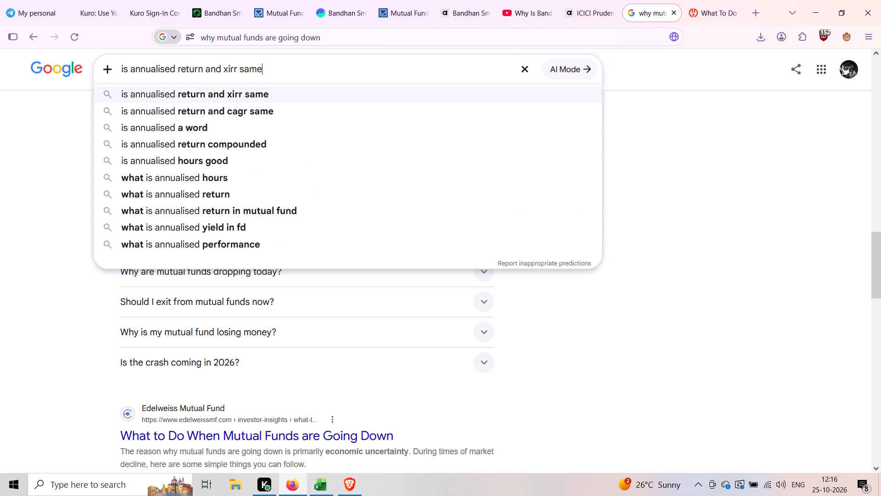
key("Down")
key("Return")
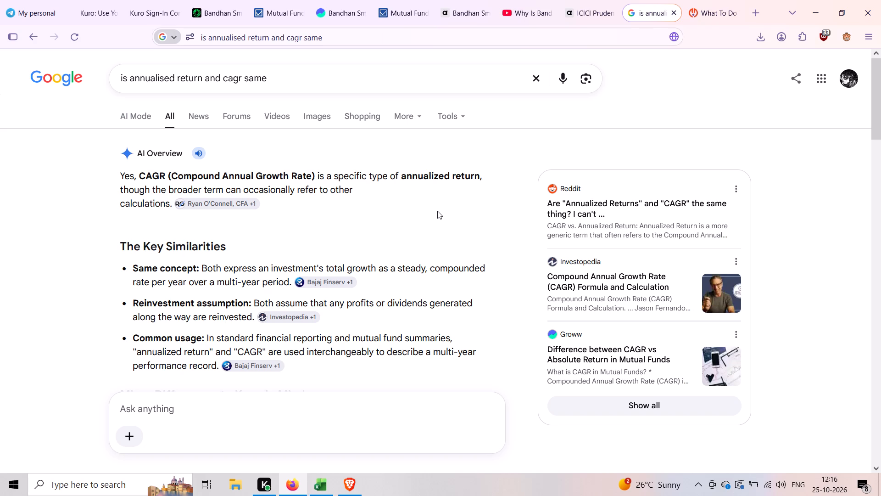
Switch to the MoneyHoney article on what to do when mutual funds go down and review its remaining FAQs.
left_click(701, 1)
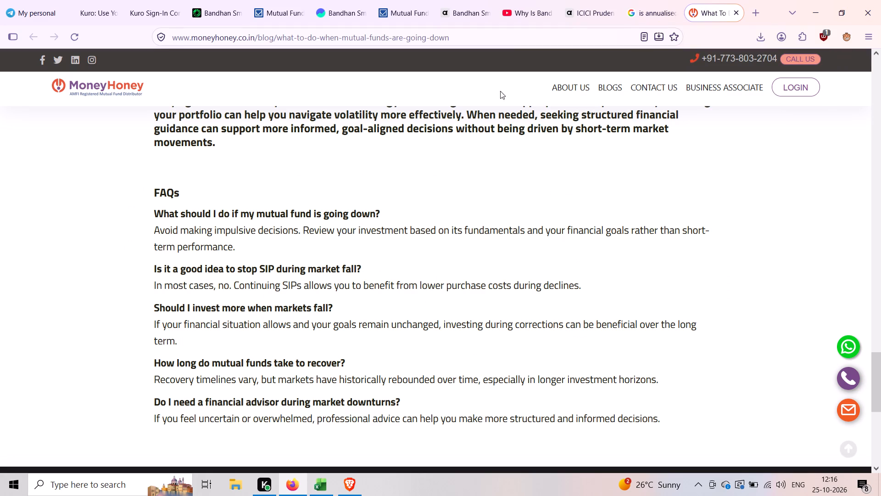
scroll(448, 166, "down", 3)
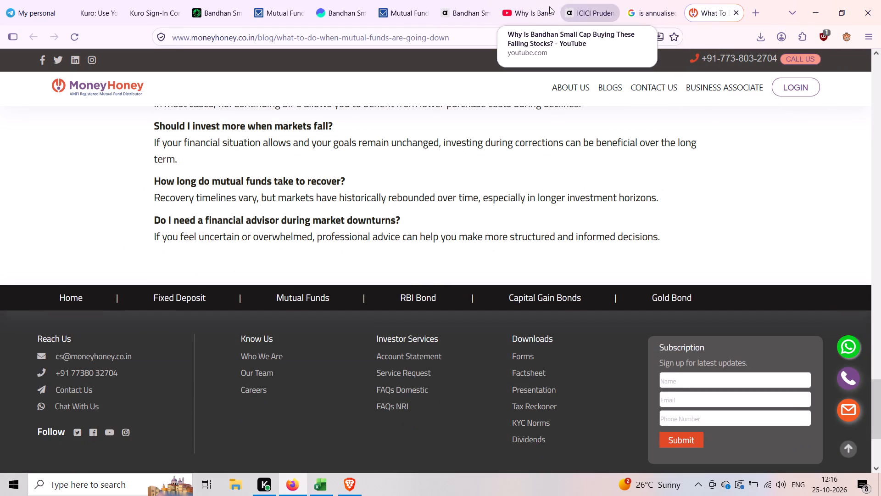
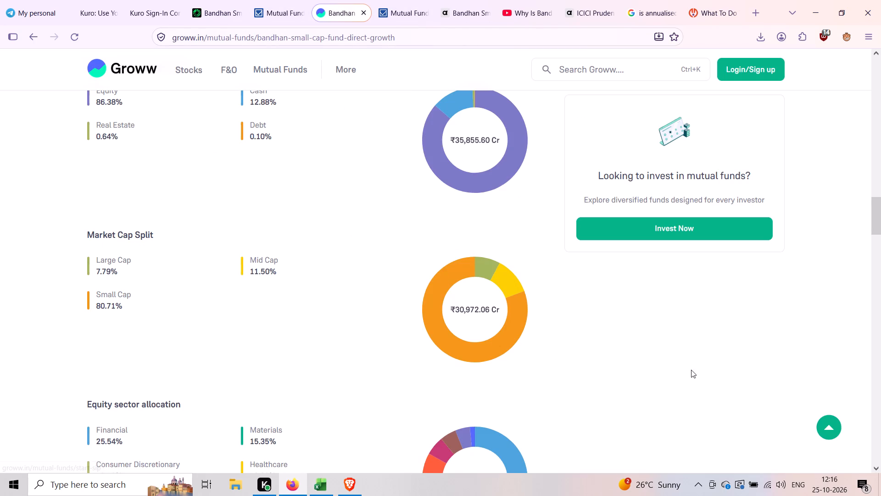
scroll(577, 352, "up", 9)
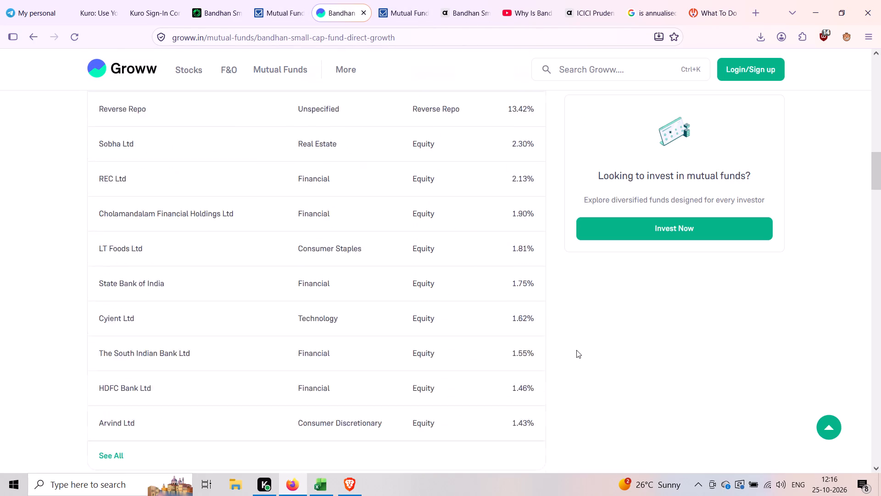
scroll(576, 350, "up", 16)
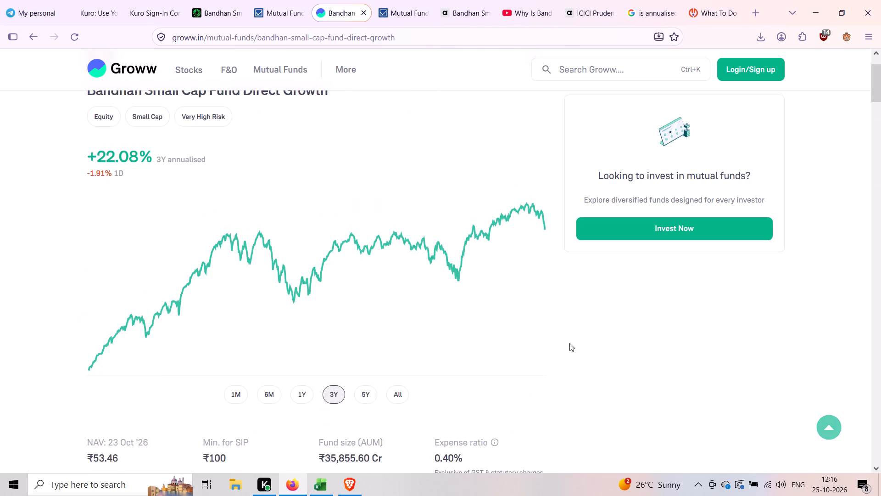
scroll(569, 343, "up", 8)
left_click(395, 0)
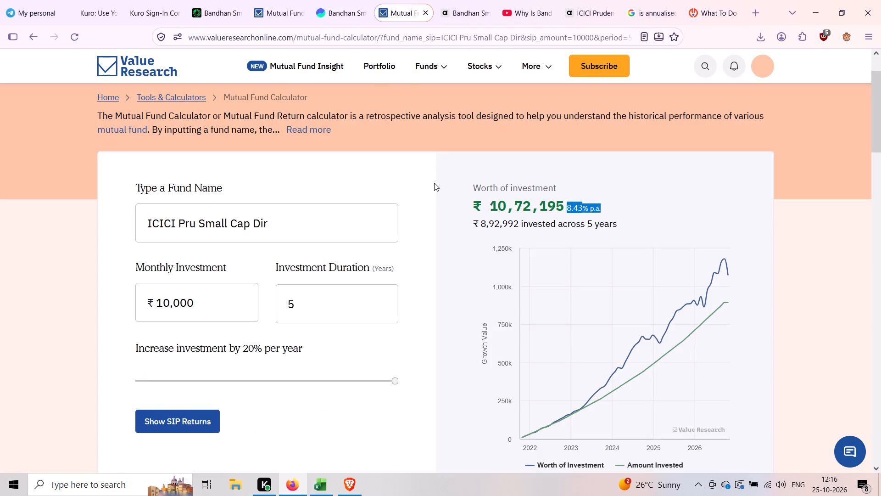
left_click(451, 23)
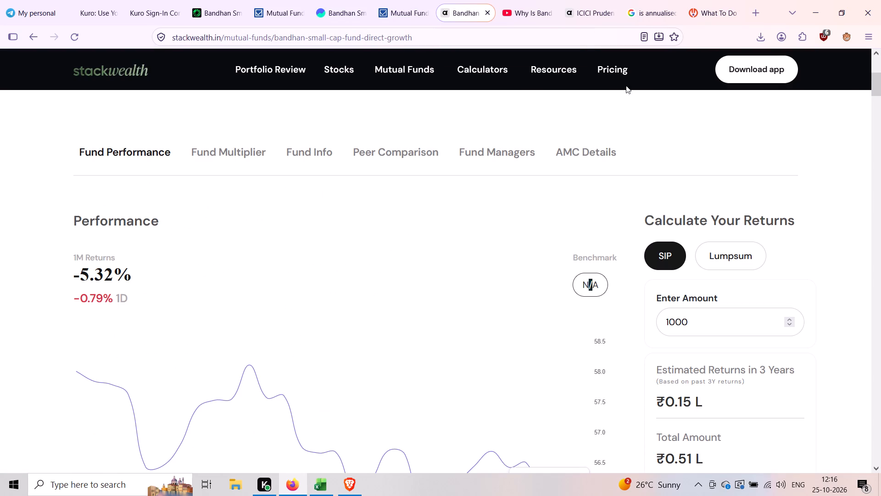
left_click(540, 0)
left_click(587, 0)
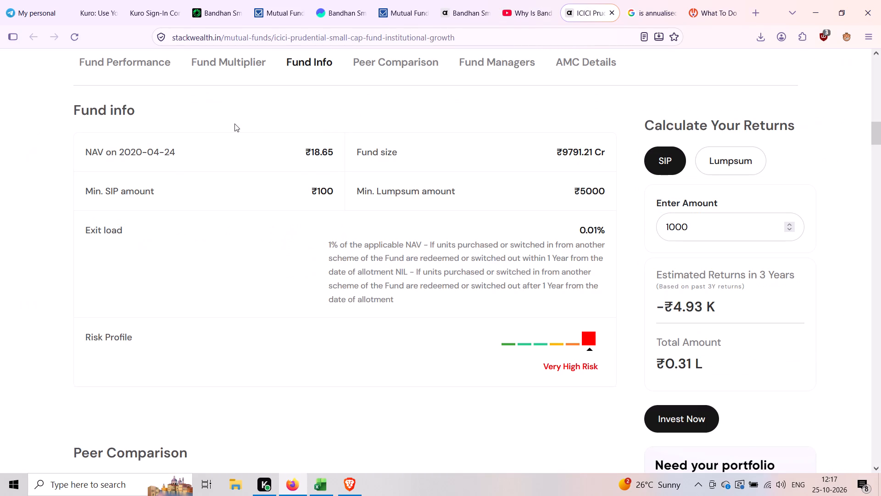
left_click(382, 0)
Return to Groww's Bandhan Small Cap Fund page and review its historic monthly SIP returns and top holdings.
left_click(331, 0)
scroll(274, 180, "down", 2)
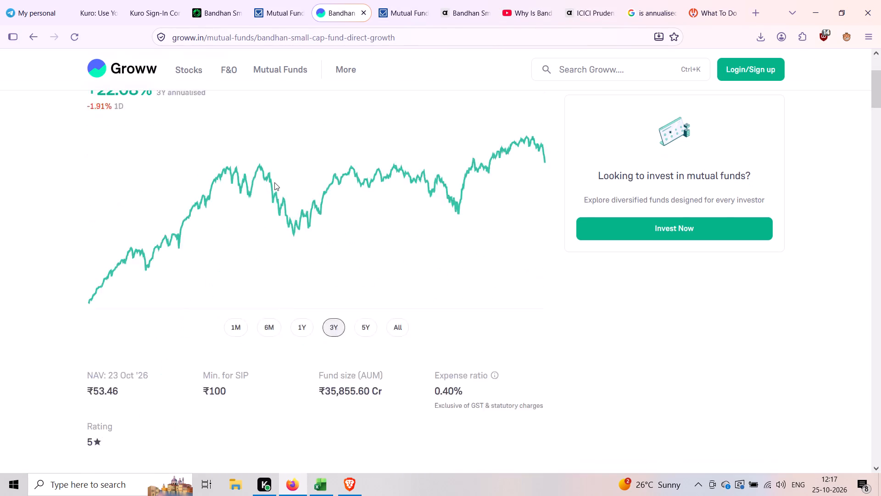
scroll(274, 182, "down", 7)
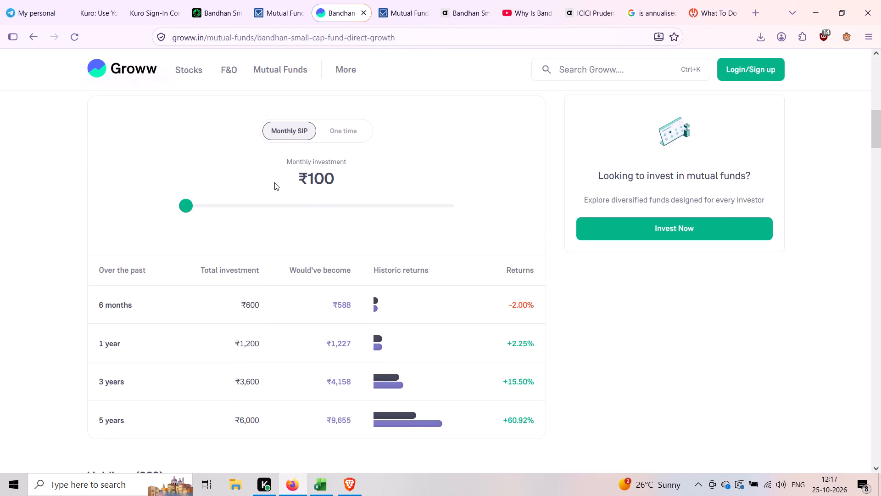
scroll(274, 182, "down", 4)
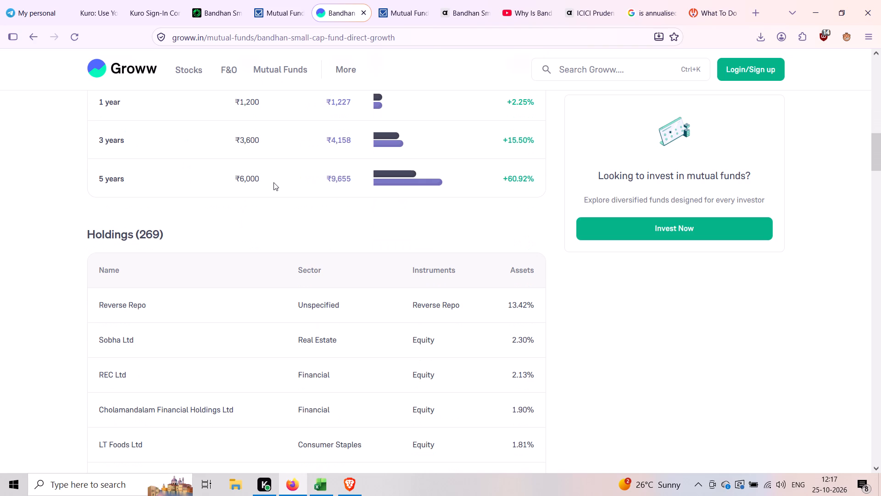
scroll(273, 182, "down", 1)
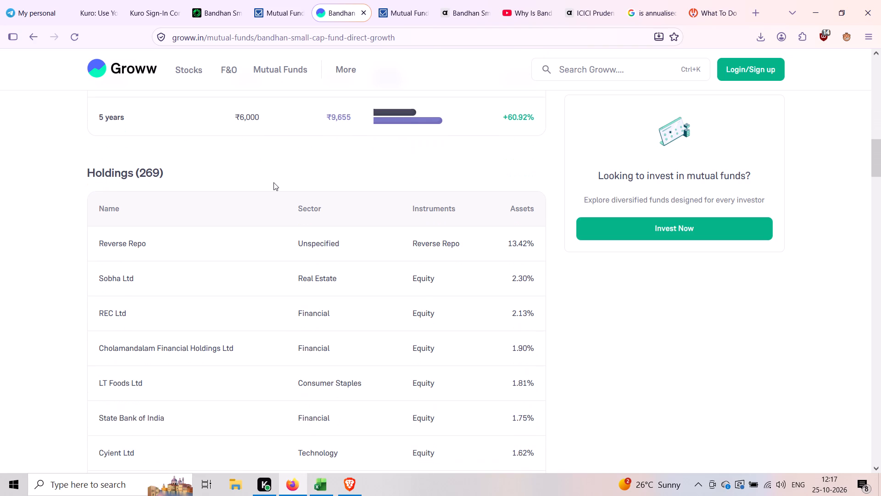
scroll(273, 182, "down", 1)
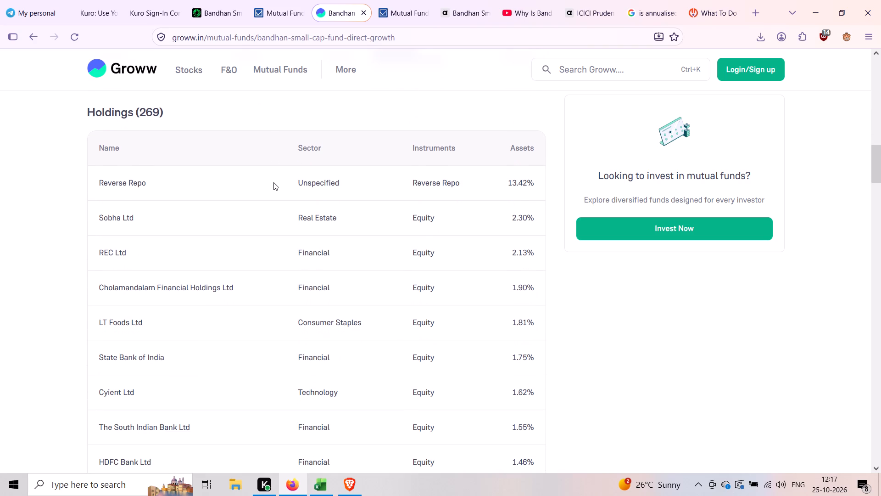
Examine the fund's holdings analysis, covering asset split, market cap split, equity sector allocation and advanced ratios.
scroll(273, 182, "down", 6)
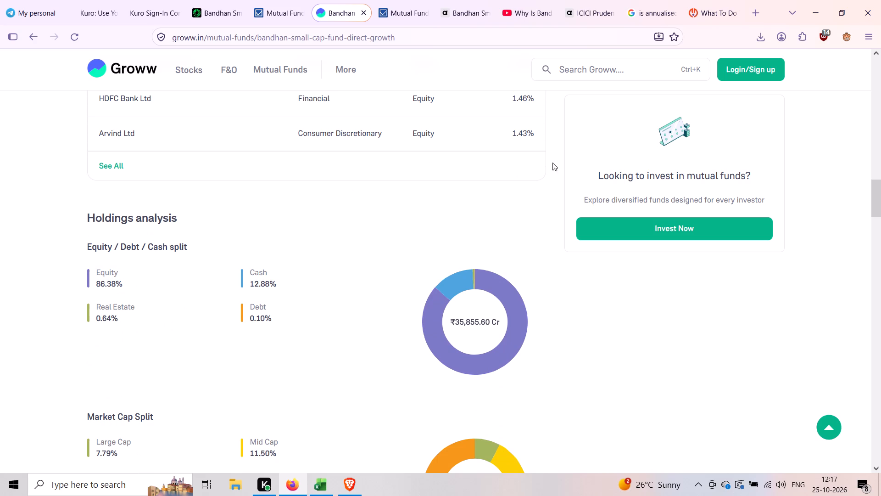
scroll(515, 227, "down", 3)
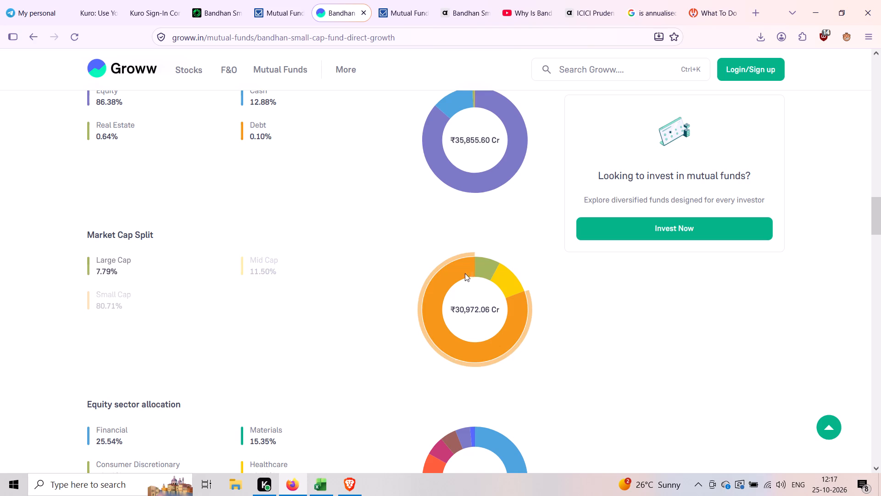
scroll(640, 297, "down", 3)
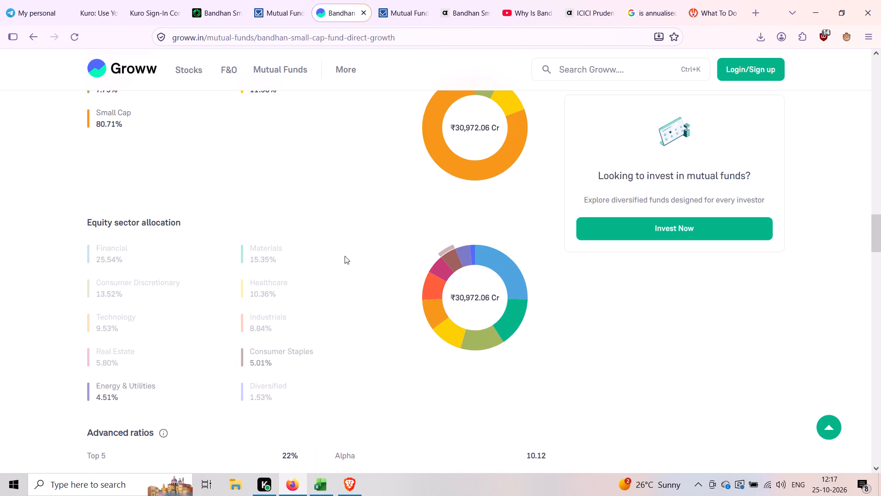
scroll(784, 294, "down", 3)
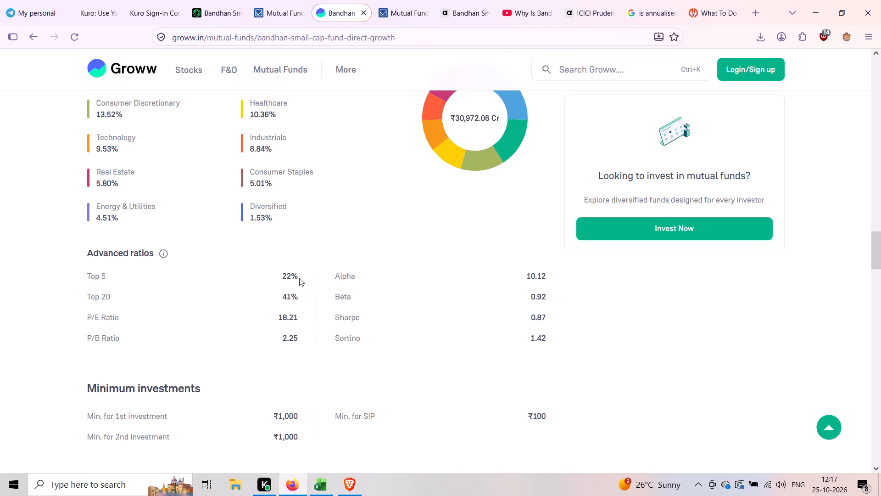
Review the fund's minimum investments, annualised returns and rankings, exit load and tax terms, and similar funds.
scroll(39, 262, "down", 3)
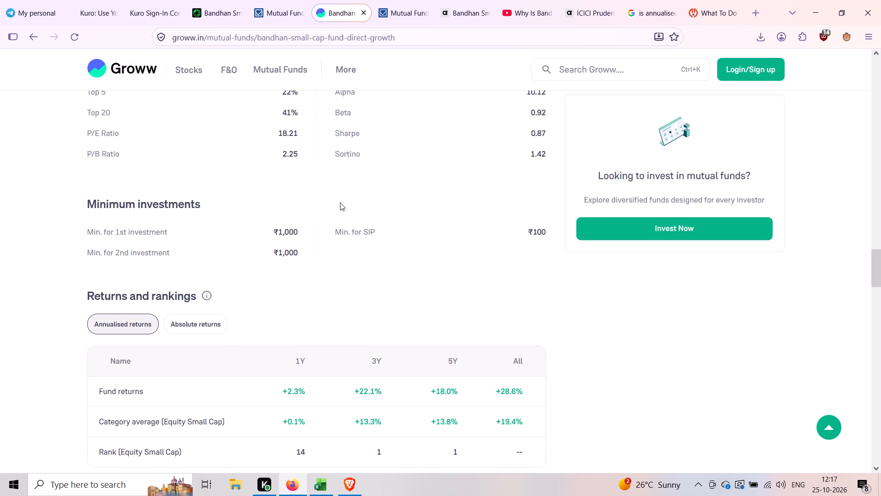
scroll(617, 300, "down", 4)
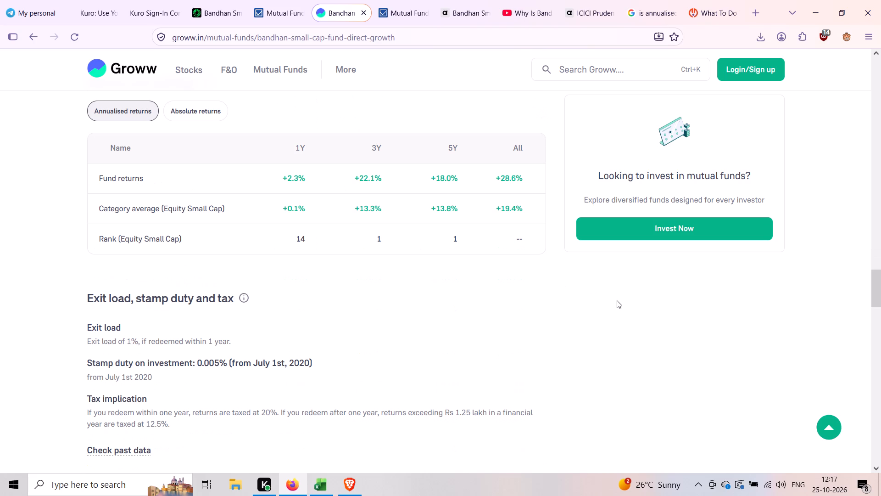
scroll(617, 300, "down", 1)
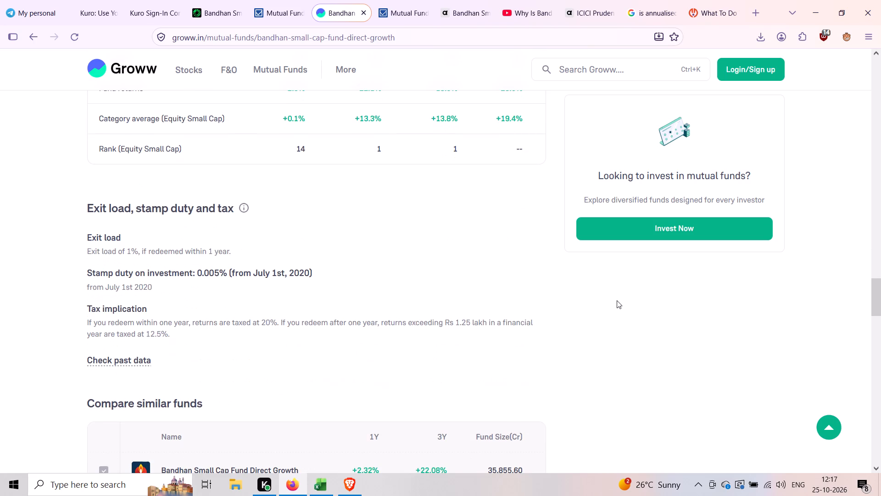
scroll(617, 300, "down", 5)
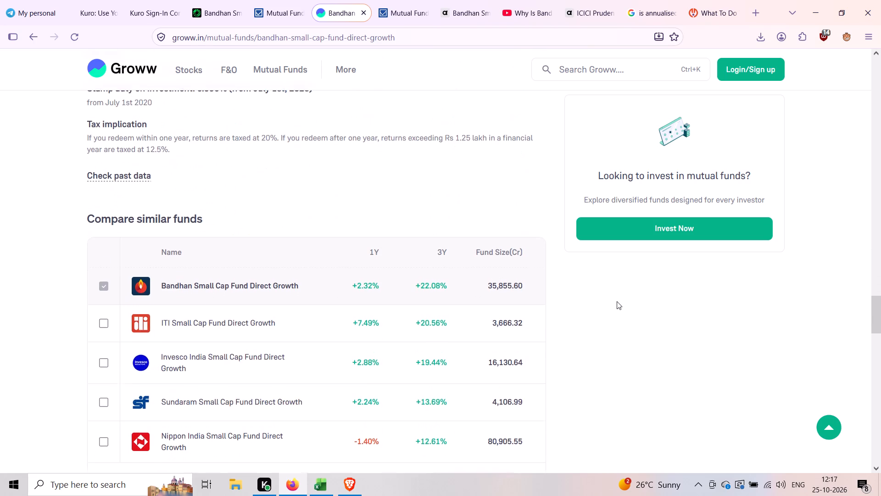
scroll(617, 301, "down", 2)
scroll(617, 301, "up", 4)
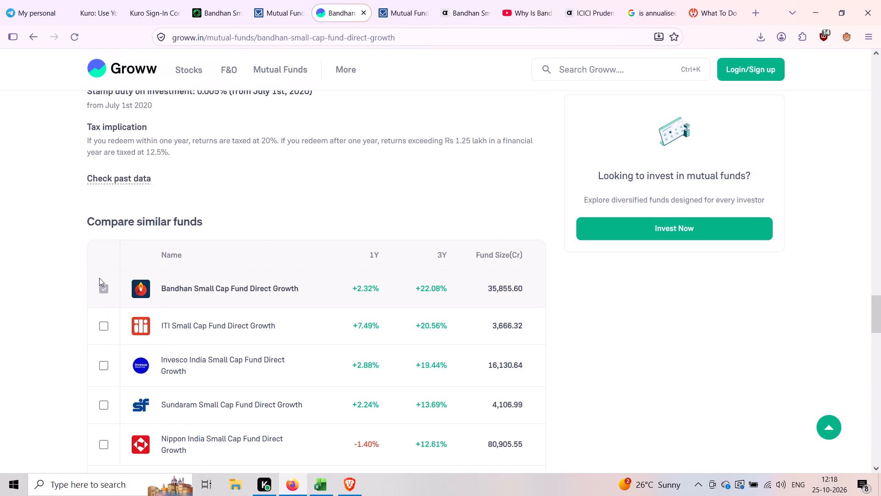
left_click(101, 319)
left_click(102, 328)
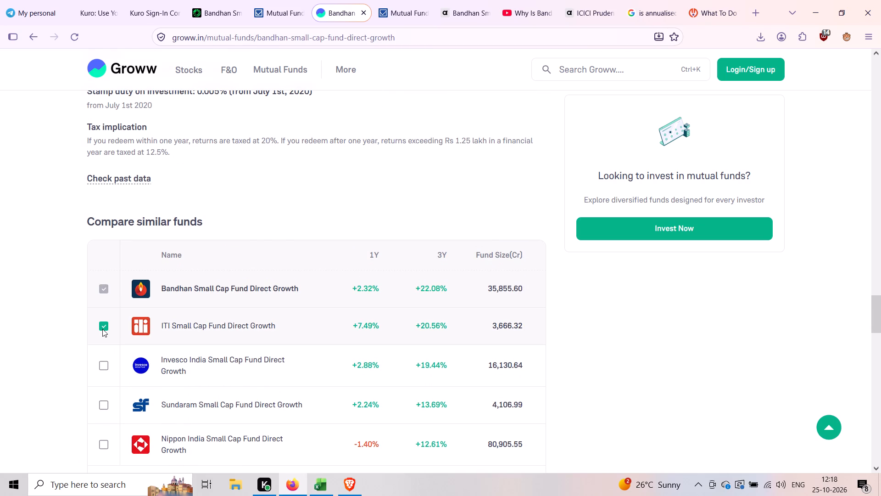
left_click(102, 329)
Switch to StackWealth's Bandhan Small Cap Fund page and review its performance, fund info, risk profile, peer comparison and fund managers.
scroll(41, 286, "down", 3)
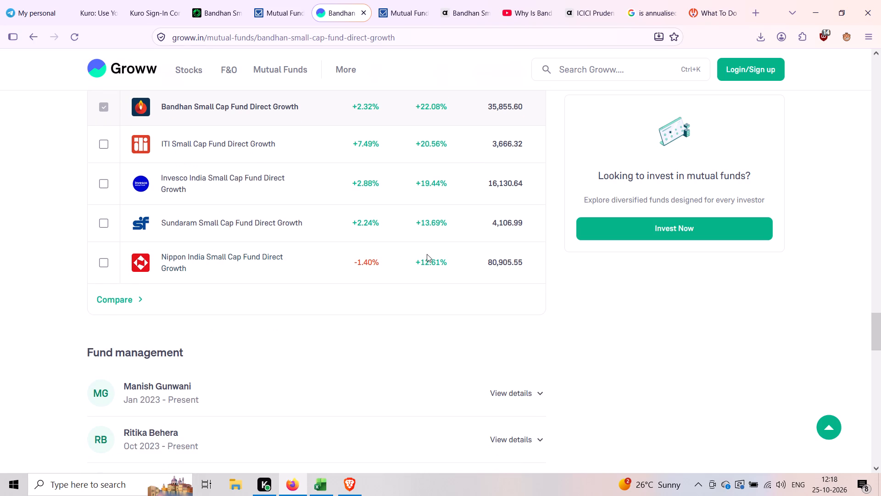
left_click(374, 0)
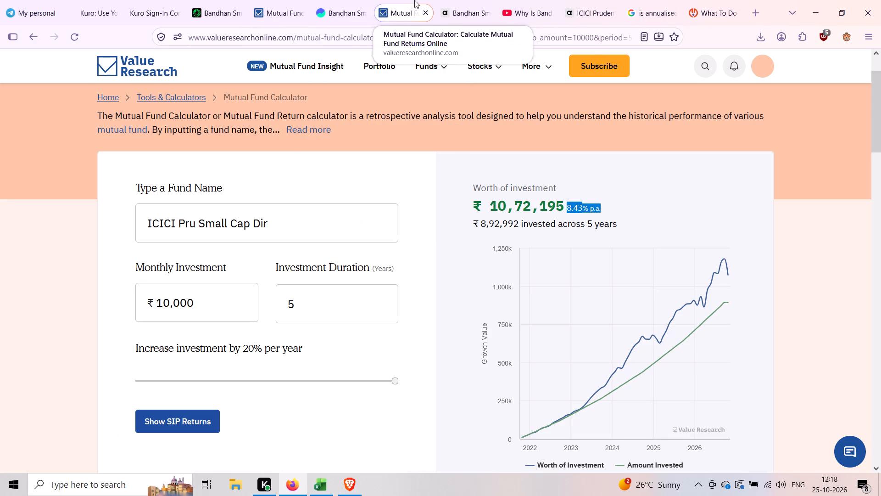
left_click(457, 0)
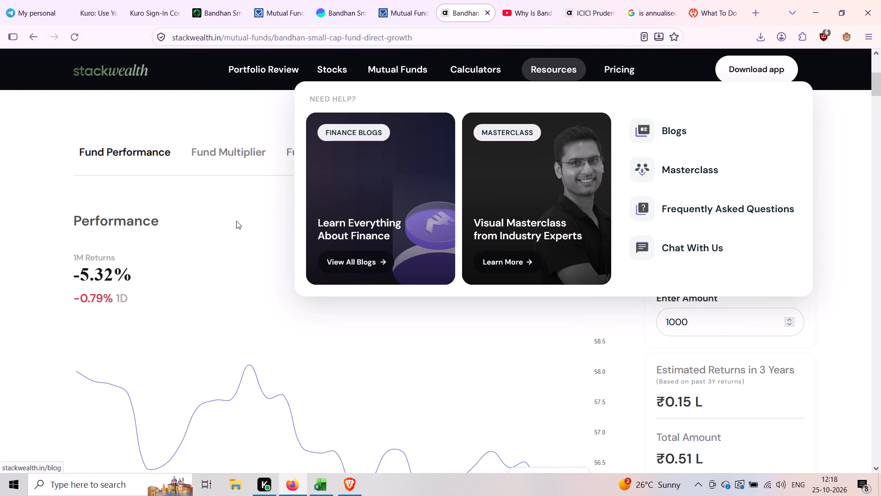
left_click_drag(72, 220, 78, 220)
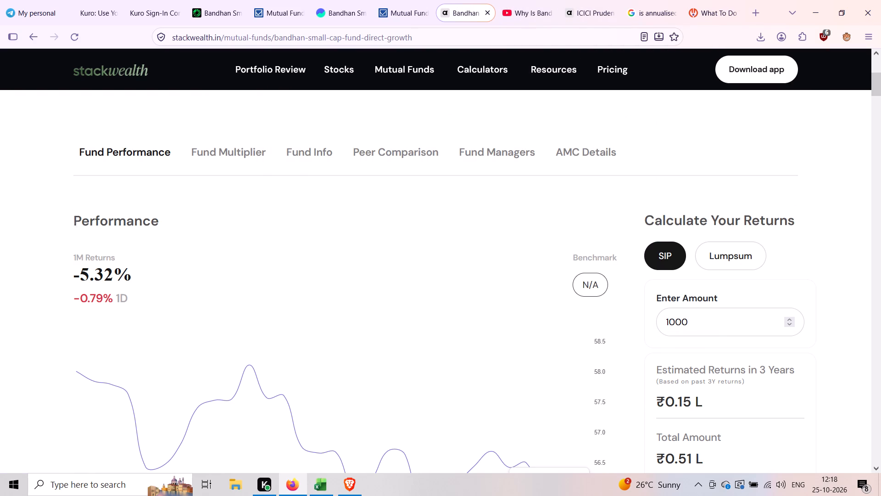
left_click_drag(78, 220, 225, 224)
scroll(506, 213, "down", 6)
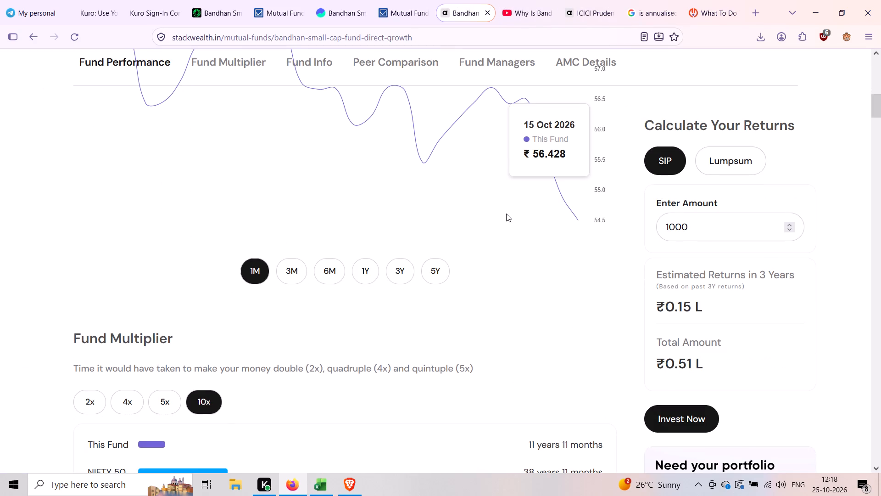
scroll(506, 214, "down", 8)
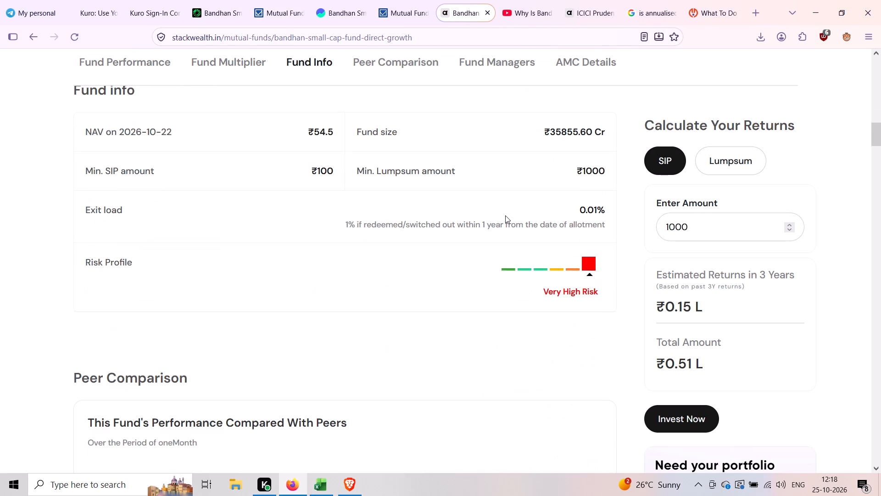
left_click(569, 265)
left_click(588, 261)
scroll(440, 344, "down", 3)
scroll(323, 305, "down", 2)
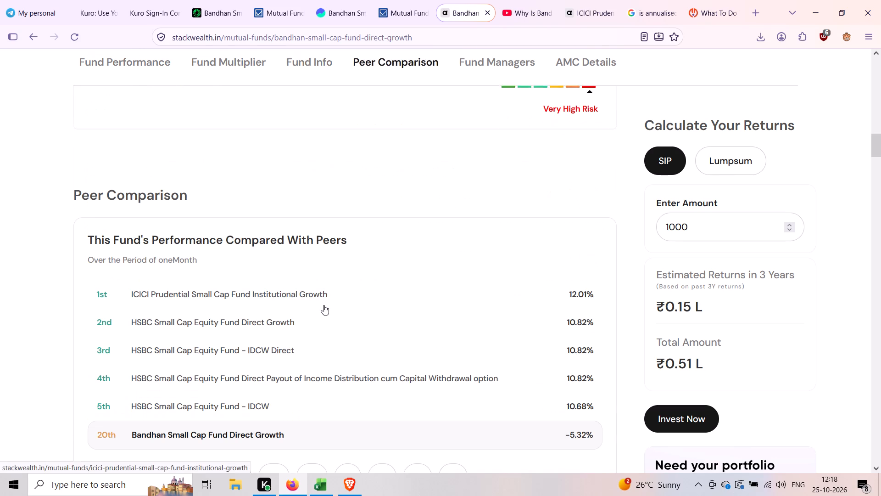
scroll(323, 305, "down", 2)
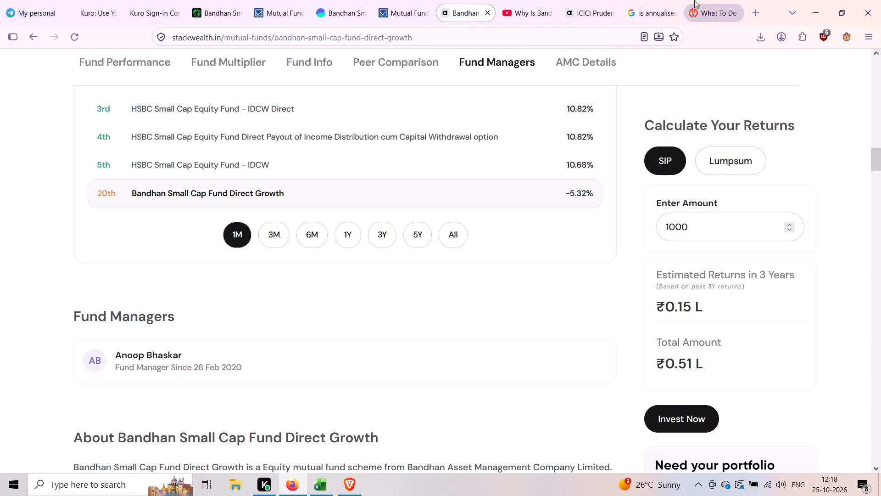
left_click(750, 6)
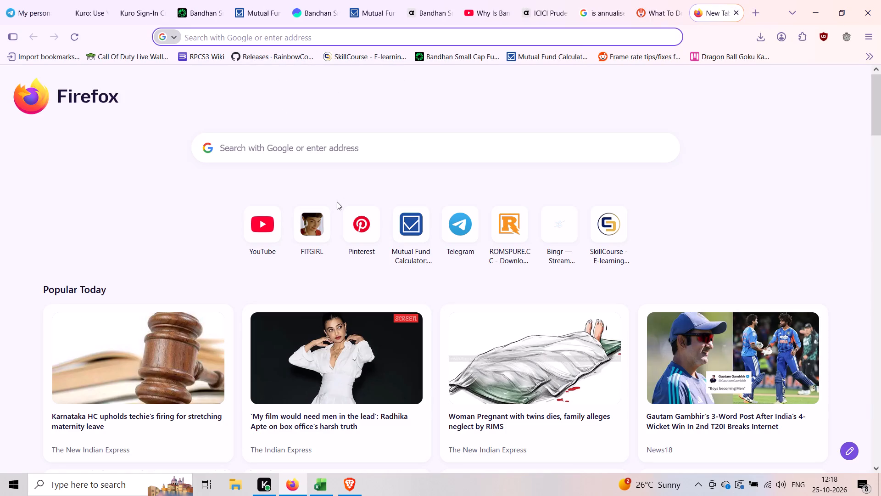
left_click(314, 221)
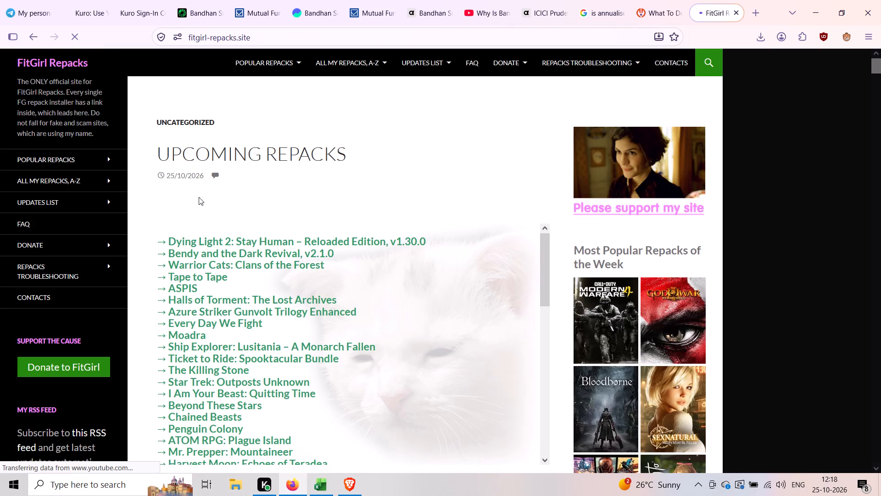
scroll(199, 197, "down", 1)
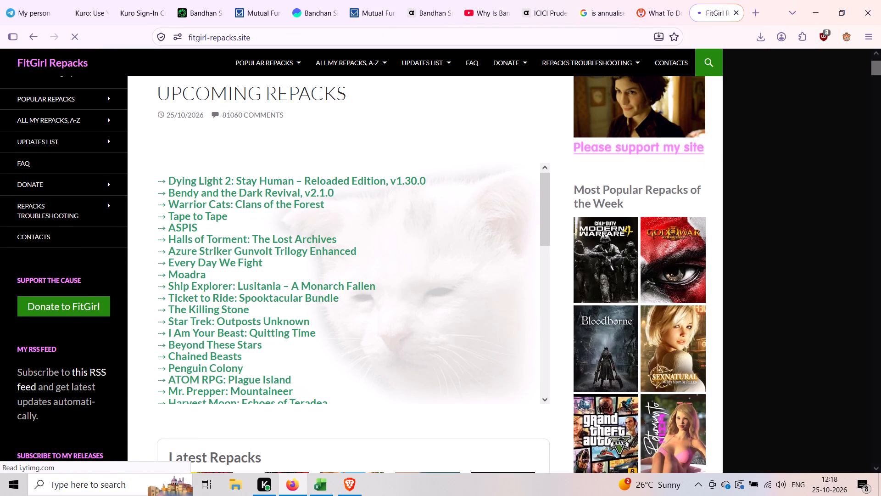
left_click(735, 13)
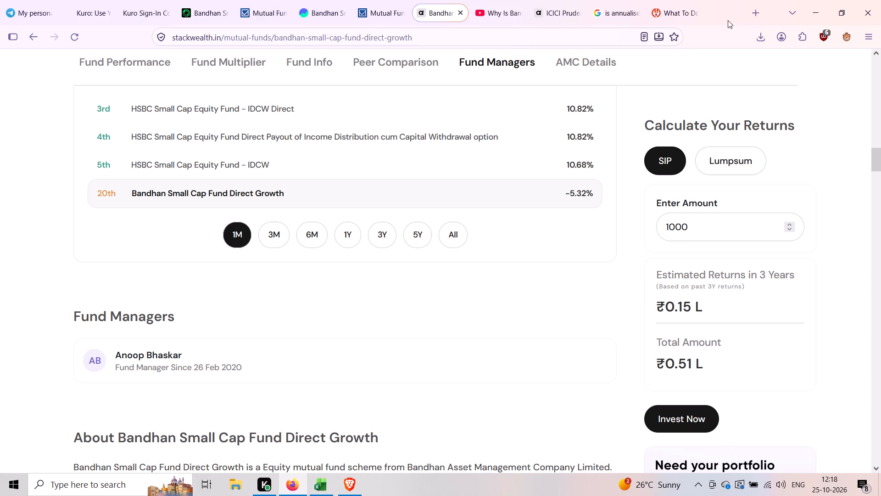
Search Google for "finance news today" in a new browser tab.
left_click(759, 11)
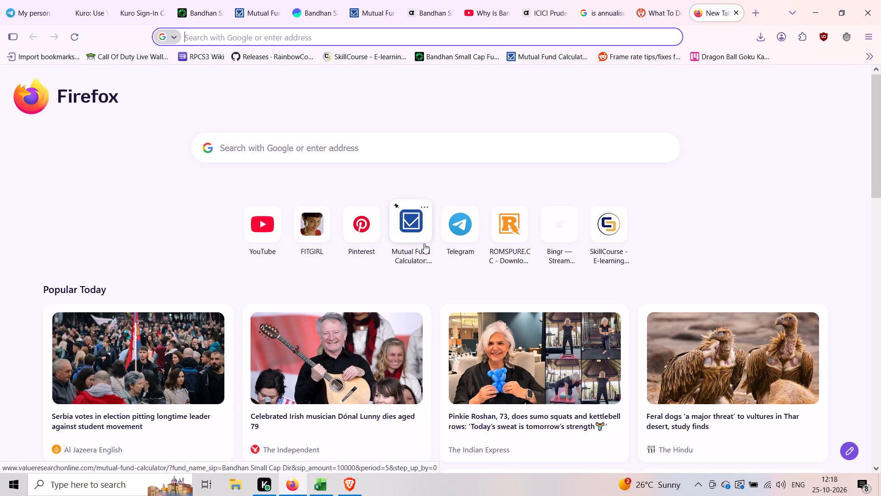
left_click(313, 146)
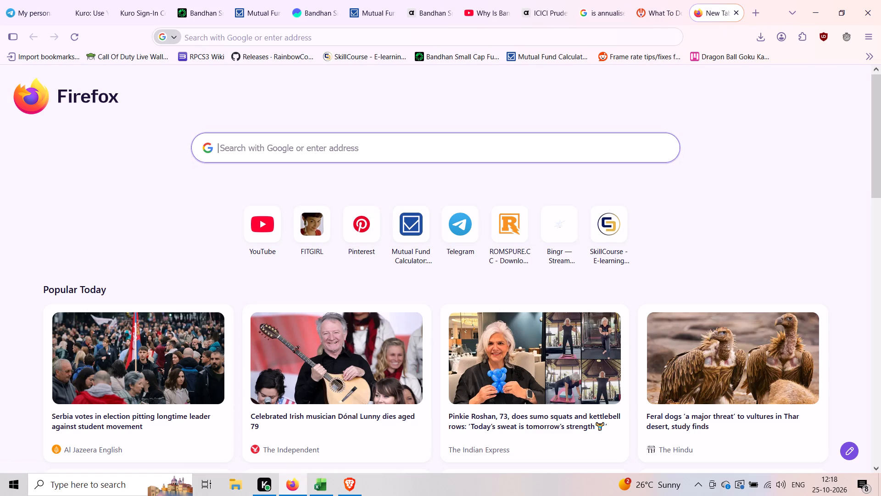
left_click(643, 0)
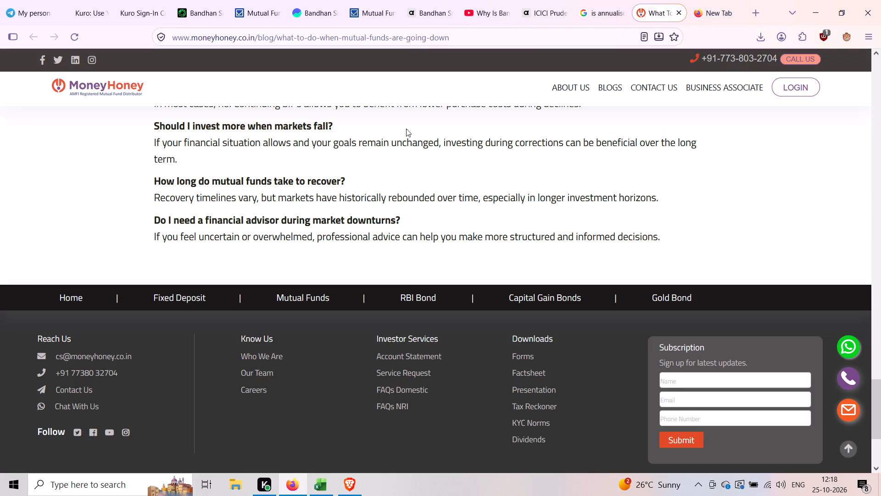
left_click(695, 3)
left_click(429, 153)
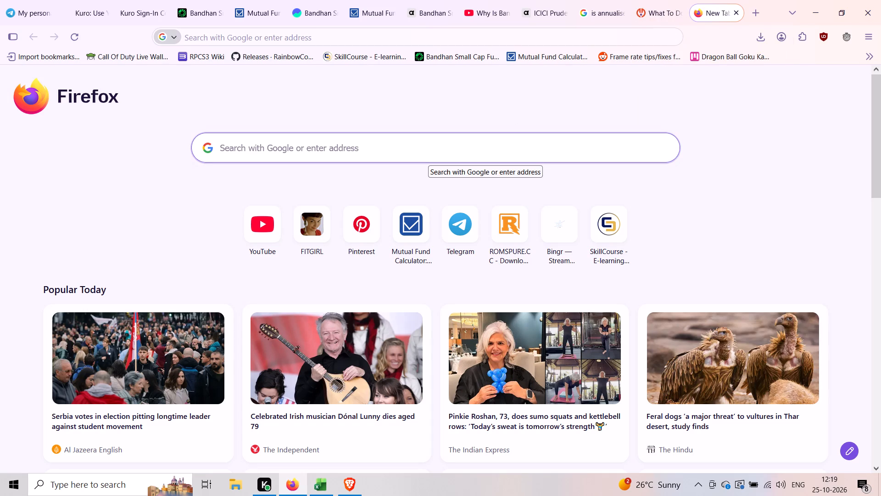
type("finance news")
key("Down")
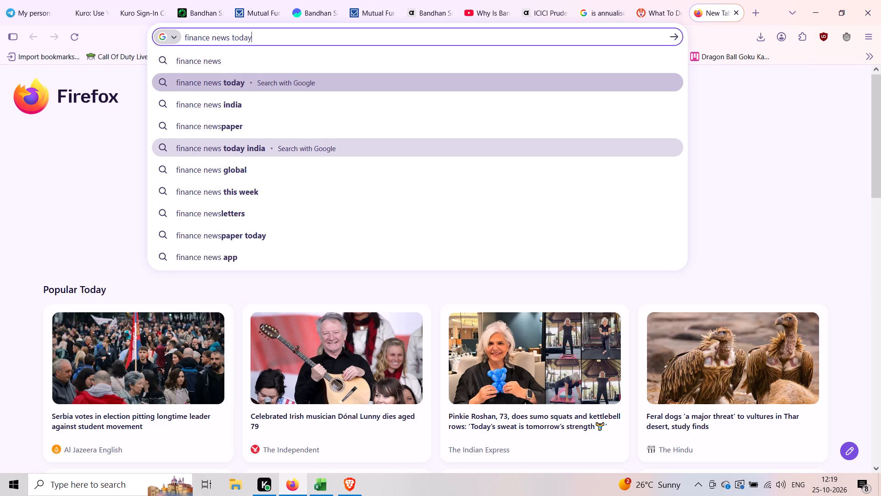
key("Return")
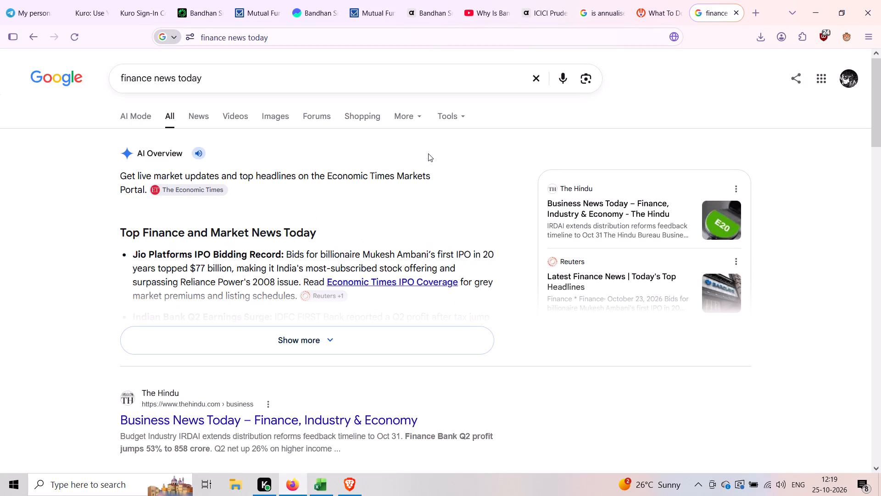
Open The Hindu's Business News Today page from the results and look through its business headlines.
left_click(201, 419)
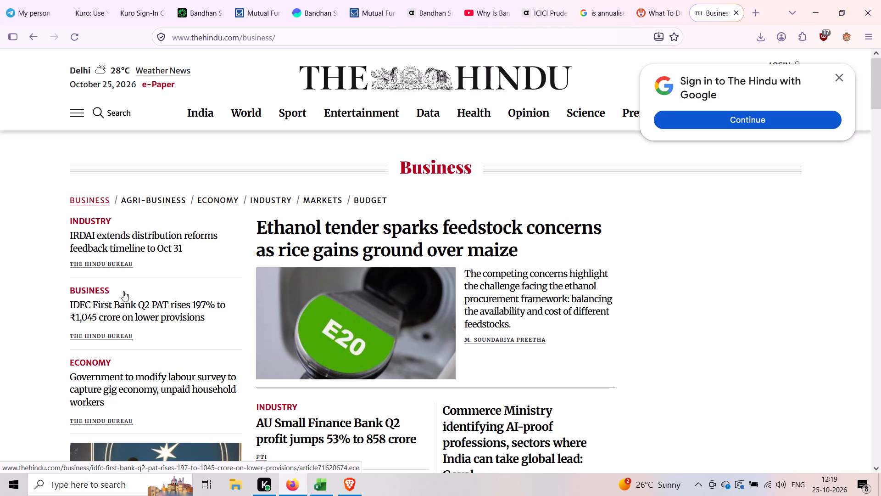
scroll(585, 306, "down", 2)
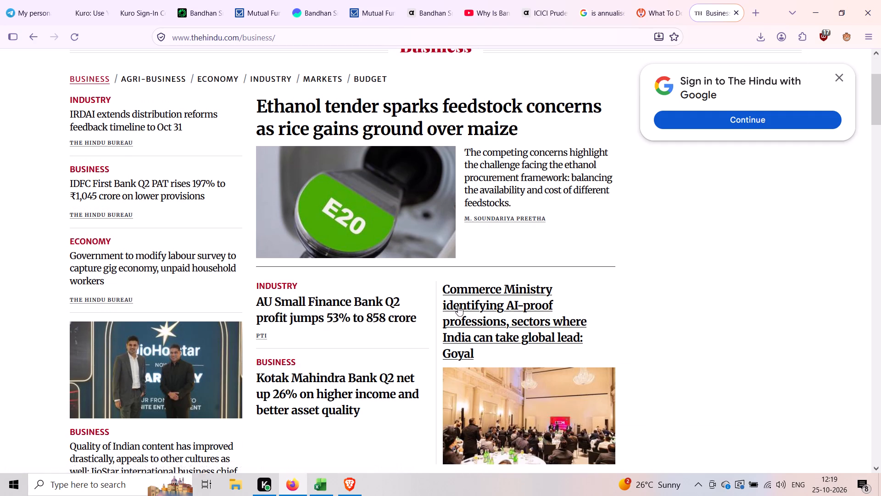
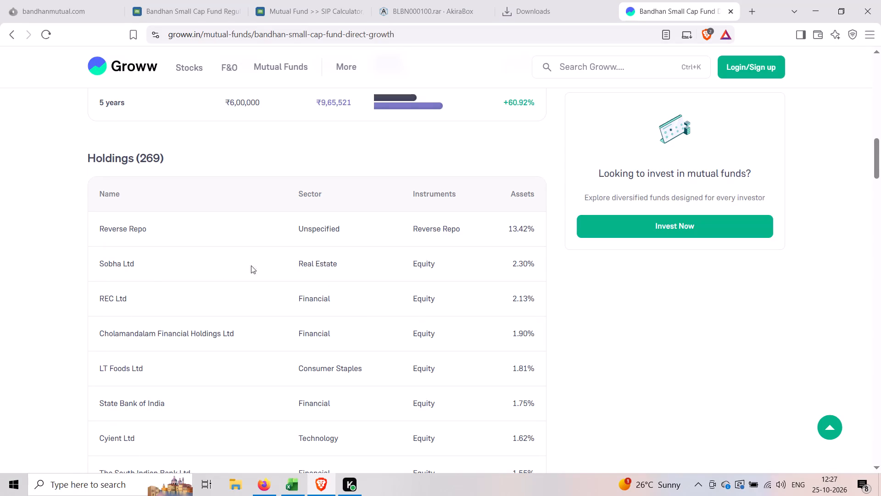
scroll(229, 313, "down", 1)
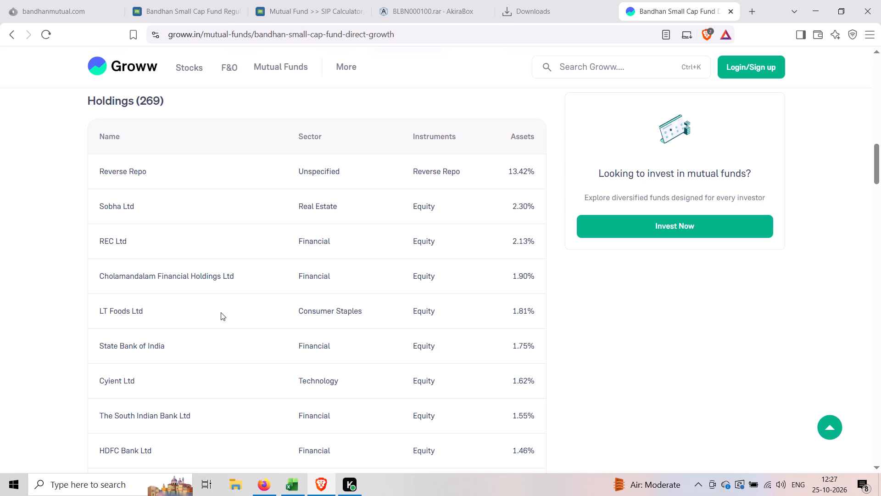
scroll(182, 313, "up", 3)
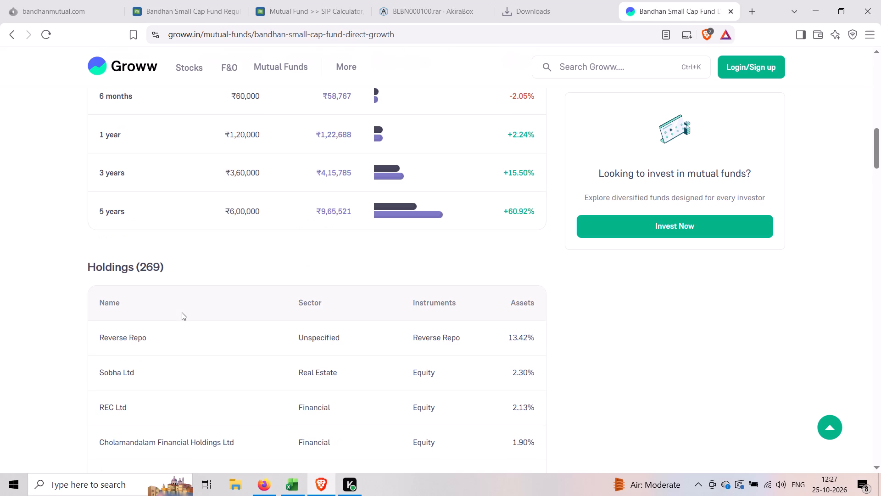
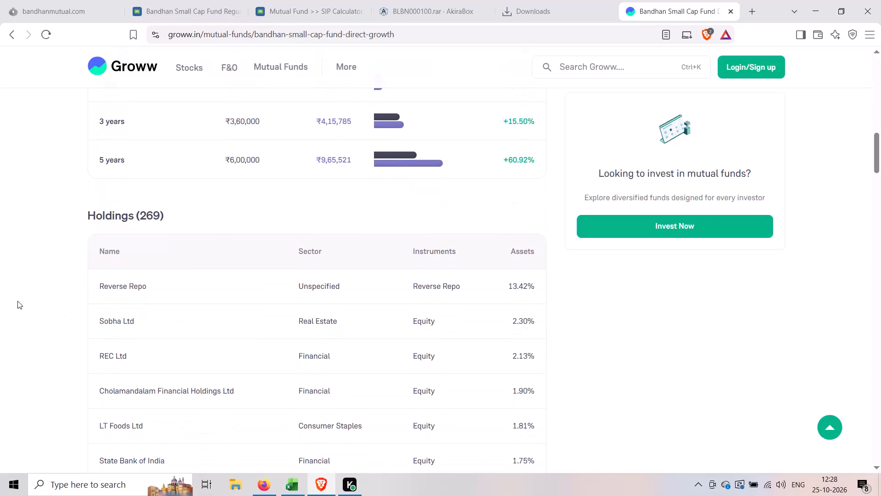
Review the Bandhan Small Cap Fund's holdings table and its holdings analysis, including the equity/debt/cash and market cap splits.
scroll(122, 310, "down", 2)
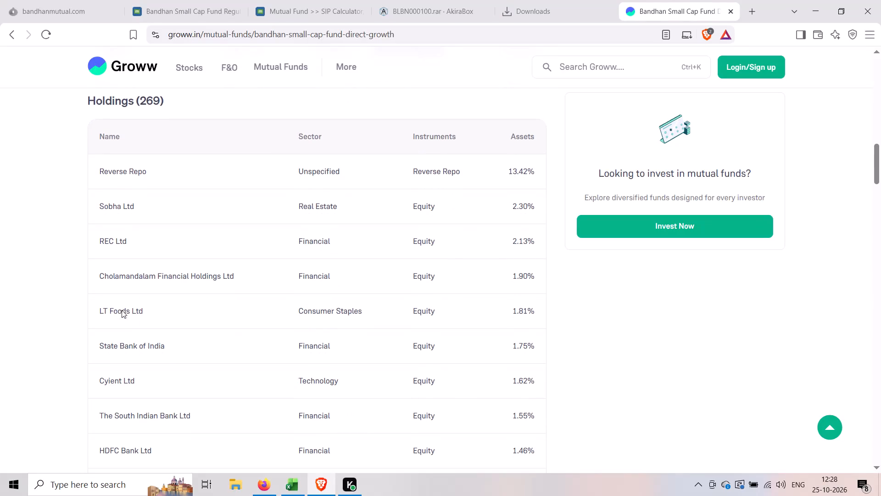
scroll(122, 307, "down", 2)
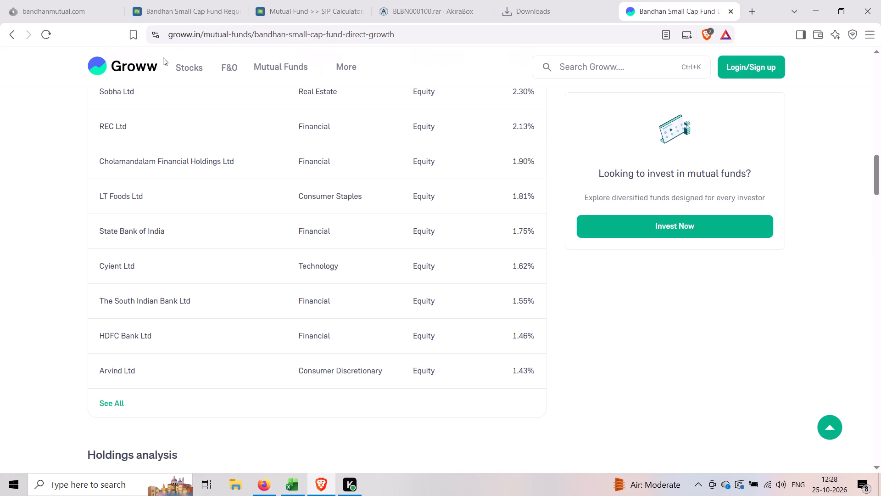
scroll(163, 57, "down", 4)
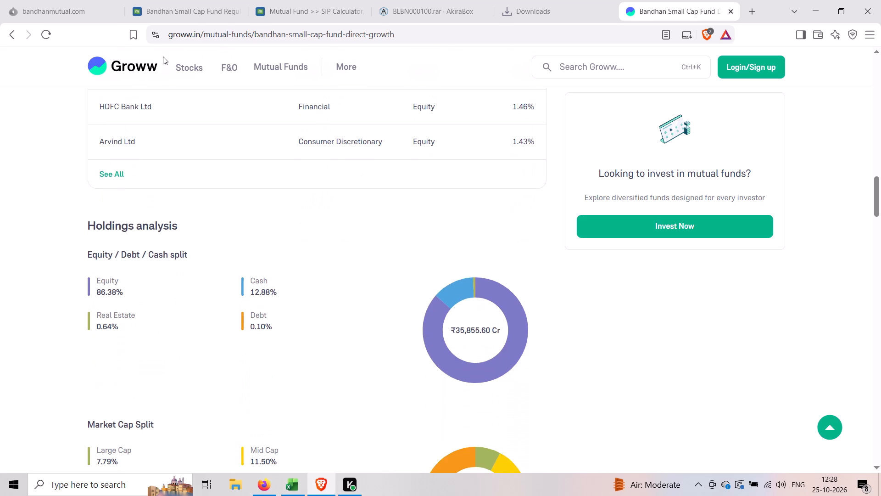
scroll(163, 56, "down", 1)
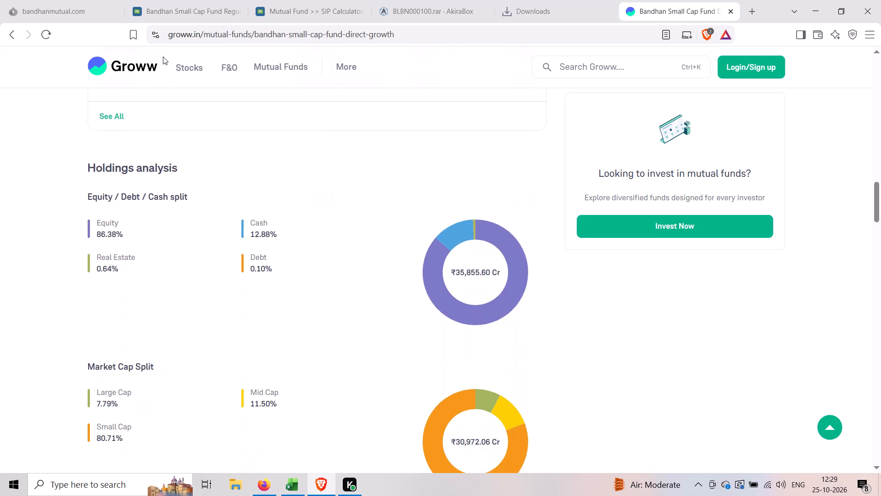